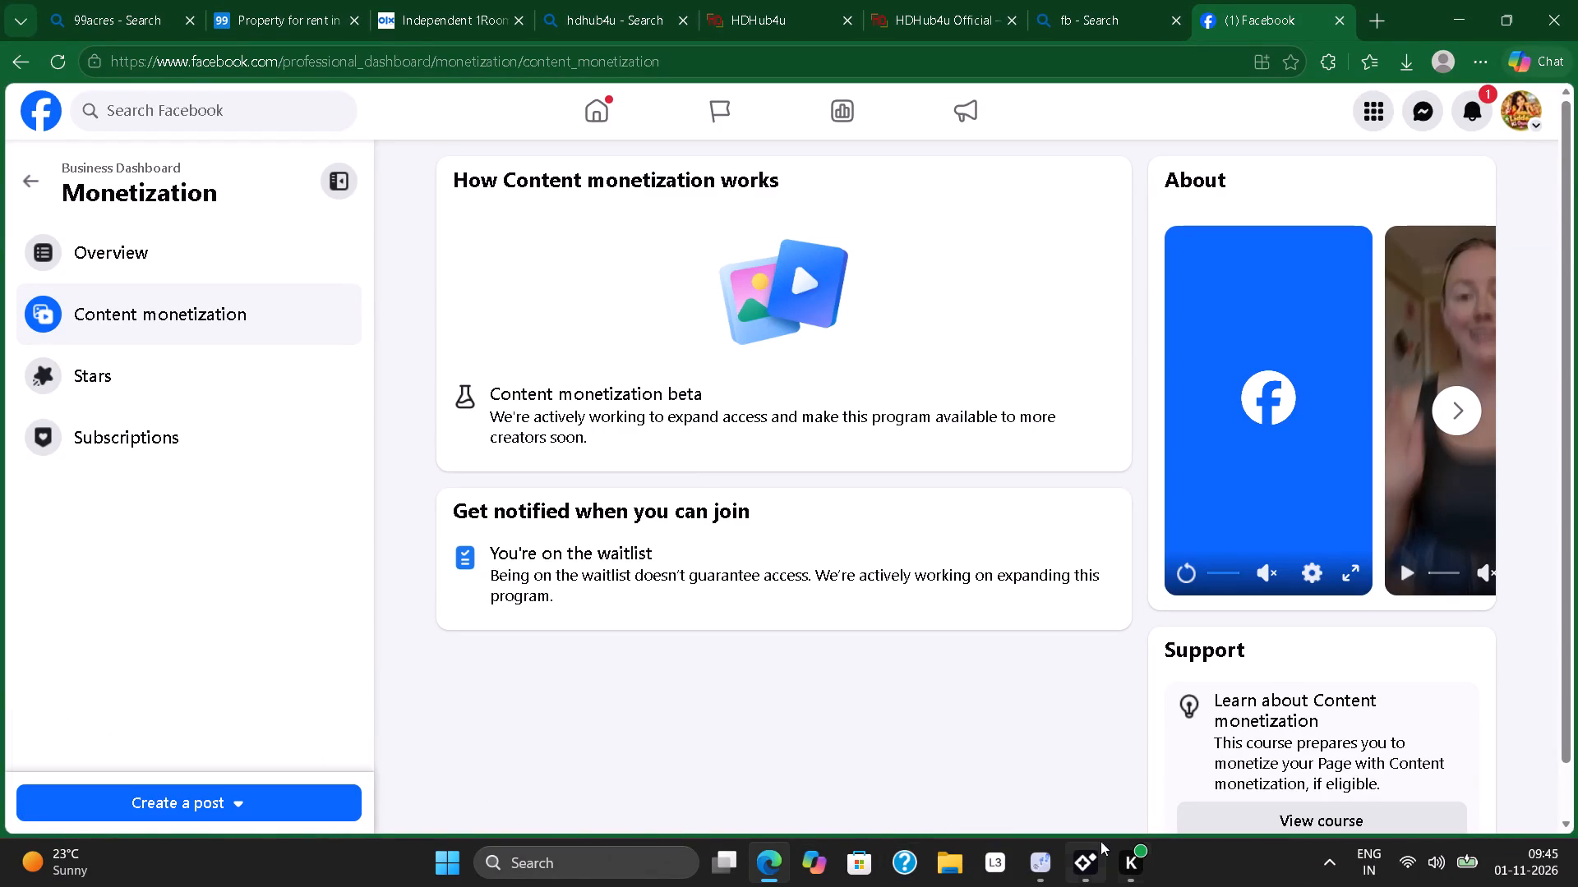
# Switch to bixberry to check the device's activity overview, and return to the Facebook Content monetization page.
pyautogui.click(1091, 867)
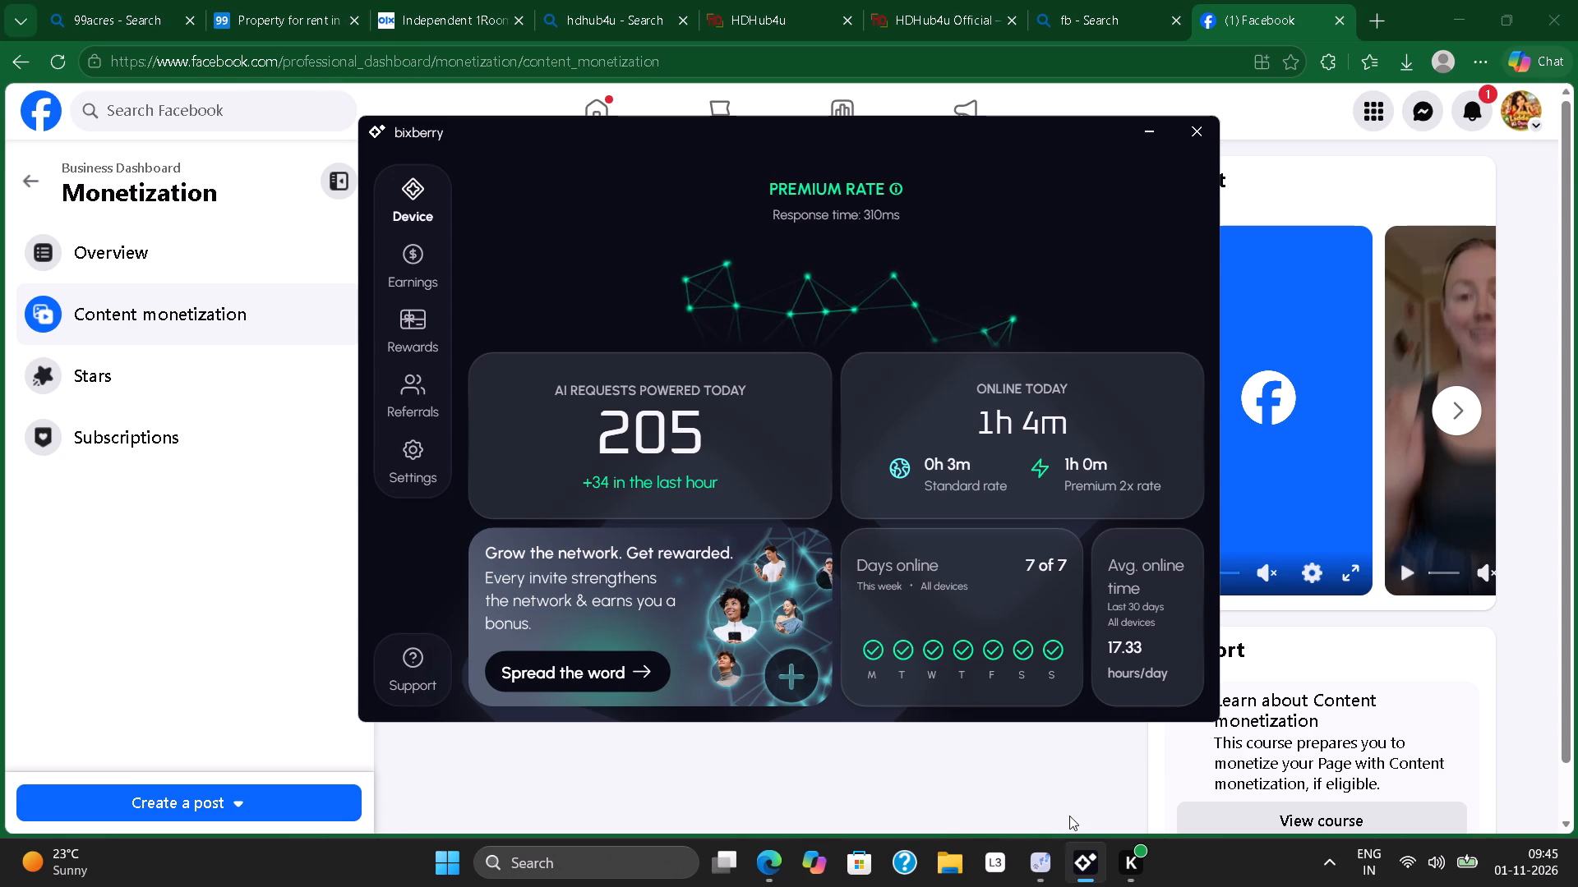
pyautogui.click(1093, 775)
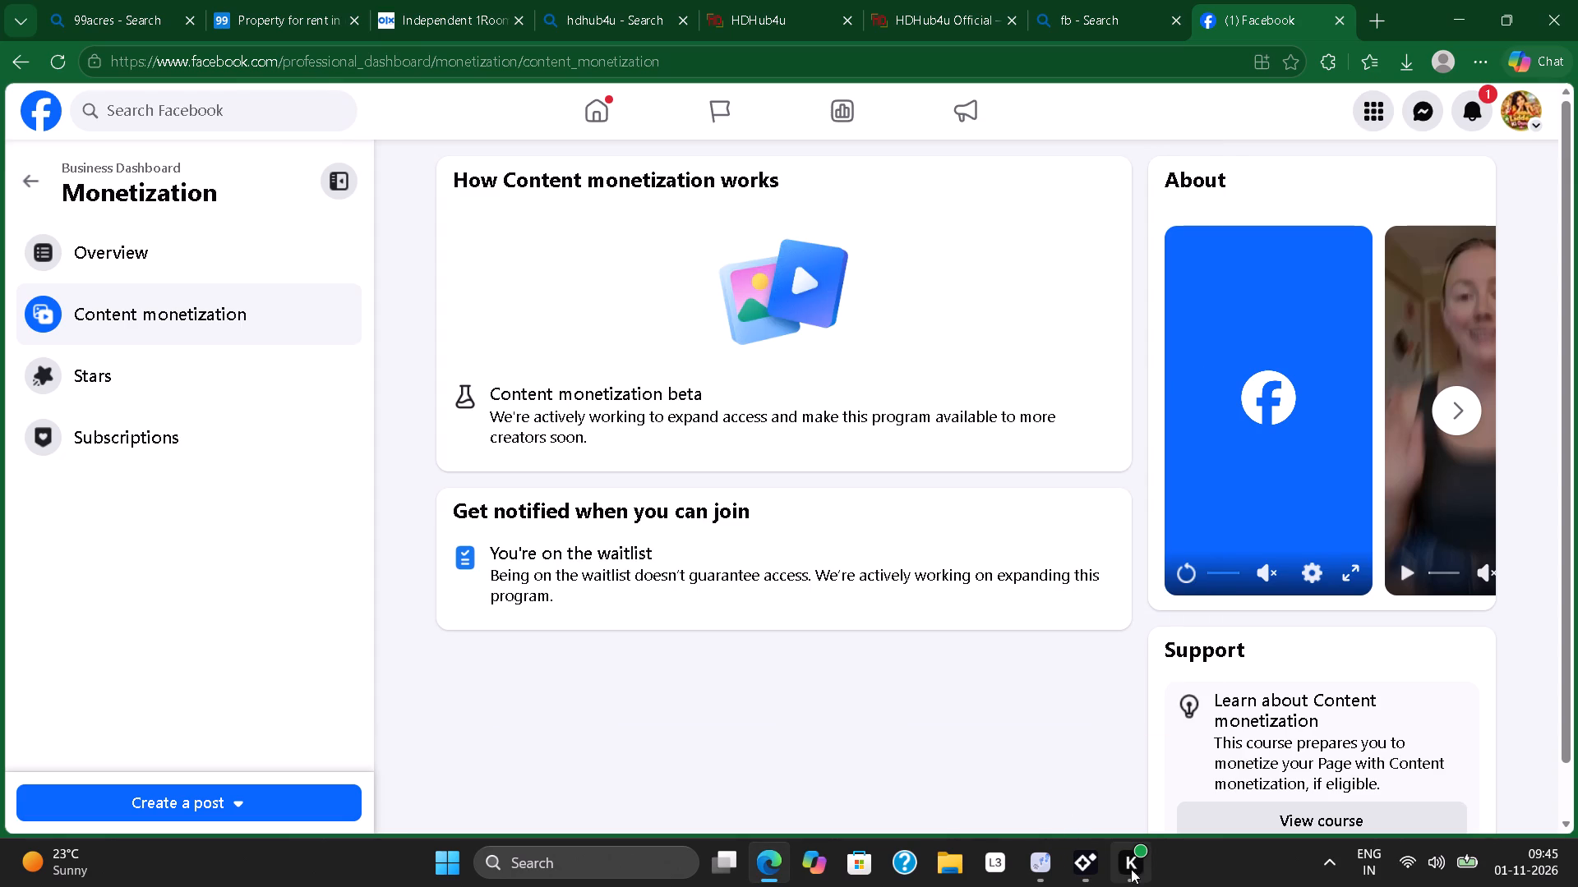
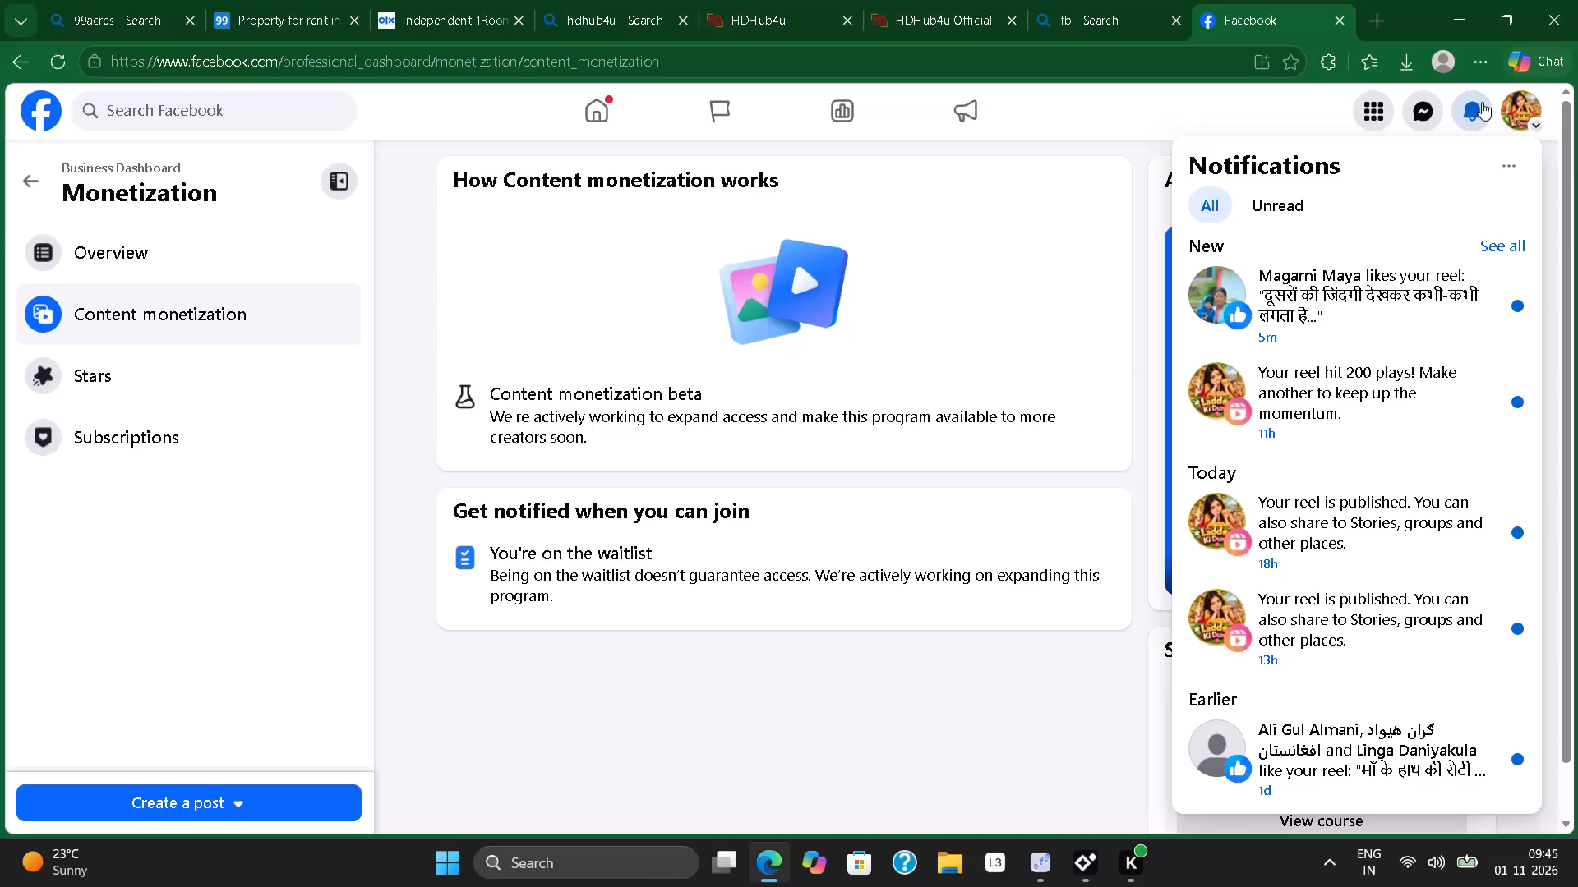
# Close the notifications, return to the Business Dashboard home and review the Page's insights and content performance.
pyautogui.click(1482, 102)
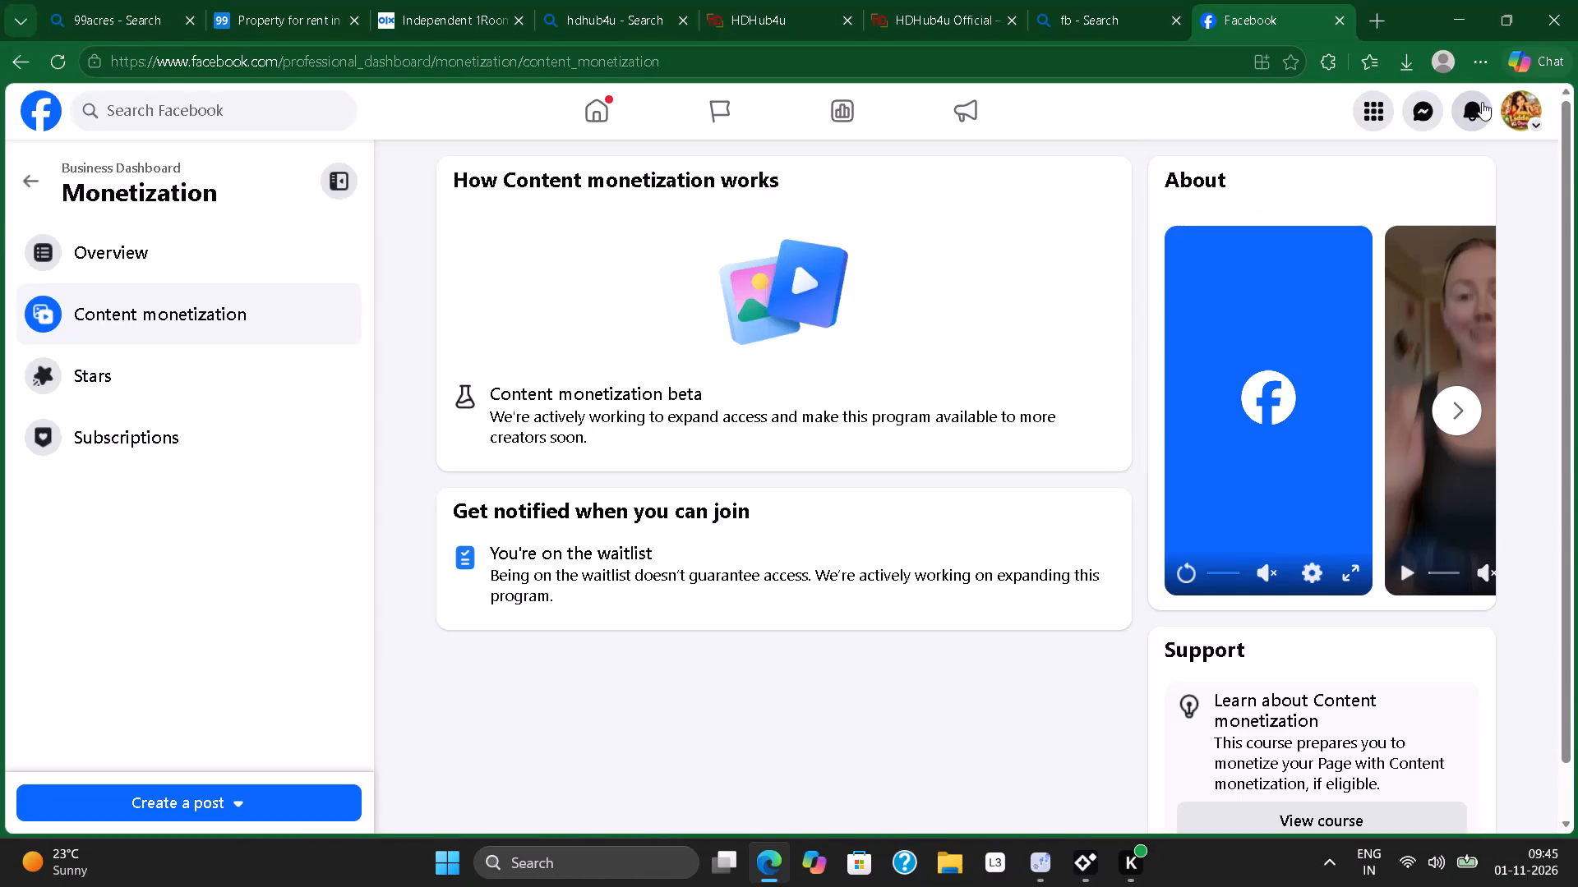
pyautogui.click(24, 195)
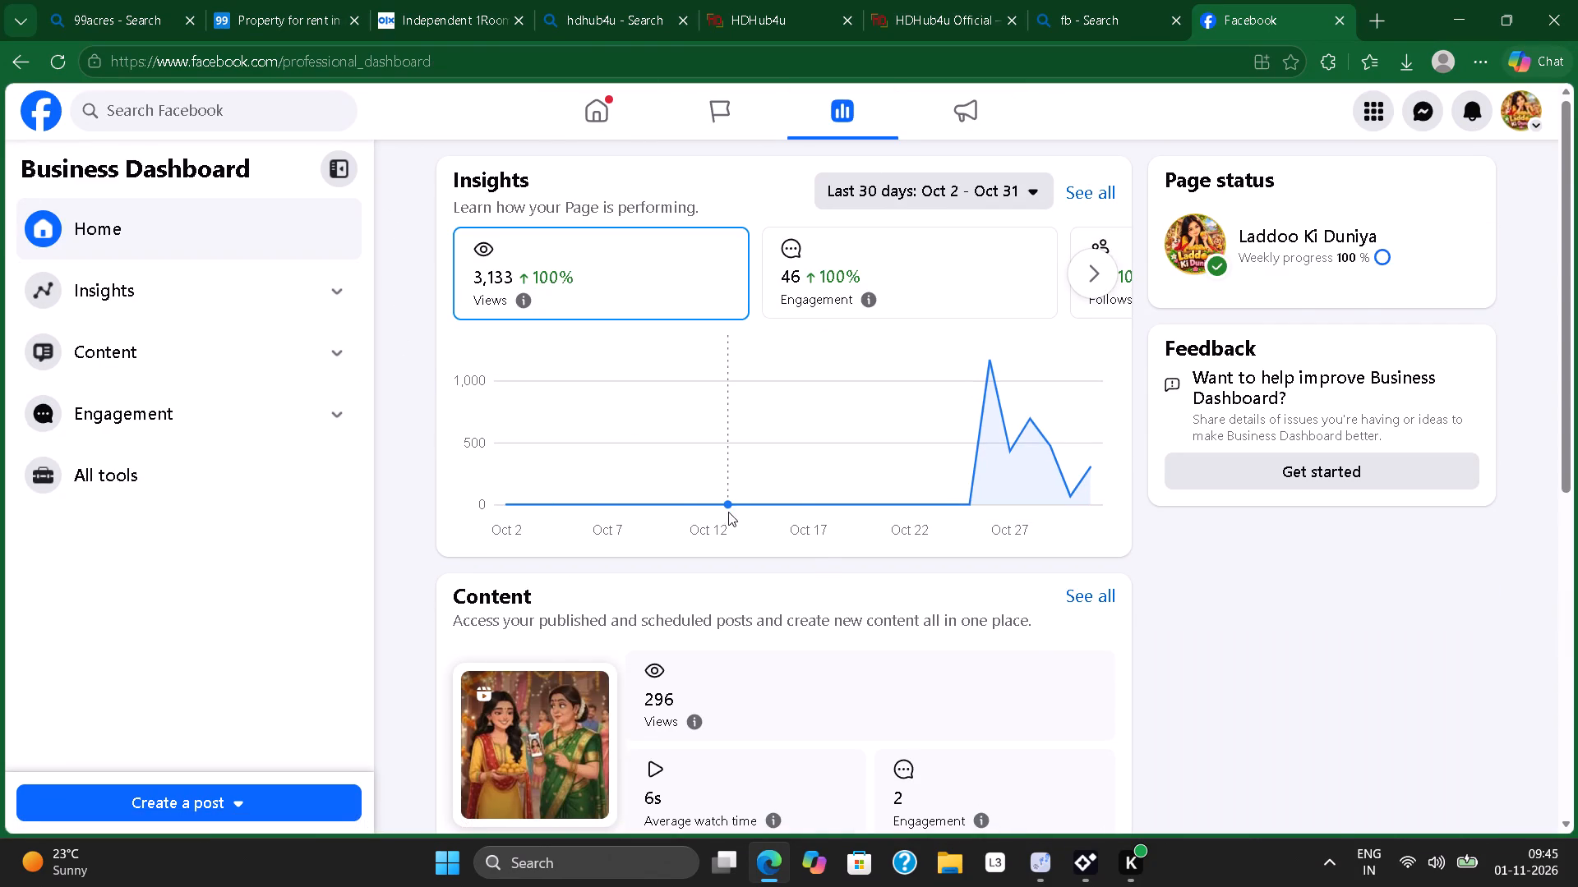
pyautogui.hscroll(1, 727, 517)
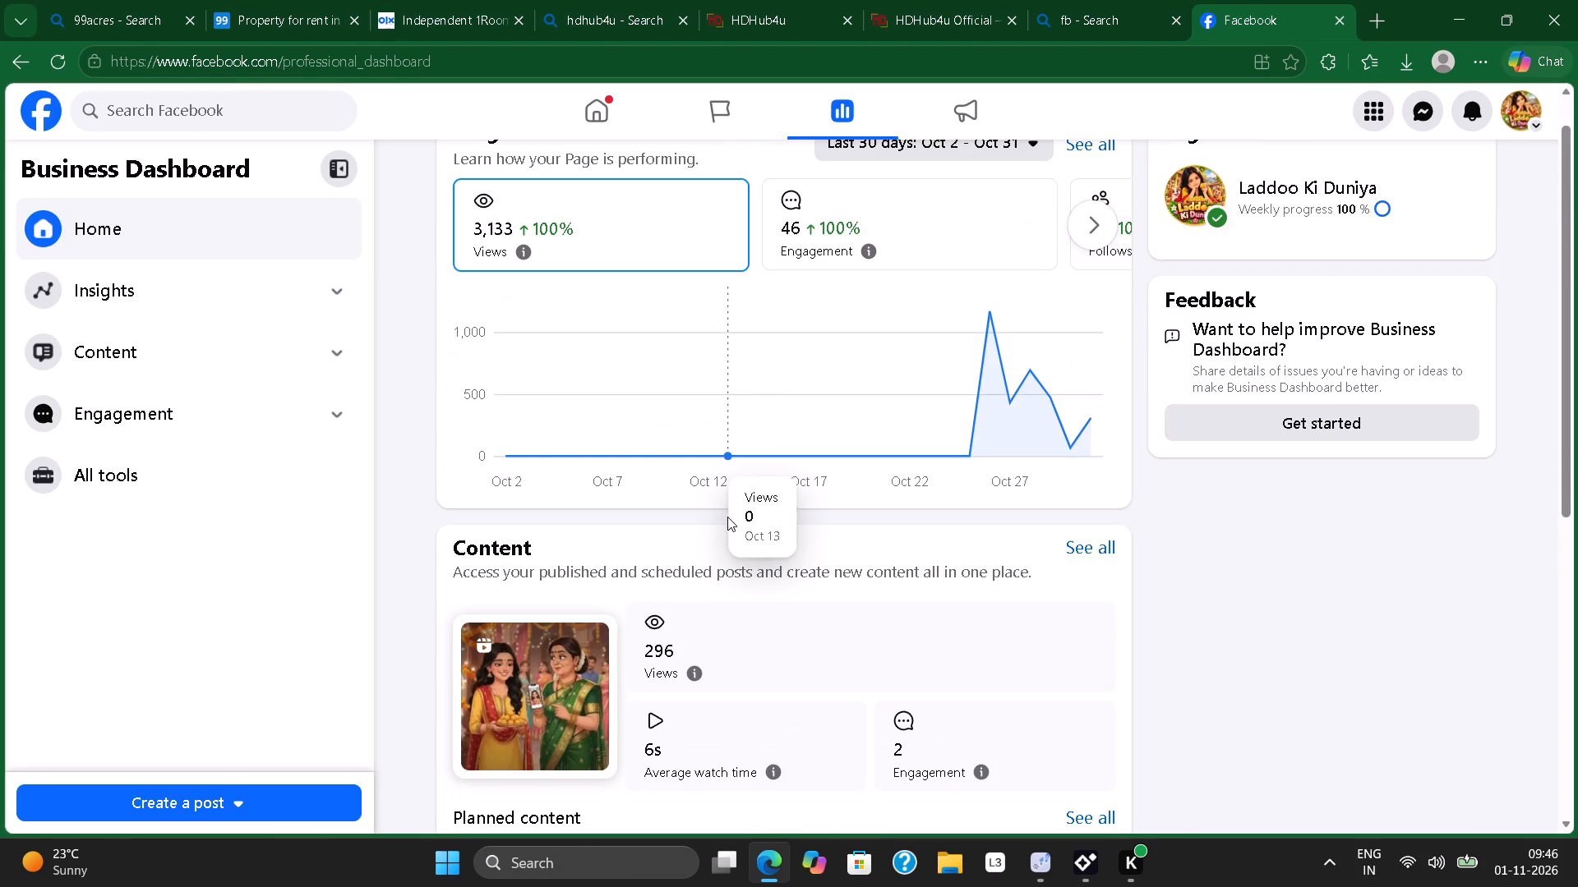
# Open the Laddoo Ki Duniya Page's own reels from the Facebook home feed, and reload the page to check their view counts.
pyautogui.click(597, 97)
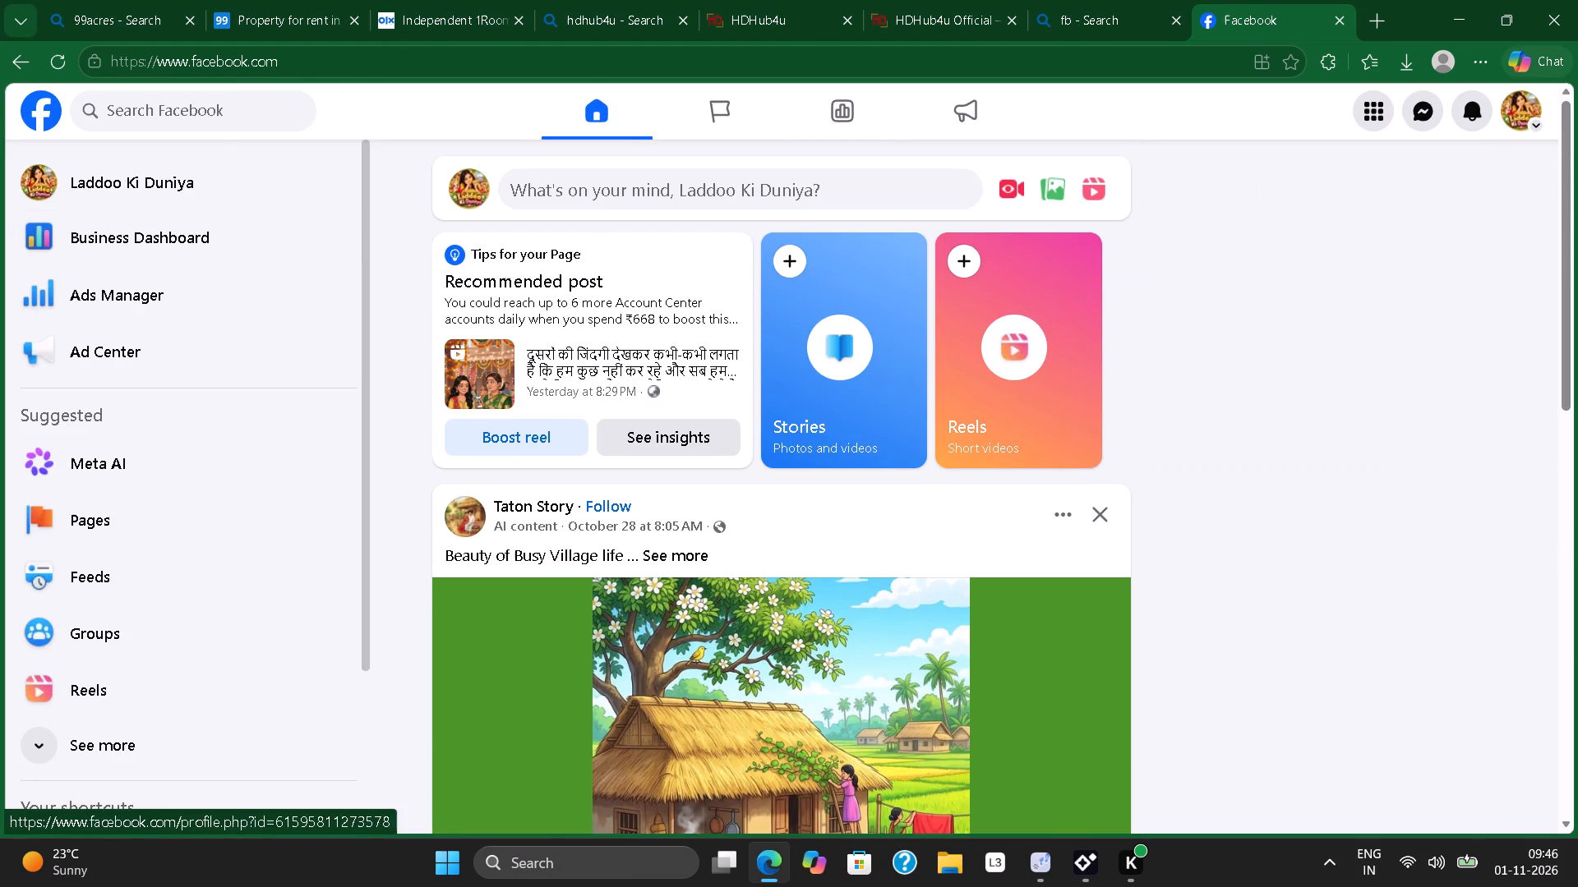
pyautogui.click(30, 195)
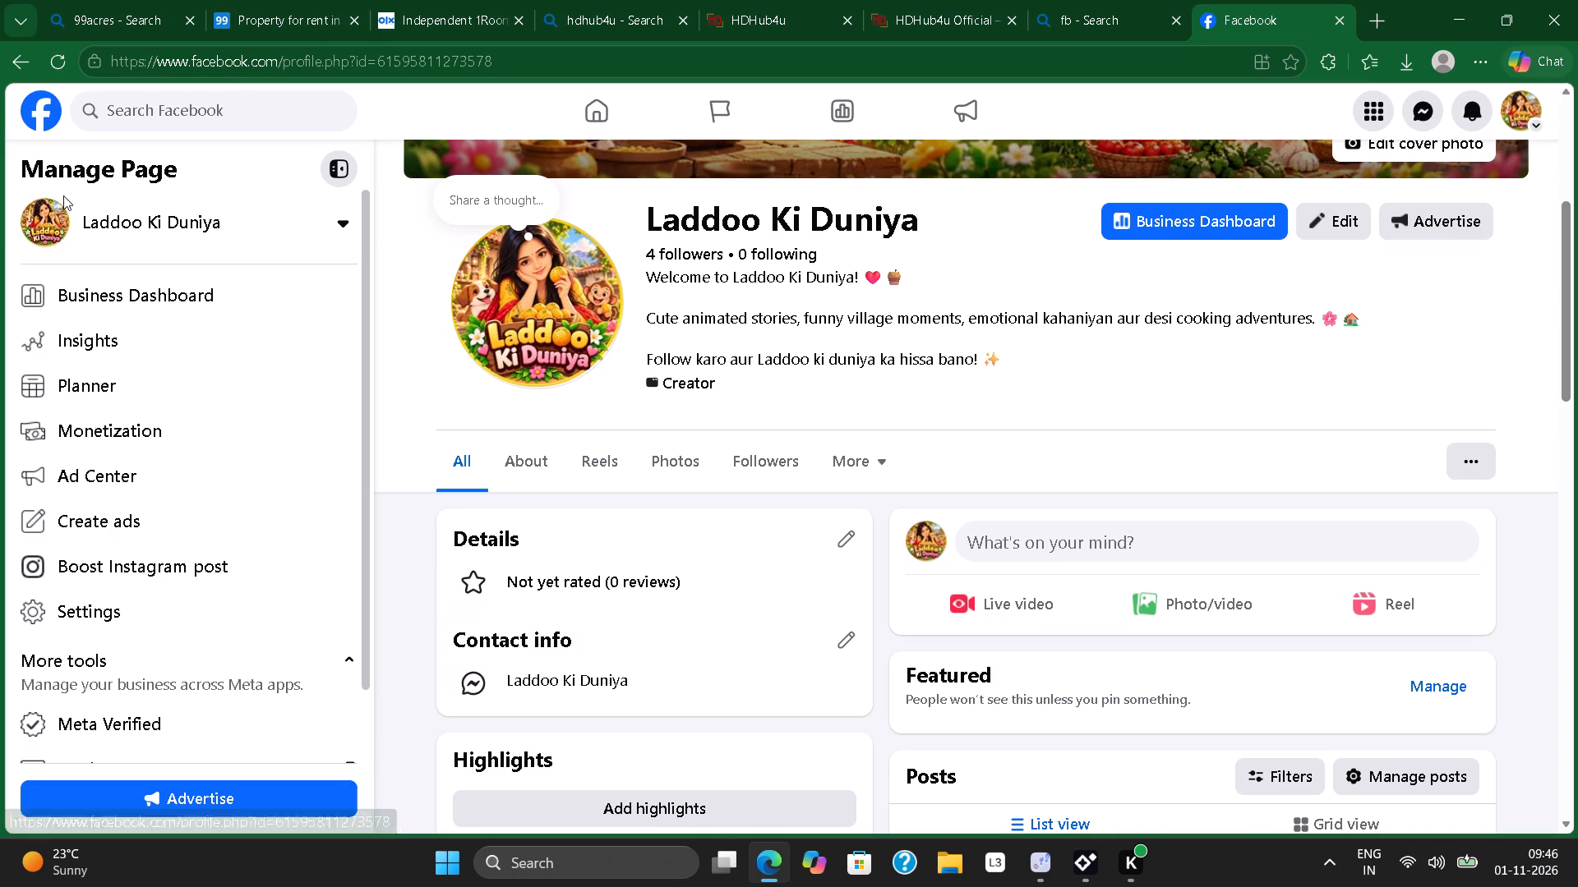
pyautogui.click(597, 453)
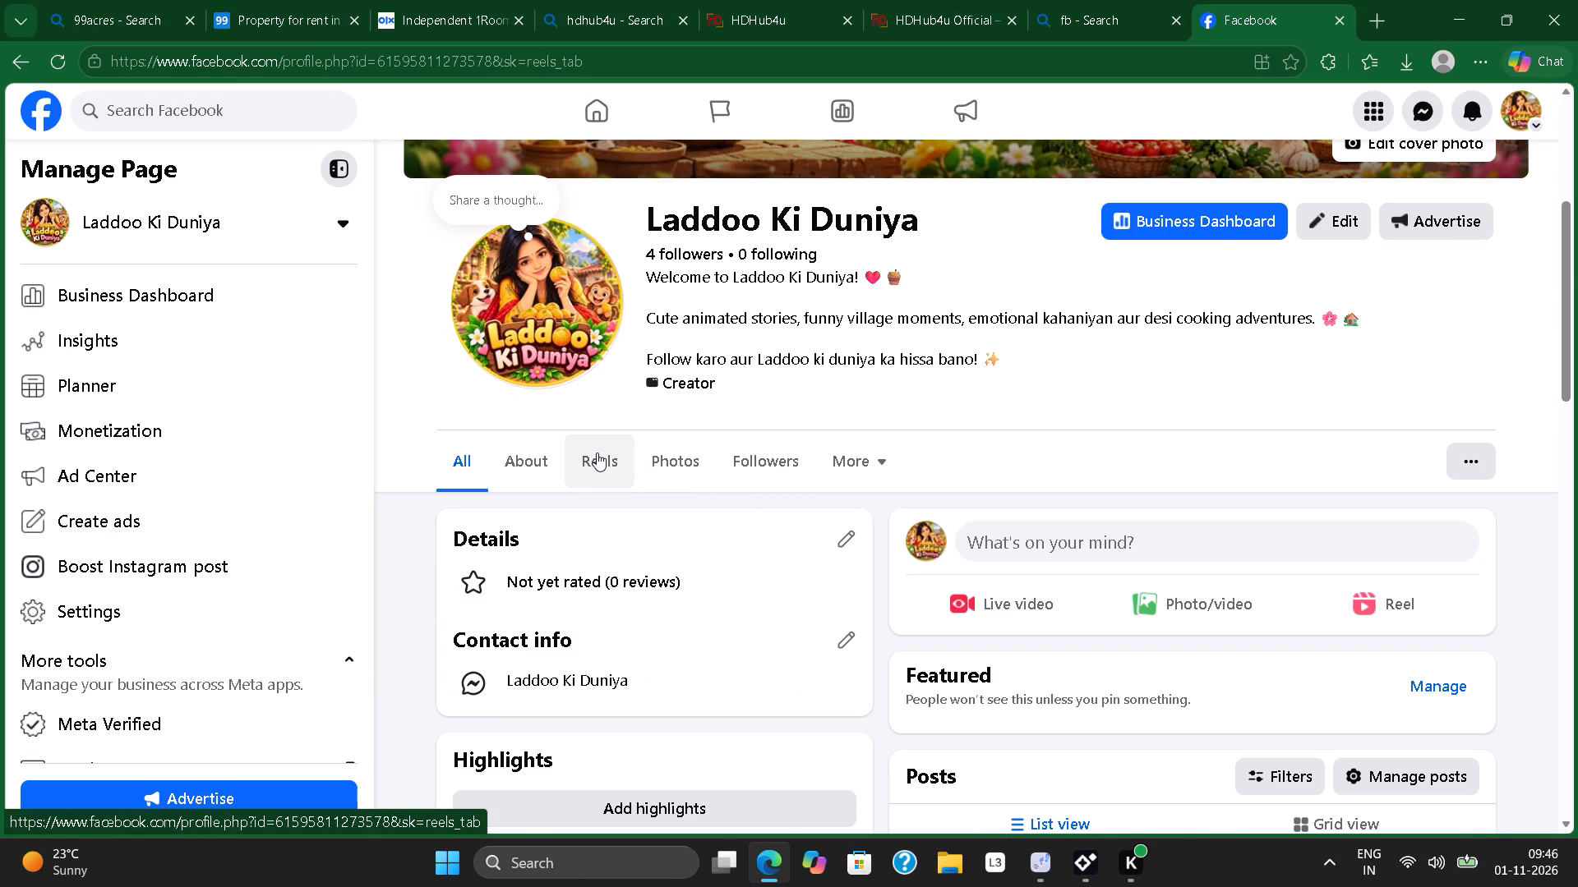
pyautogui.hscroll(1, 597, 453)
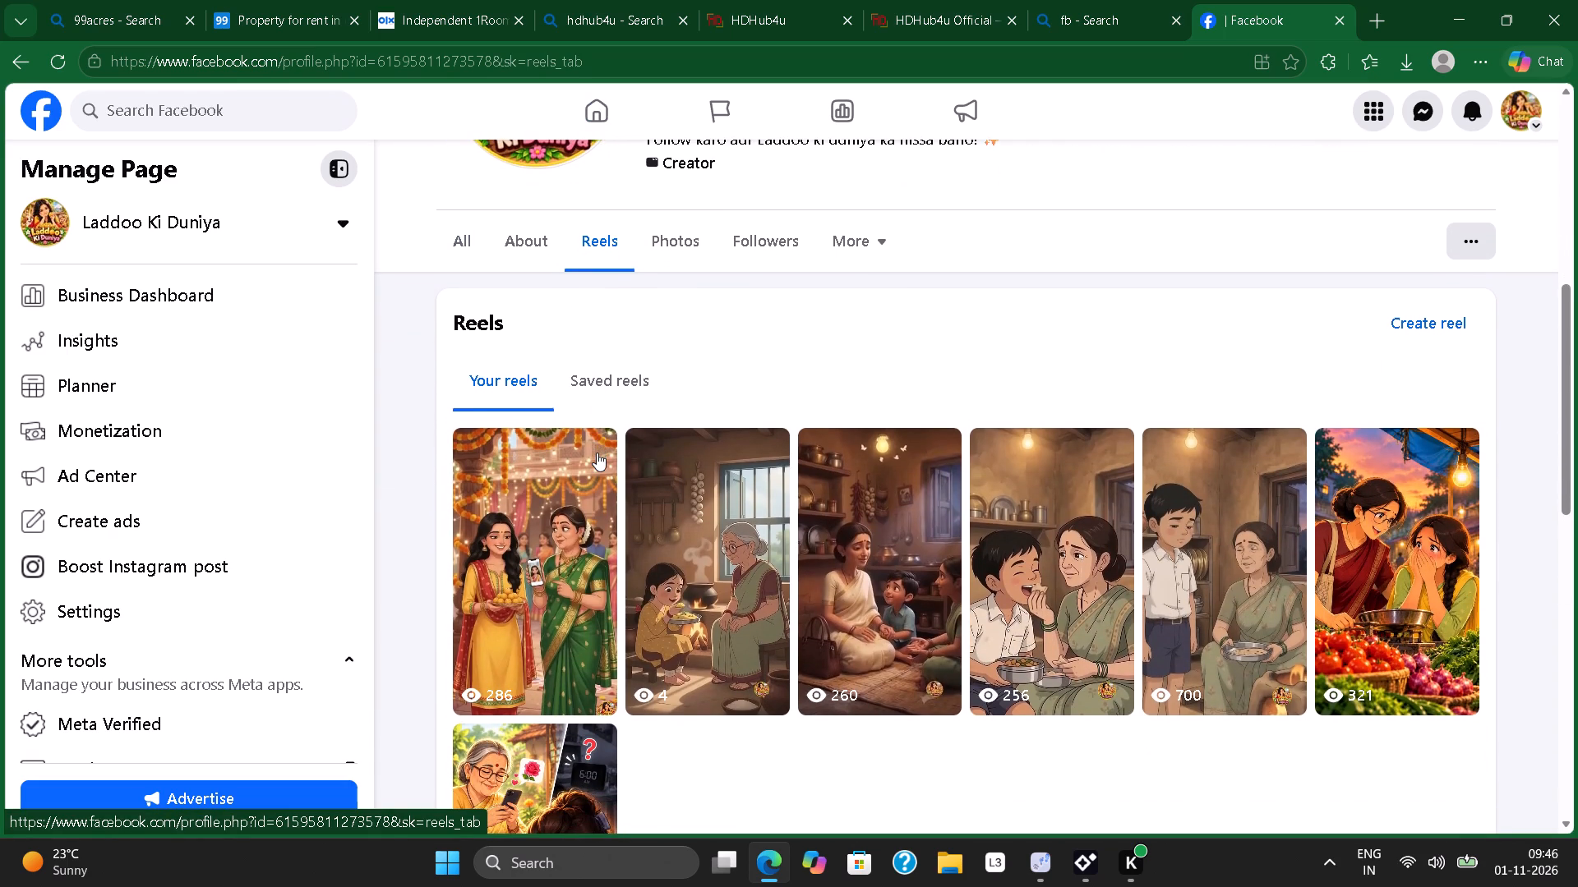
pyautogui.hscroll(2, 597, 453)
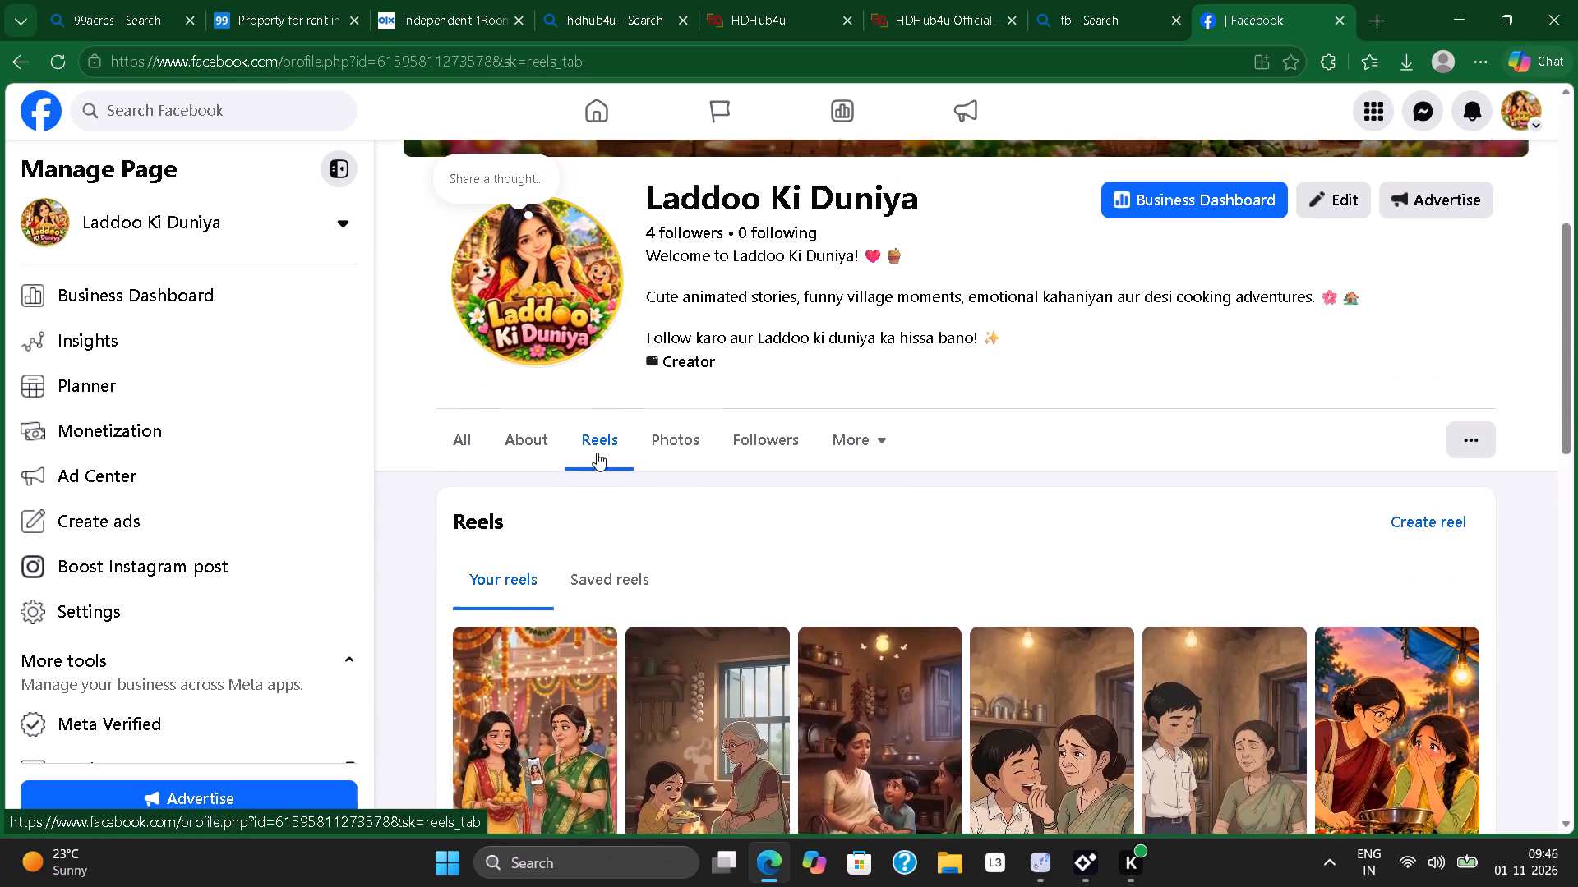
pyautogui.hscroll(1, 597, 453)
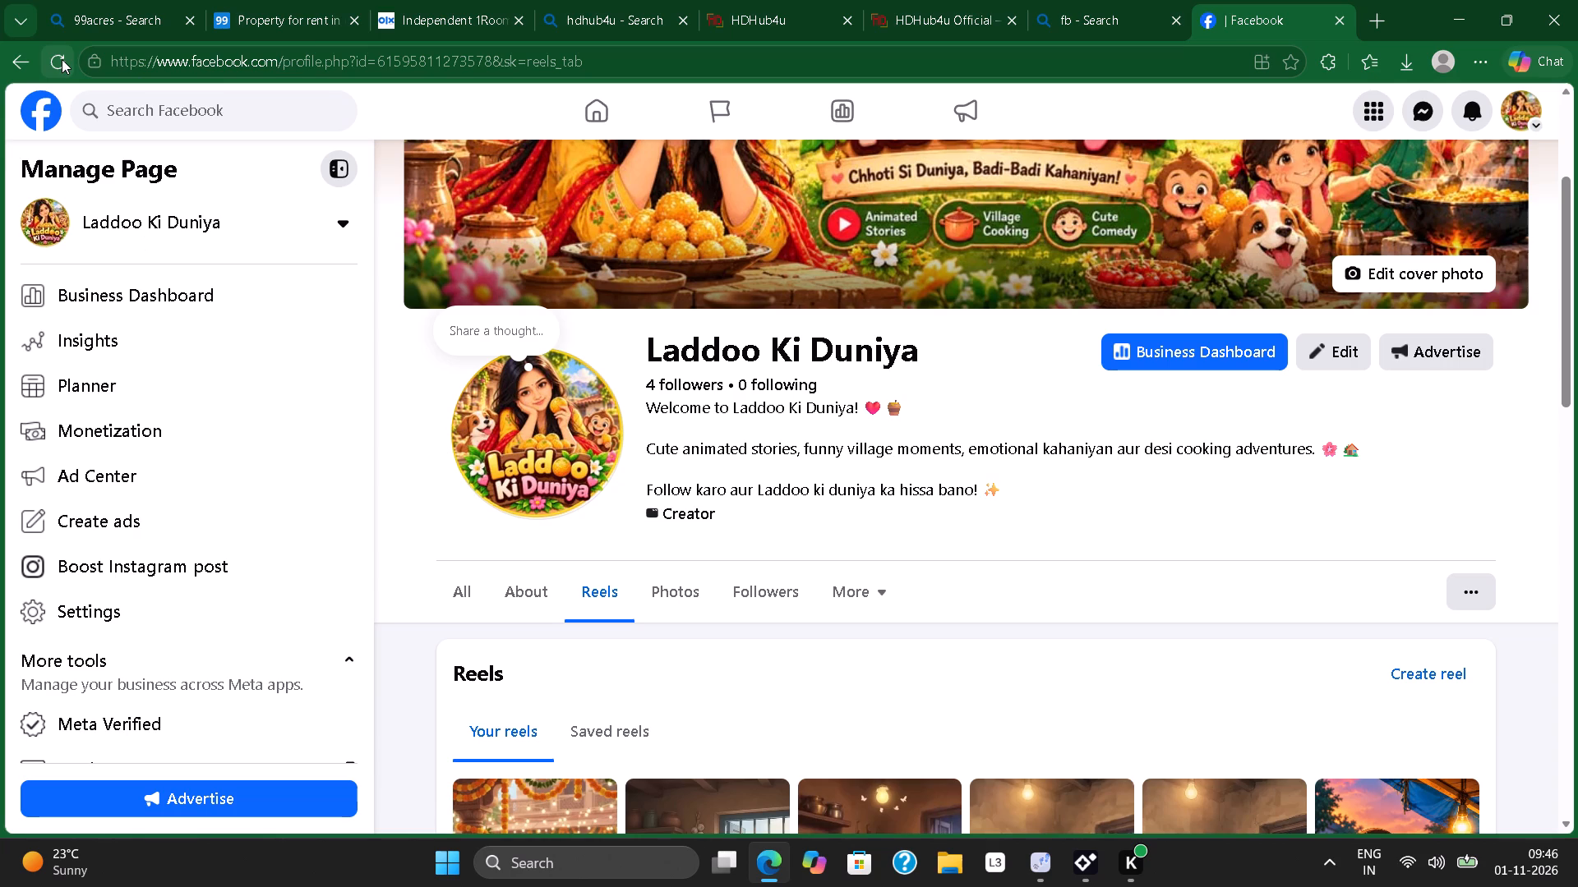
pyautogui.click(62, 59)
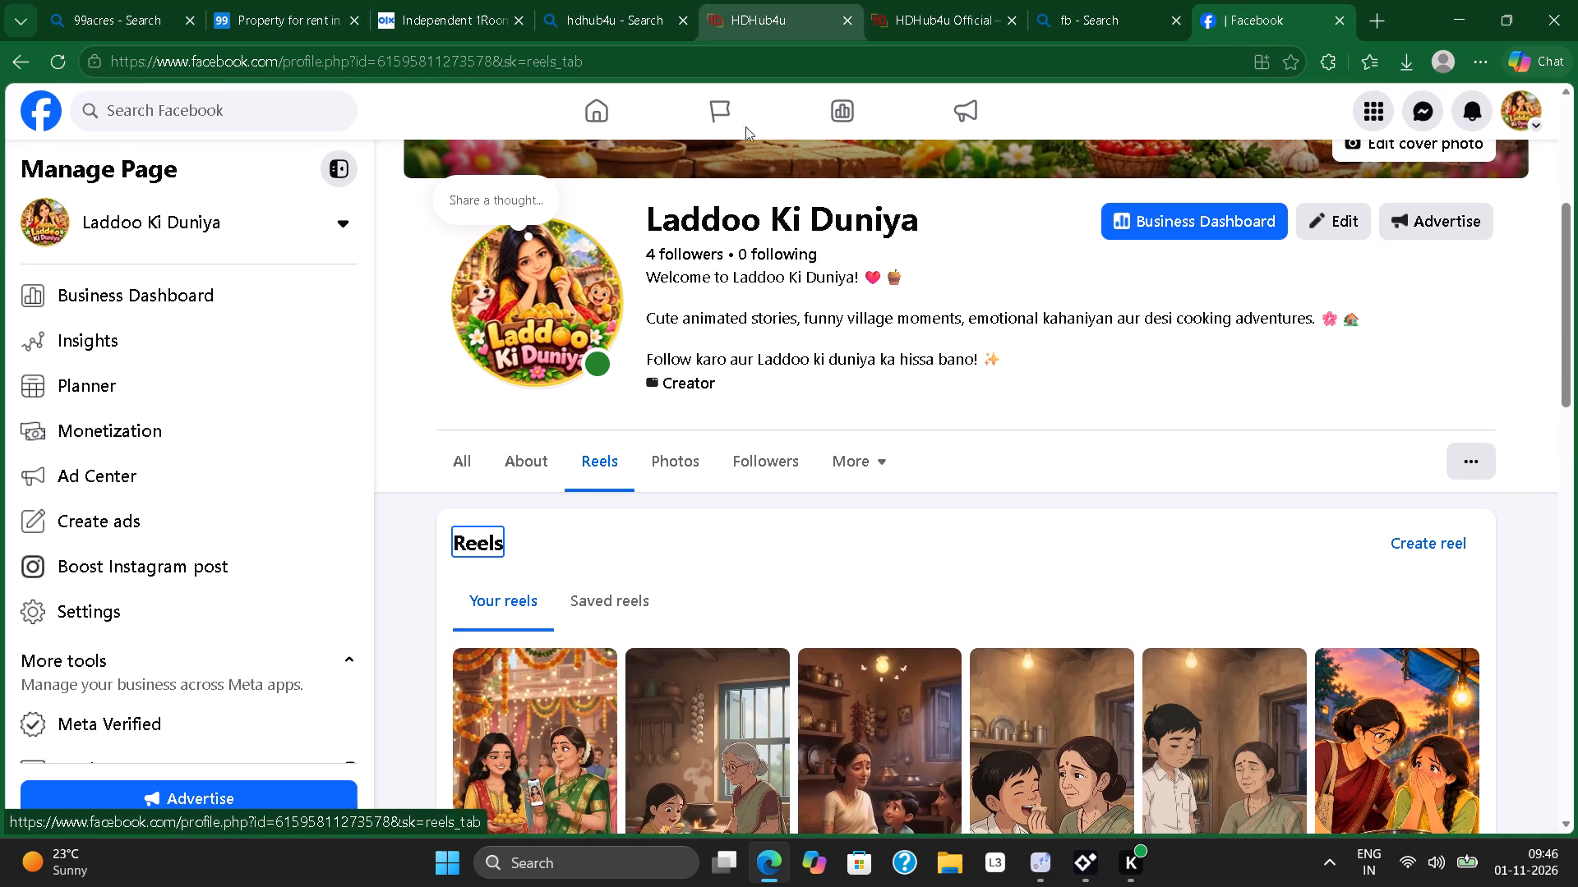
pyautogui.scroll(-5, 775, 396)
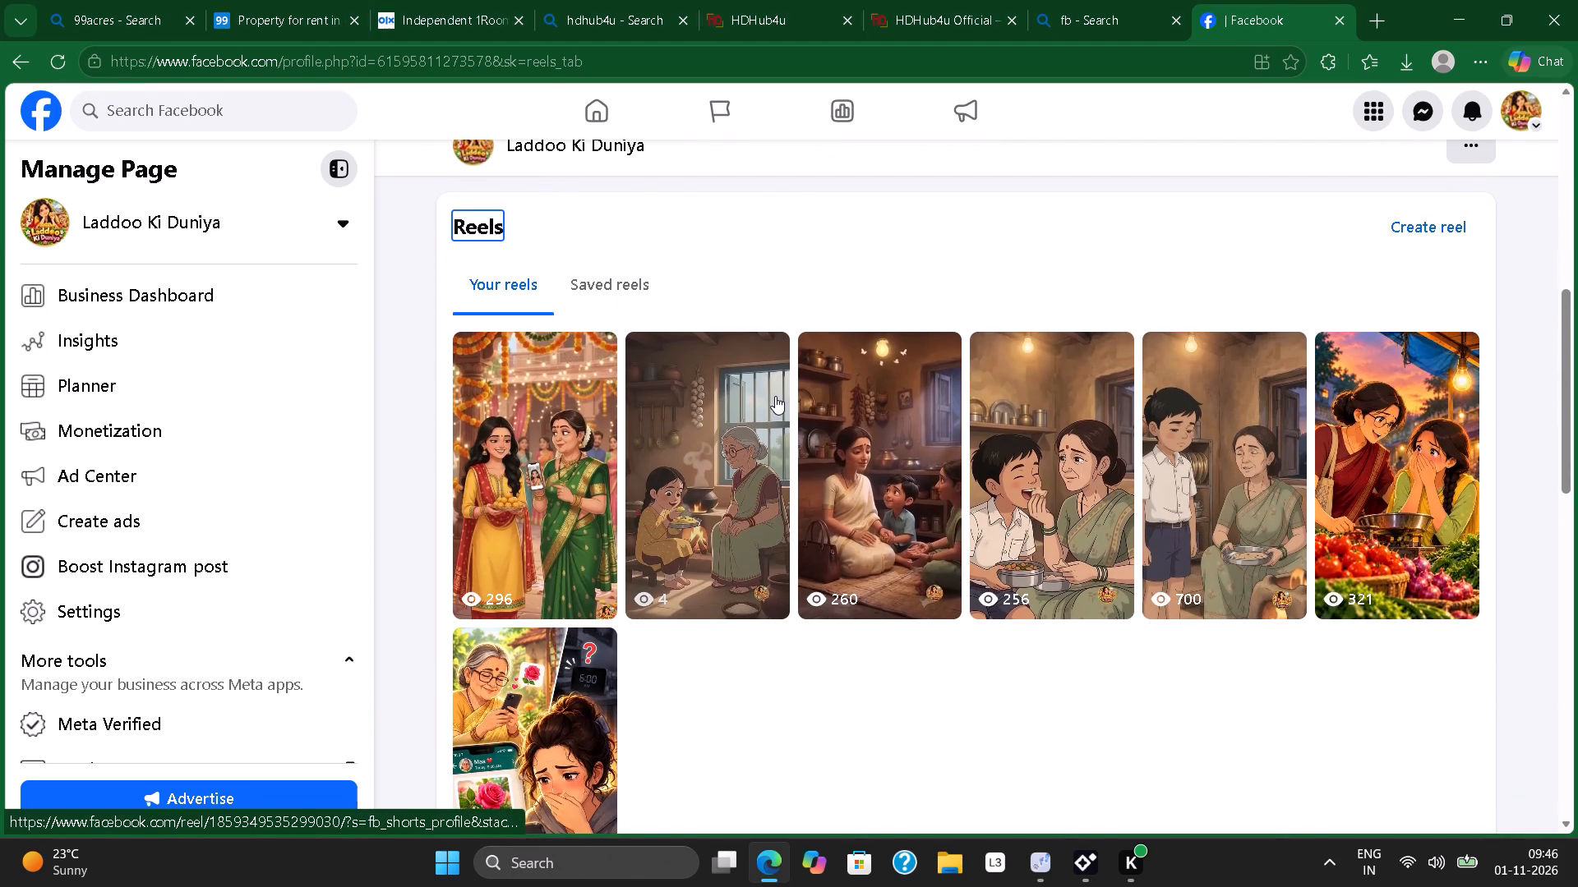
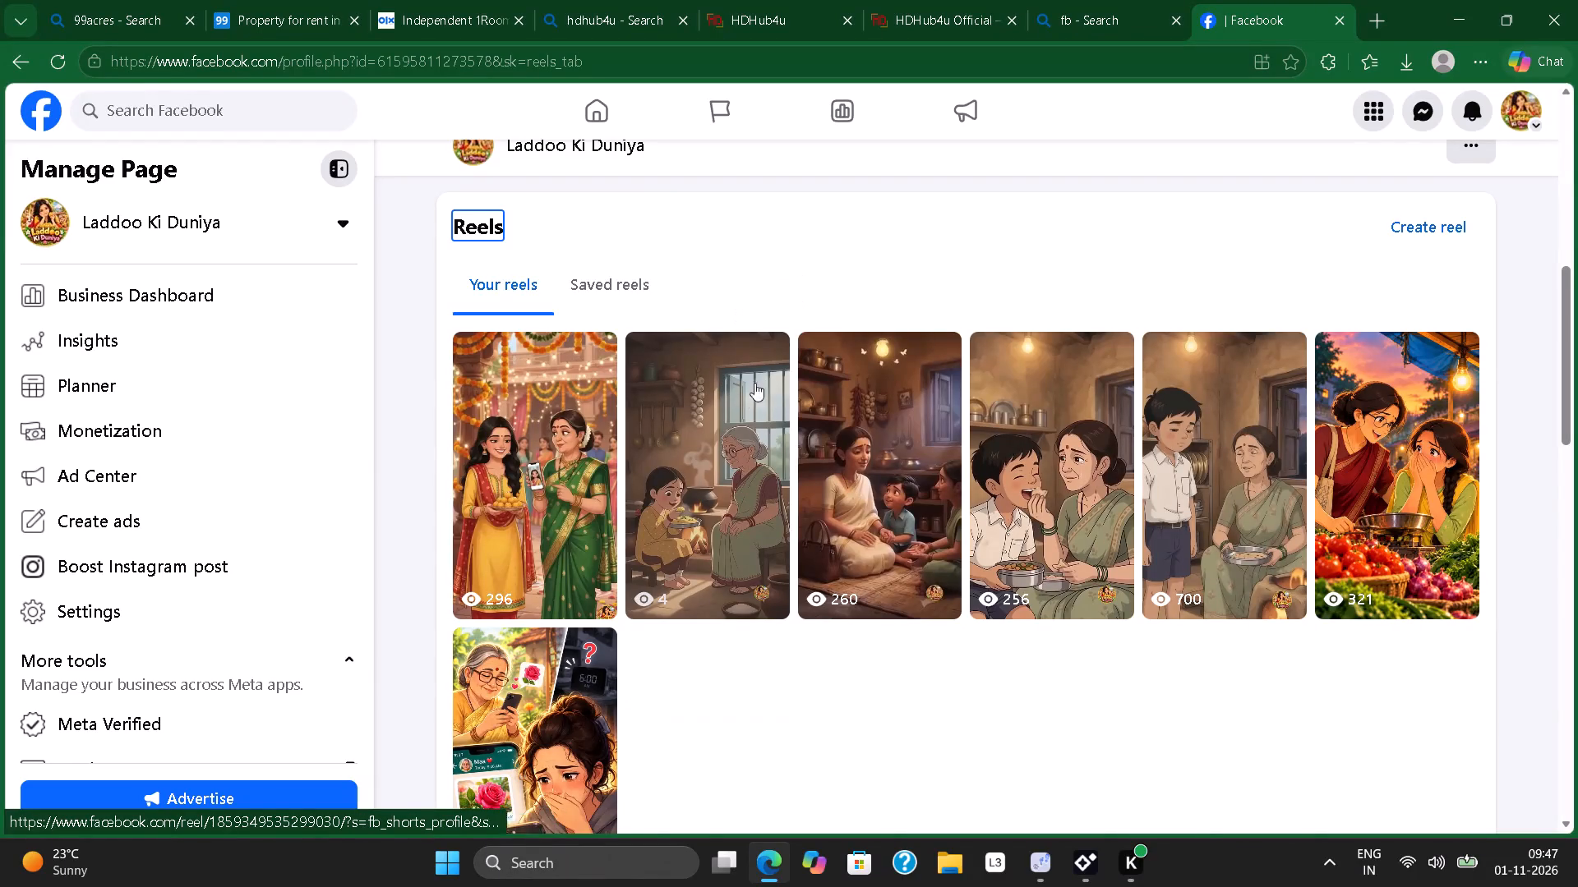
# Look over the view counts on the Laddoo Ki Duniya Page's own reels and glance at the Photos section below.
pyautogui.scroll(1, 703, 537)
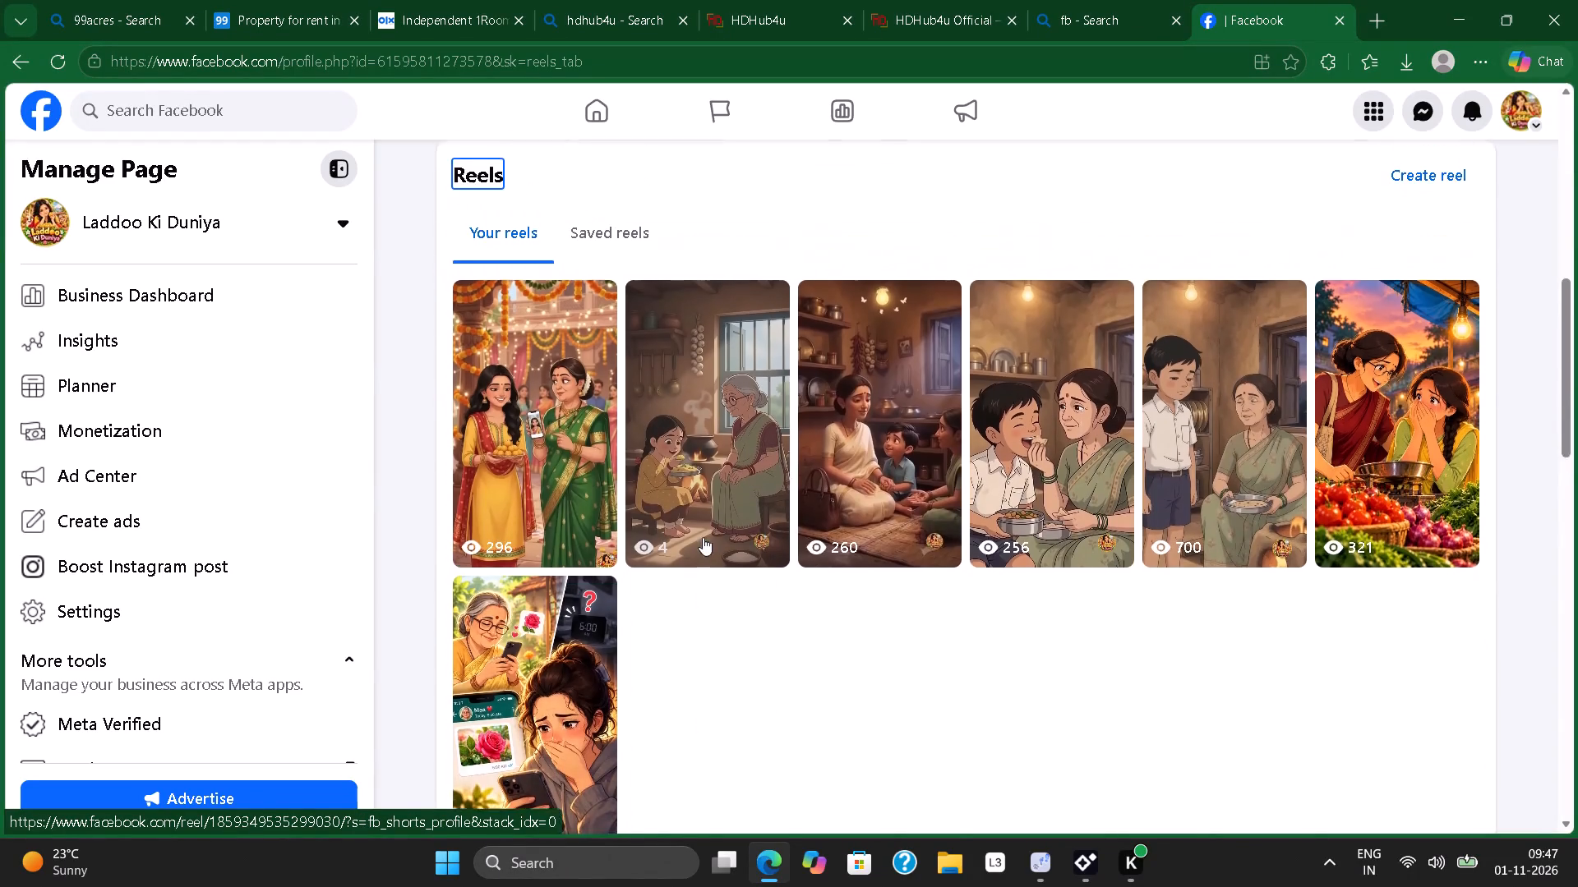
pyautogui.scroll(1, 703, 537)
pyautogui.scroll(-6, 703, 537)
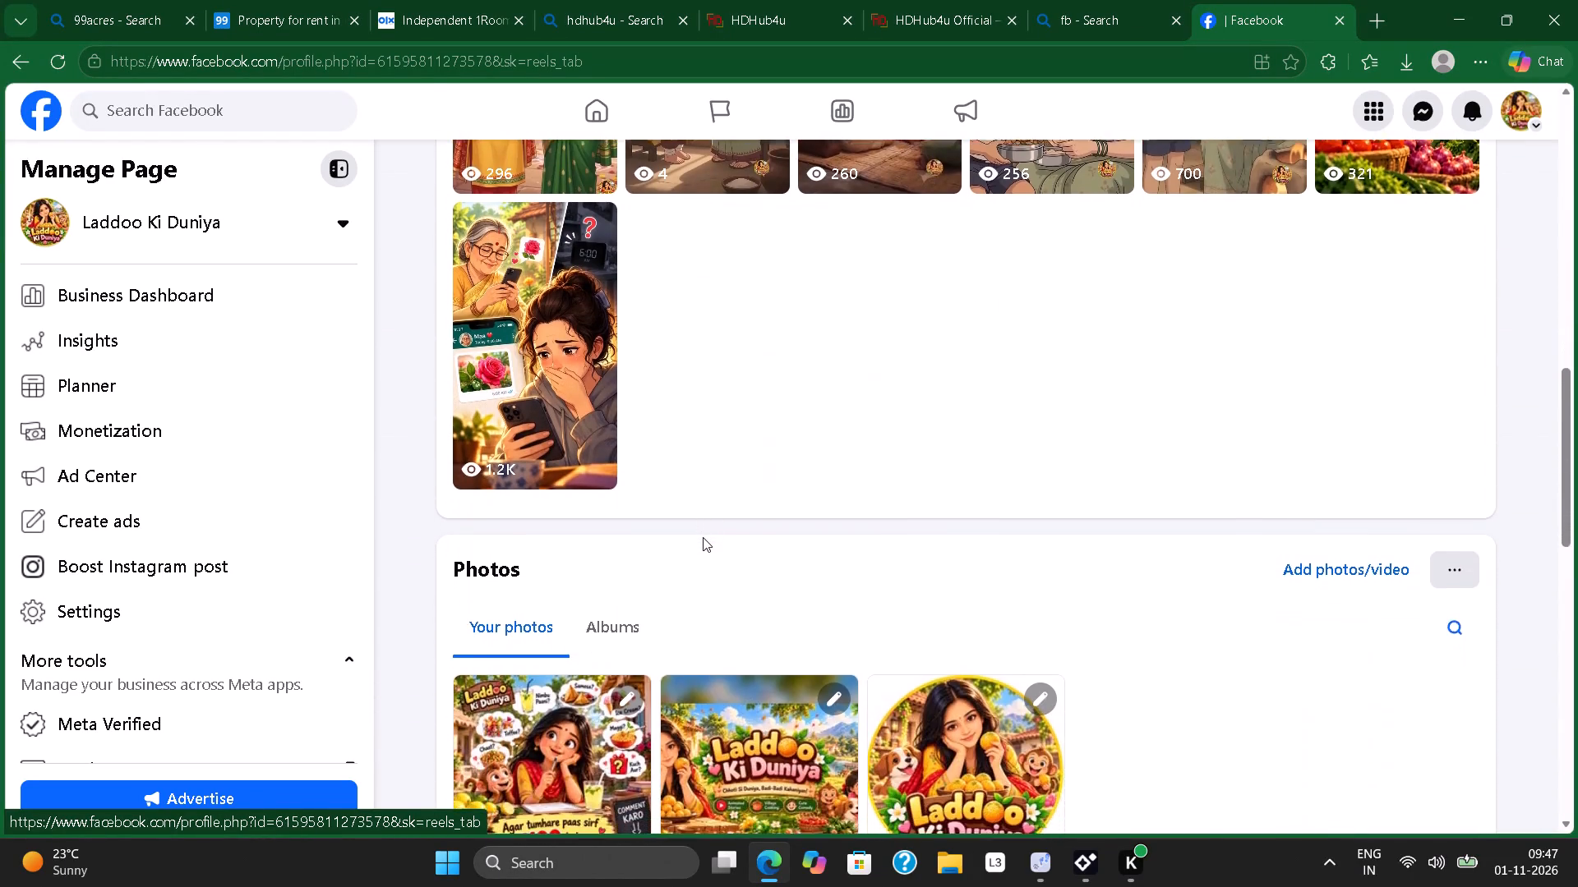
pyautogui.scroll(4, 703, 537)
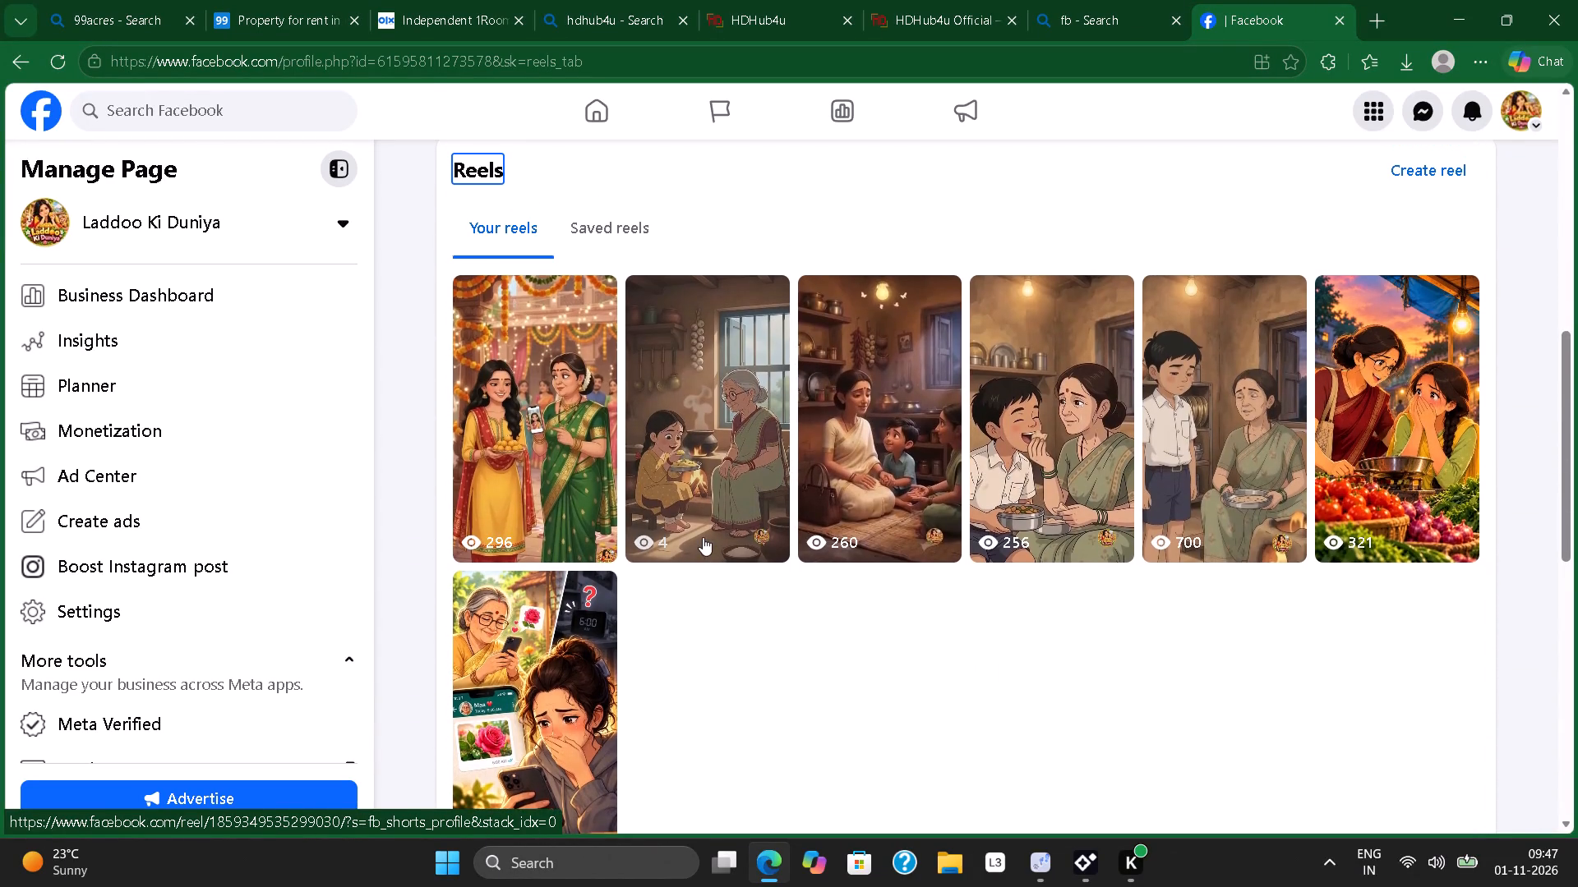
pyautogui.scroll(2, 703, 537)
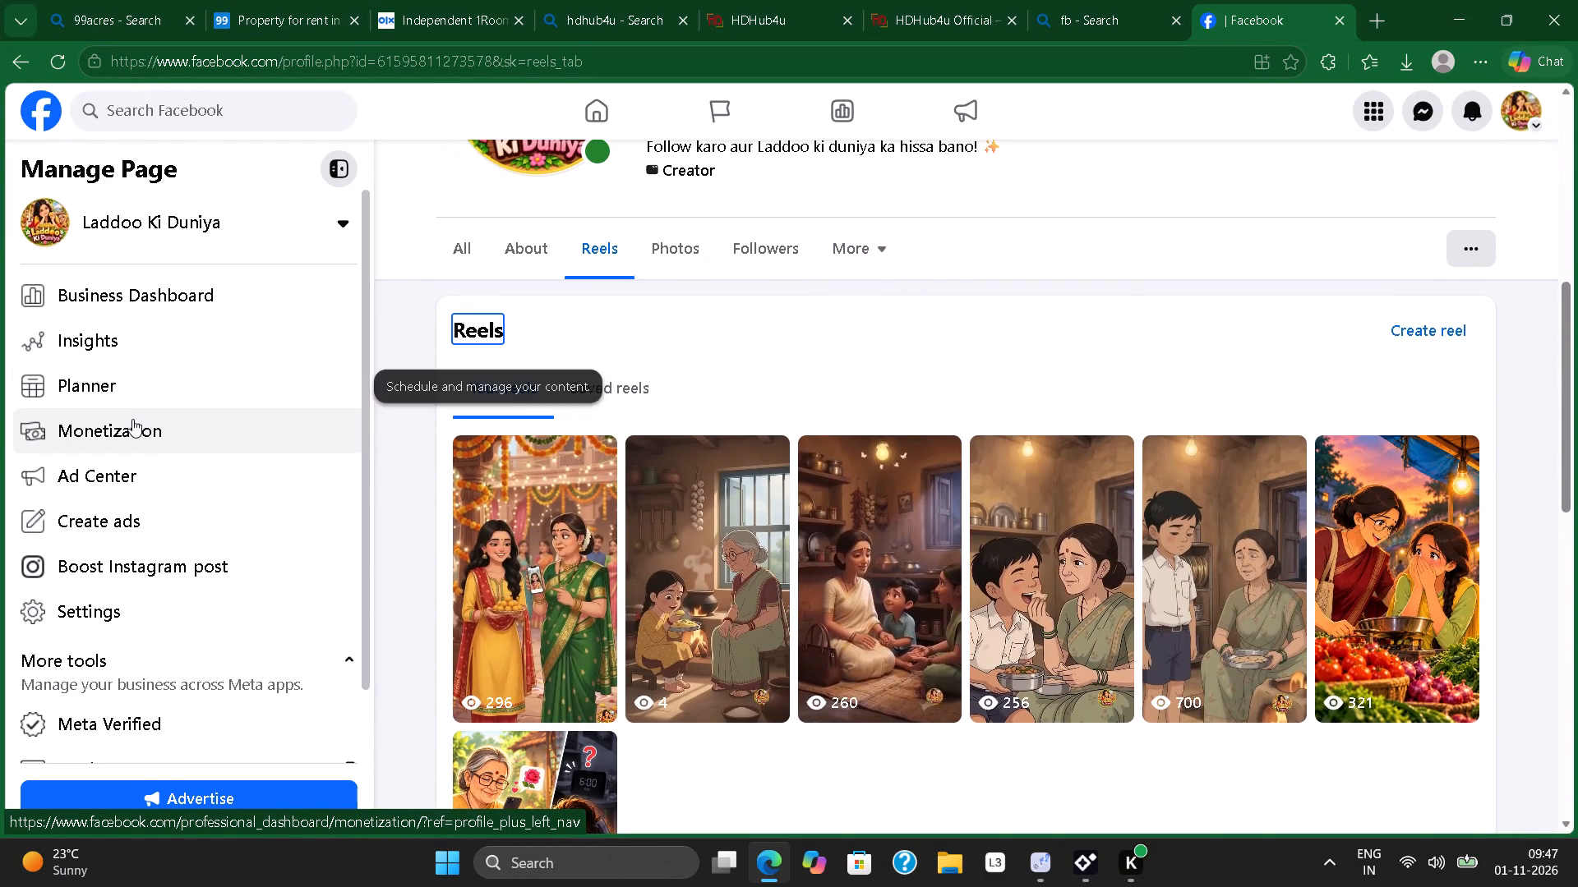
# Open the Page's Monetization overview and review the Stars eligibility status and criteria.
pyautogui.click(132, 420)
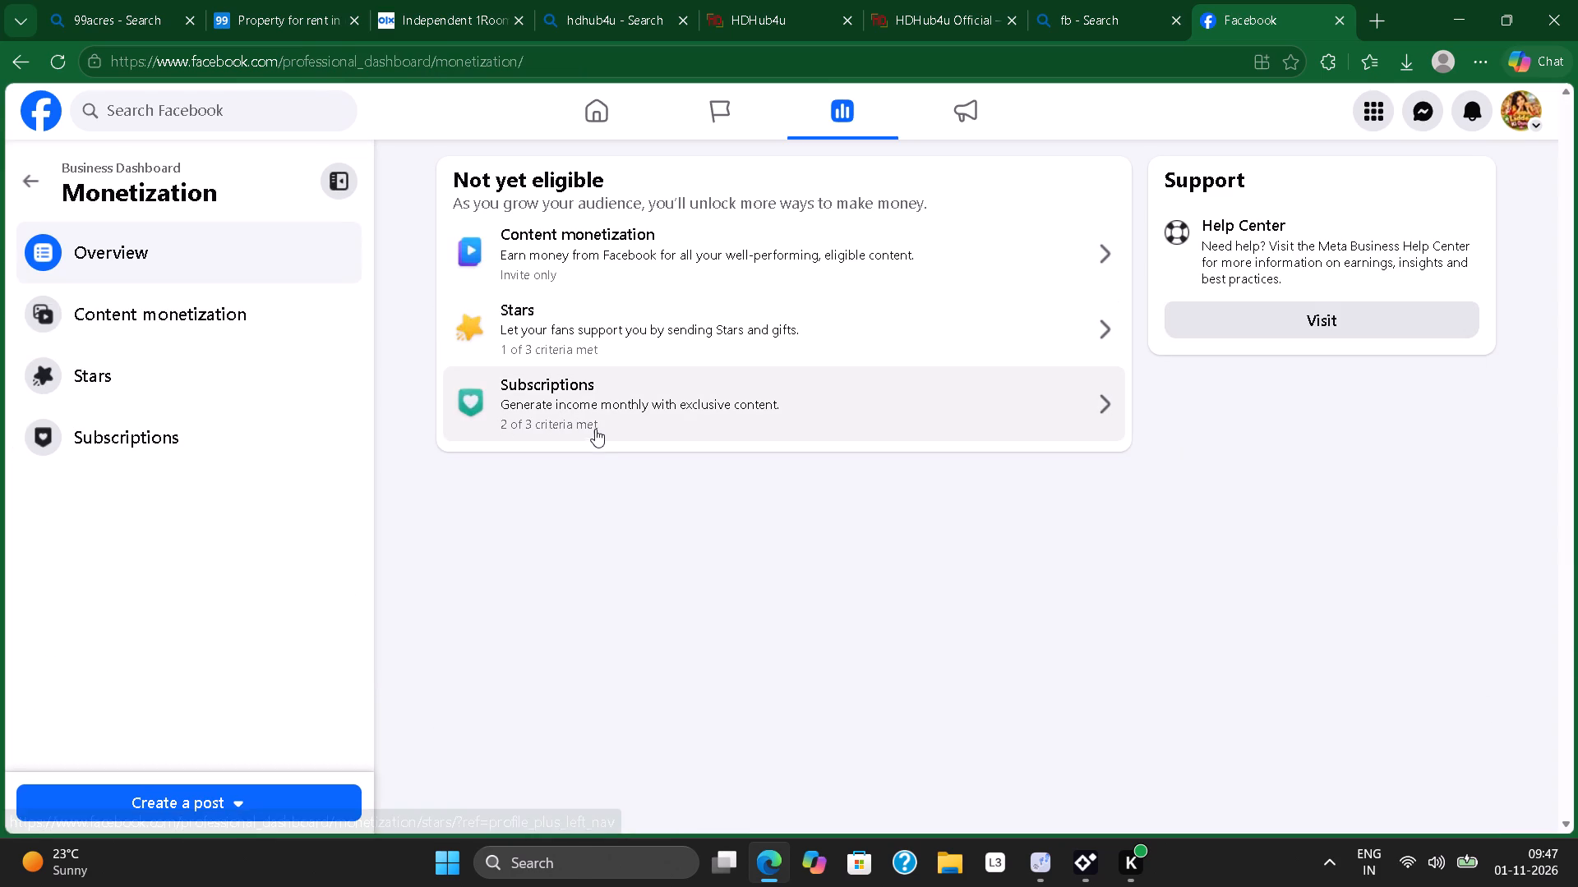
pyautogui.click(781, 352)
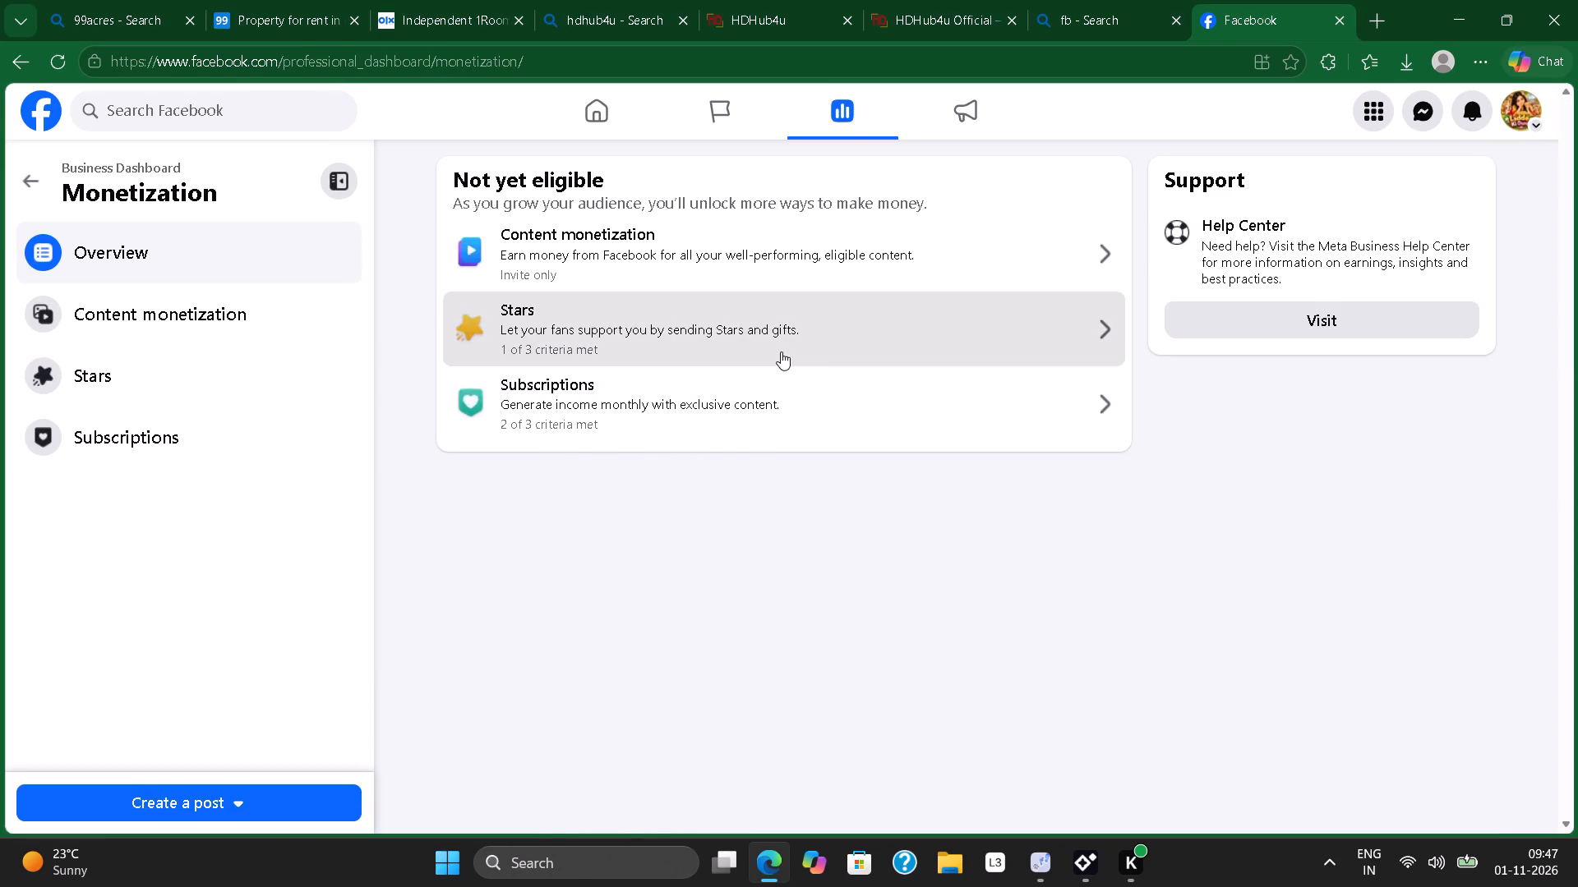
pyautogui.scroll(-1, 781, 658)
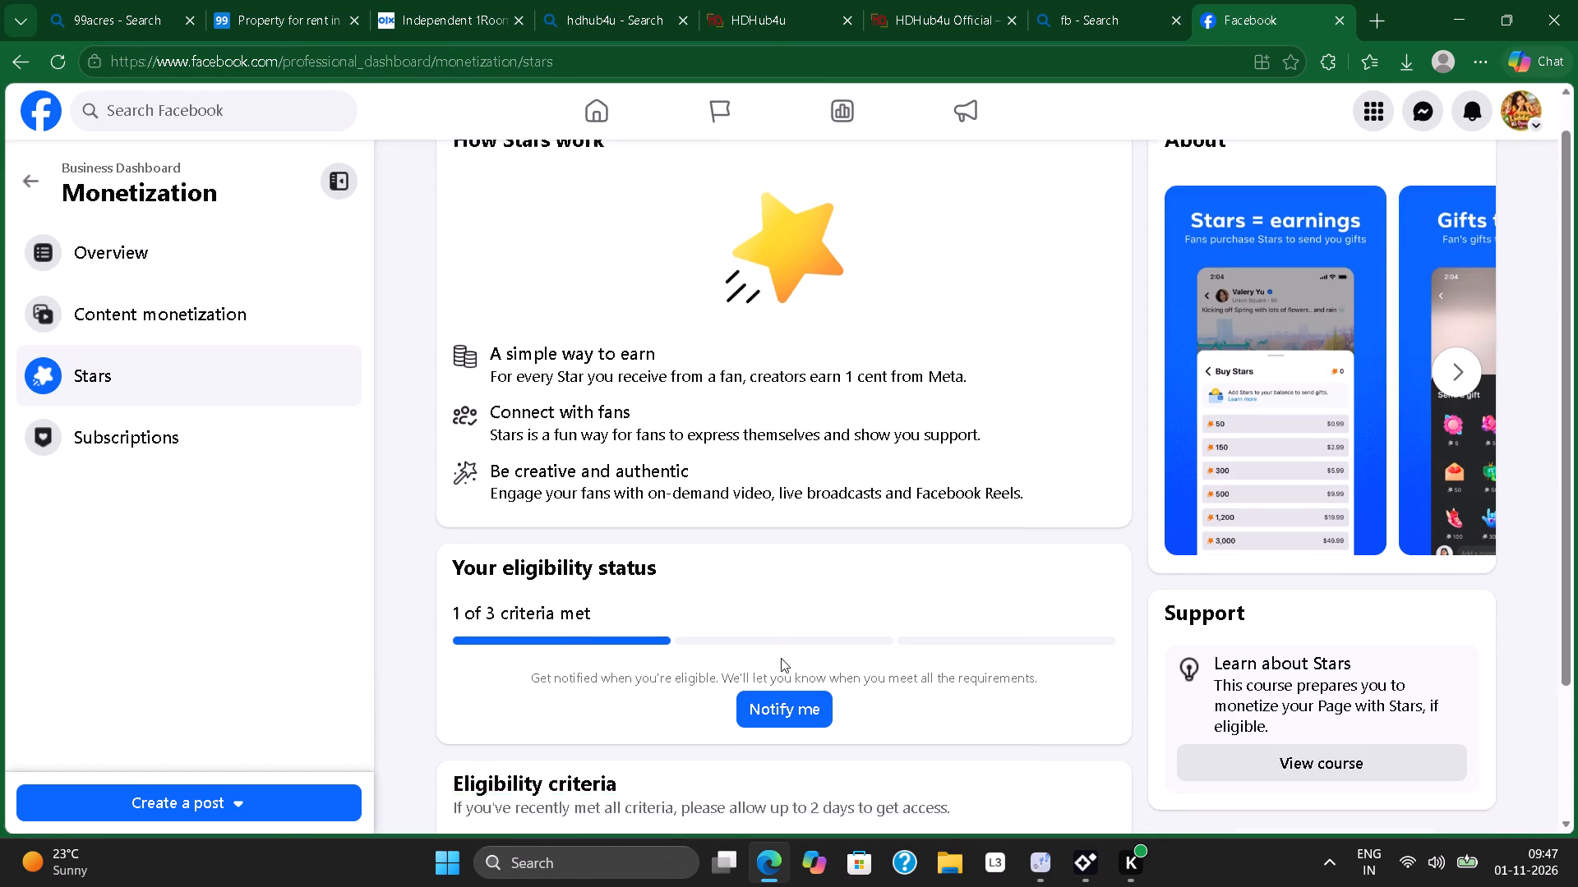
pyautogui.scroll(-3, 781, 658)
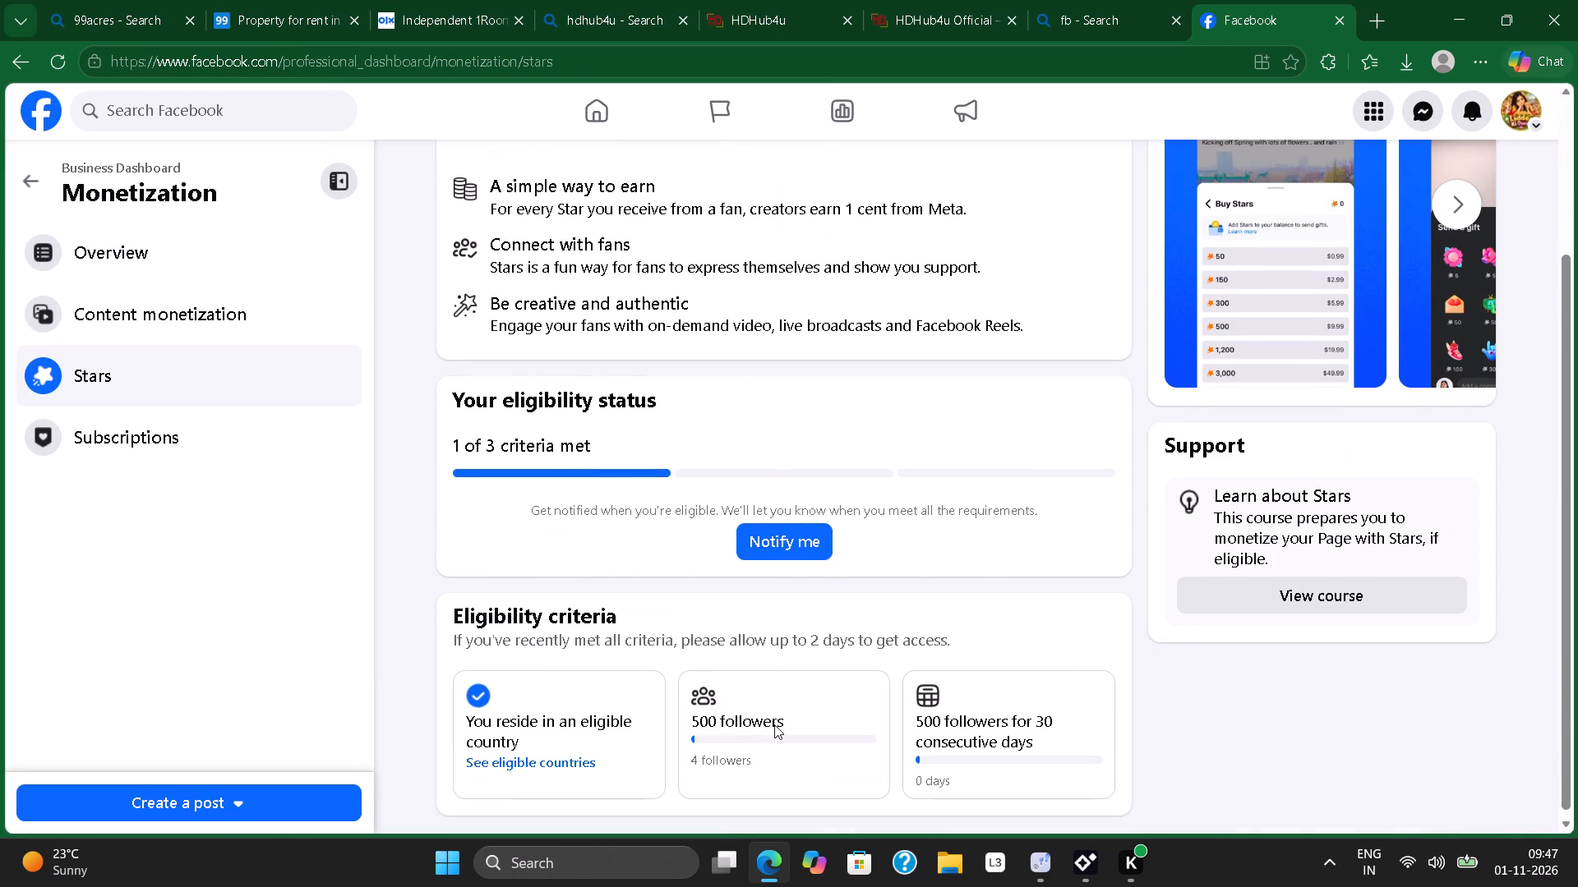
pyautogui.scroll(-1, 774, 719)
# Open the Subscriptions monetization page to check its eligibility status.
pyautogui.click(222, 430)
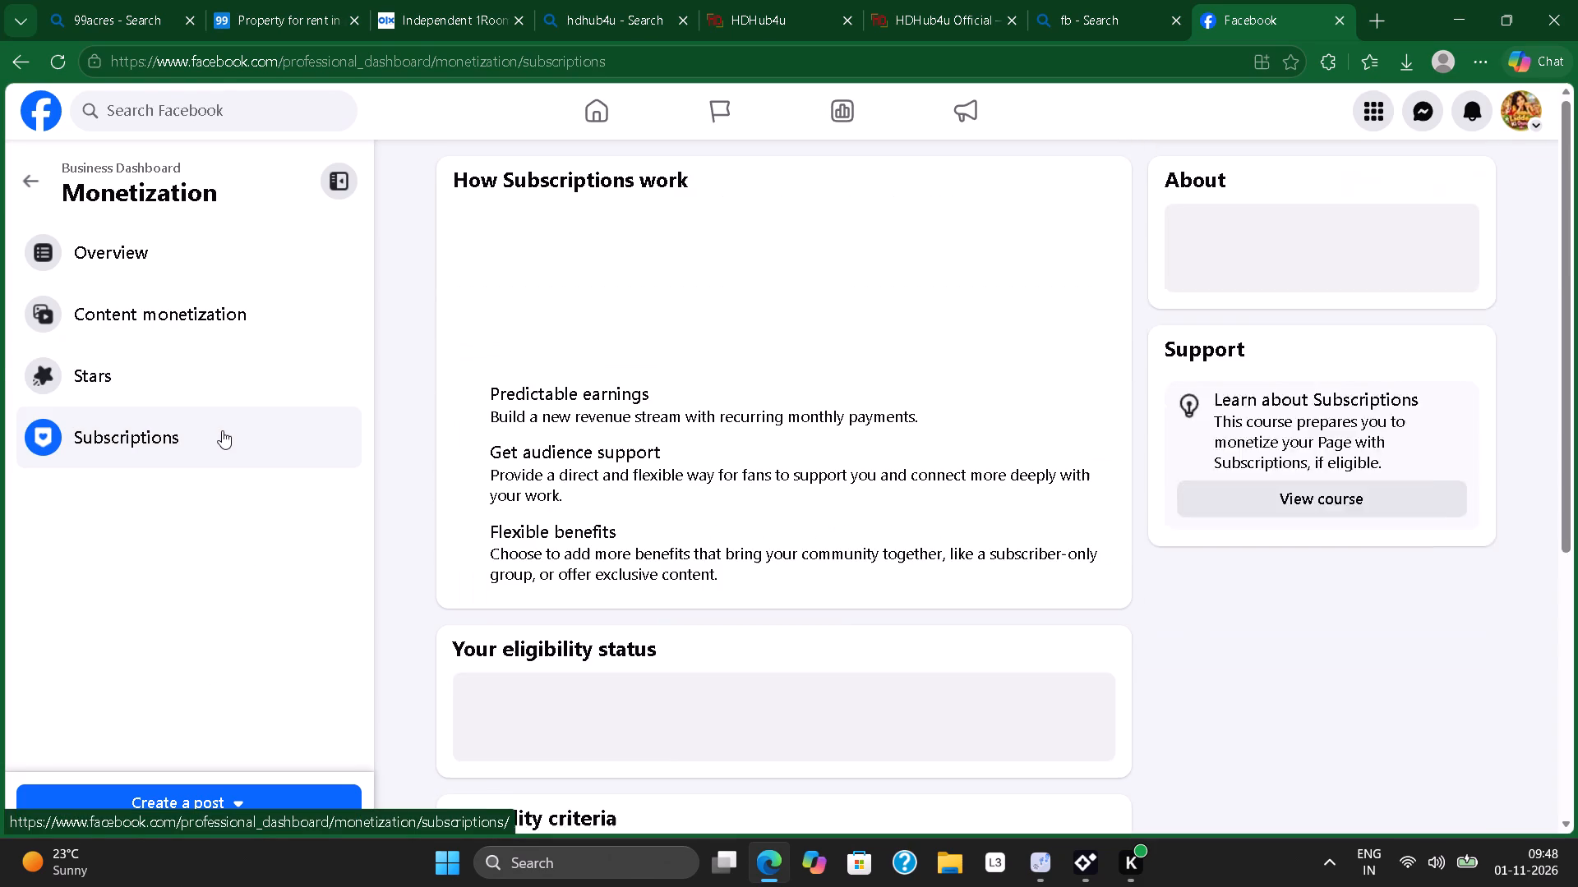
# Review the eligibility status and criteria for Subscriptions on the Facebook monetization page.
pyautogui.scroll(-3, 688, 538)
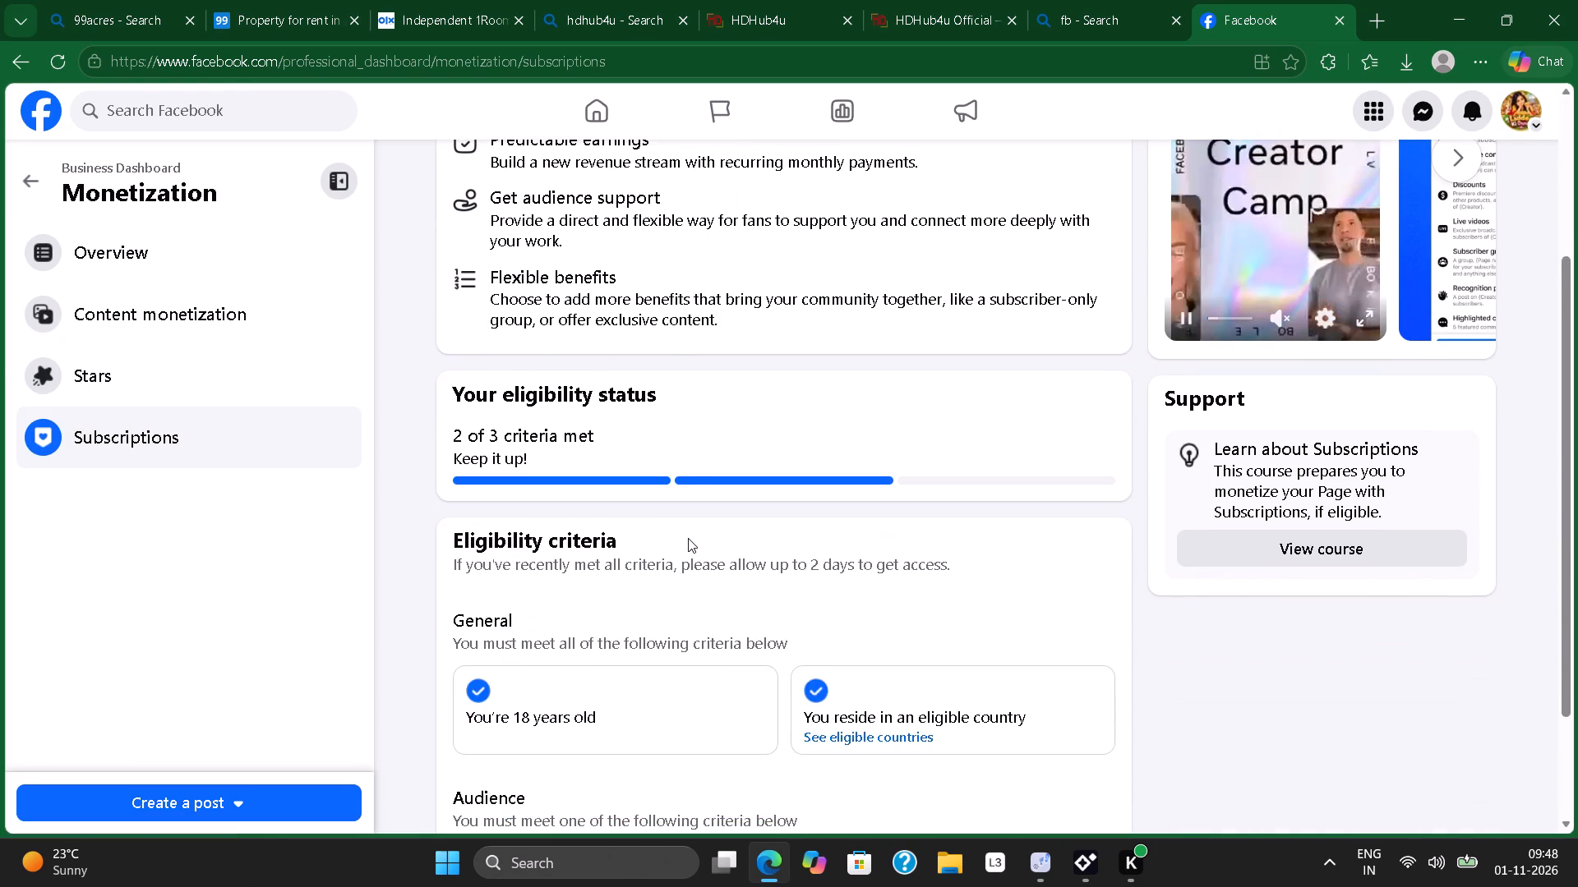
pyautogui.scroll(-3, 688, 538)
pyautogui.scroll(1, 688, 538)
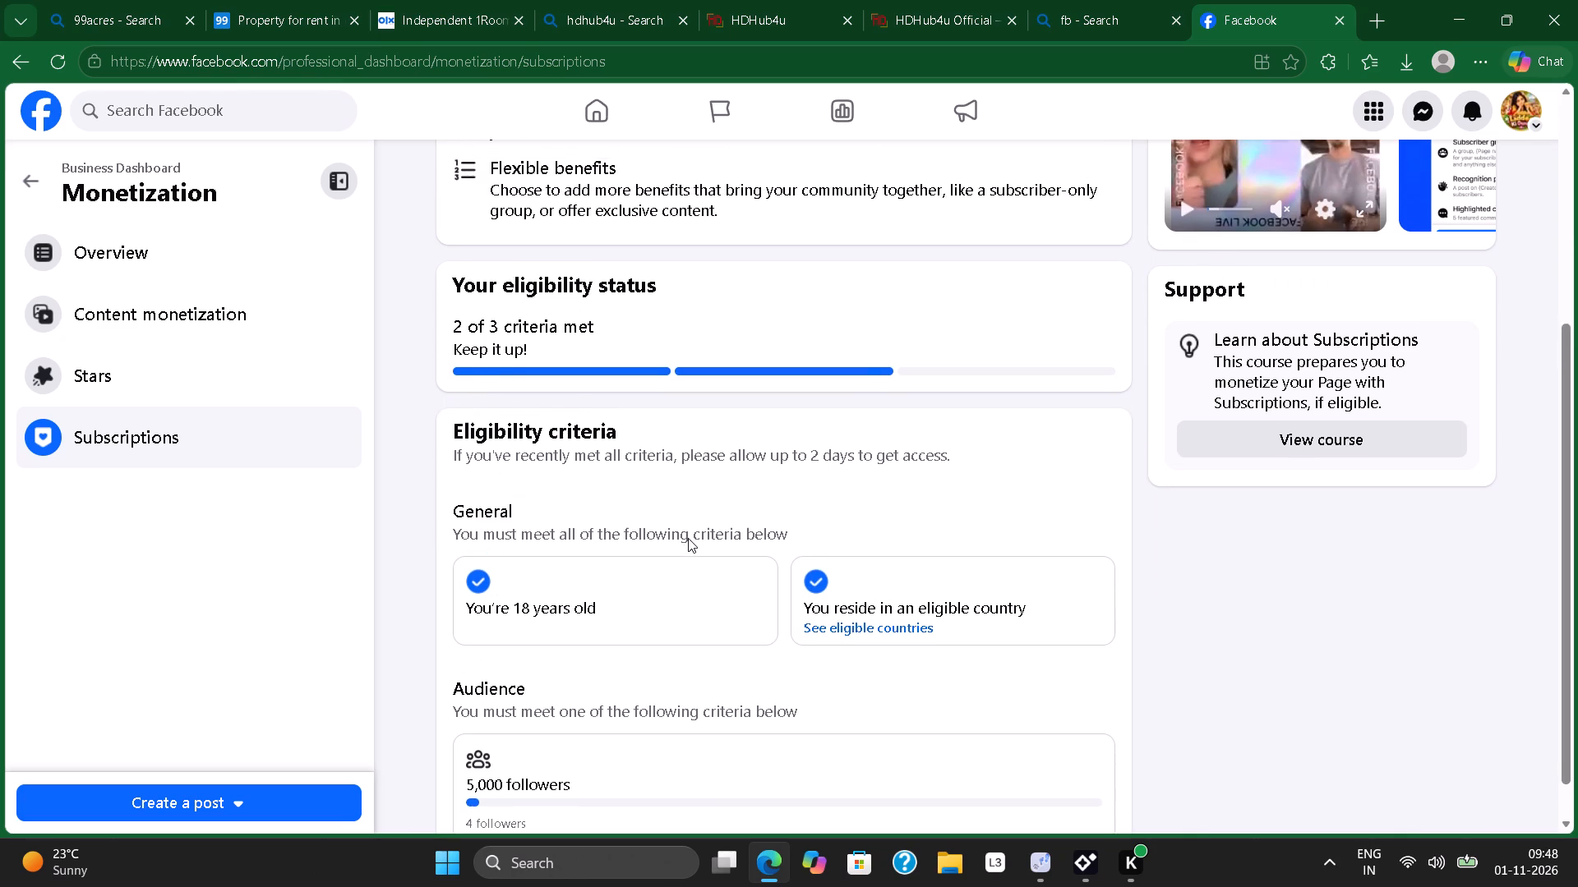
pyautogui.scroll(1, 688, 538)
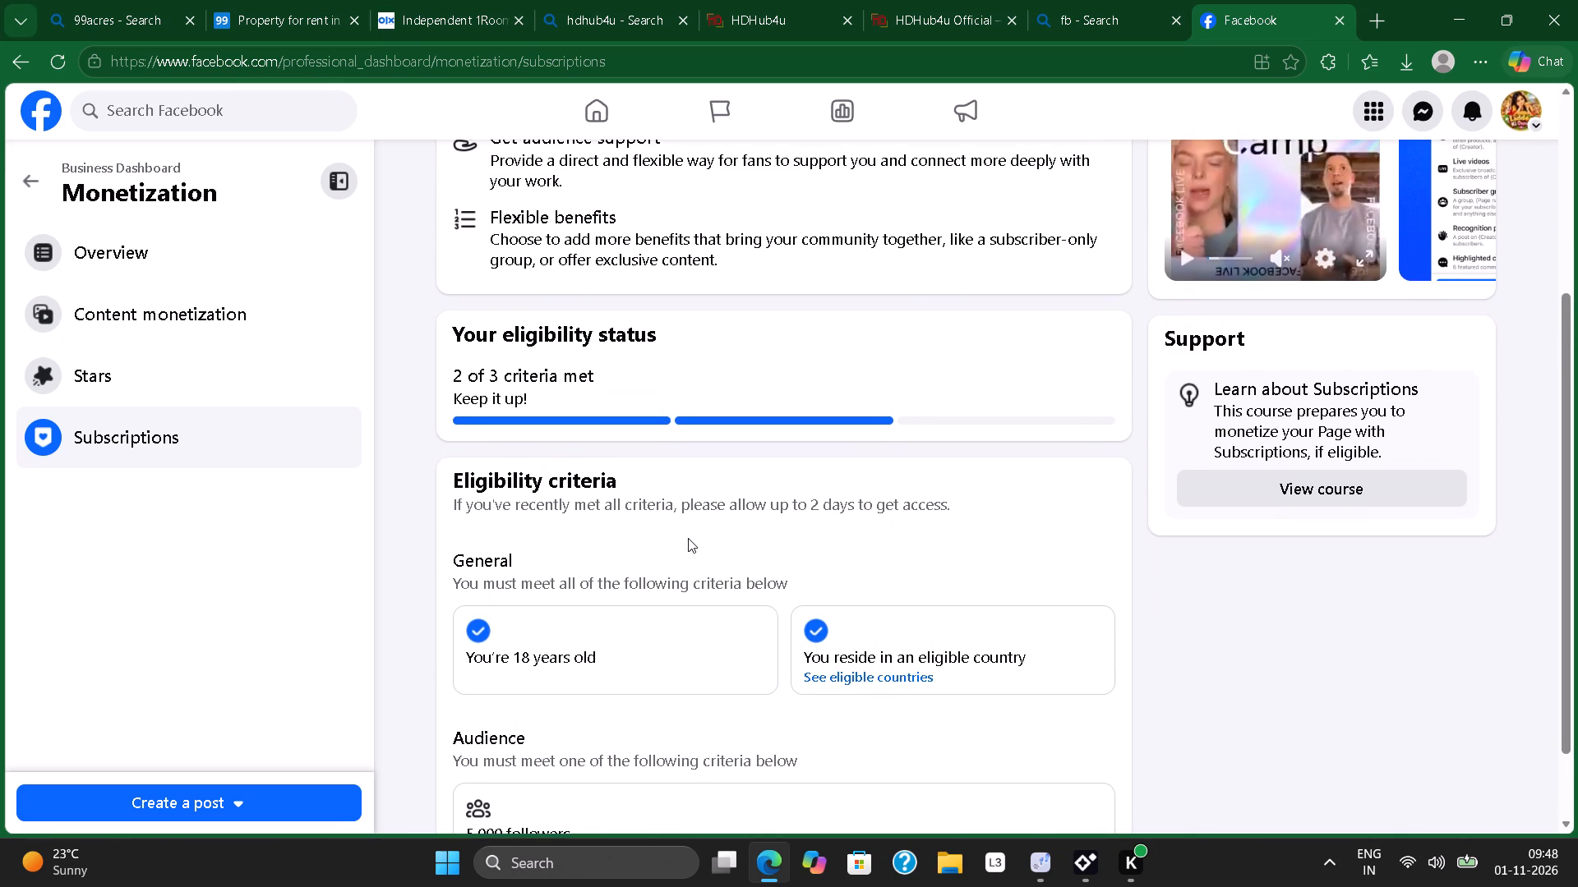
pyautogui.scroll(6, 753, 453)
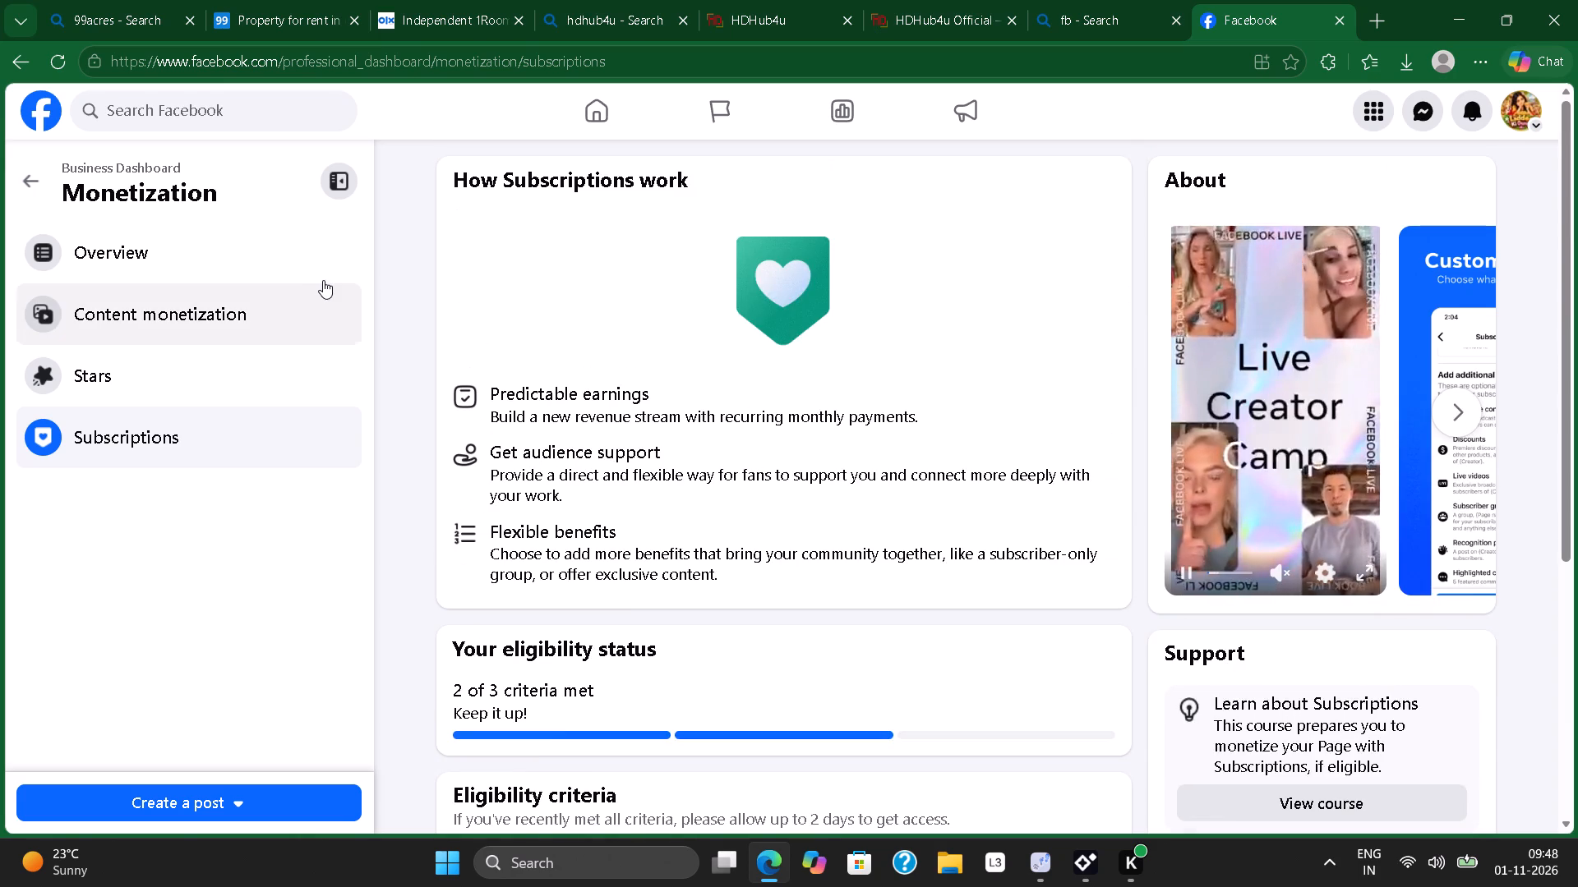
# Review the Content monetization page, including how the program works and the waitlist information.
pyautogui.click(205, 298)
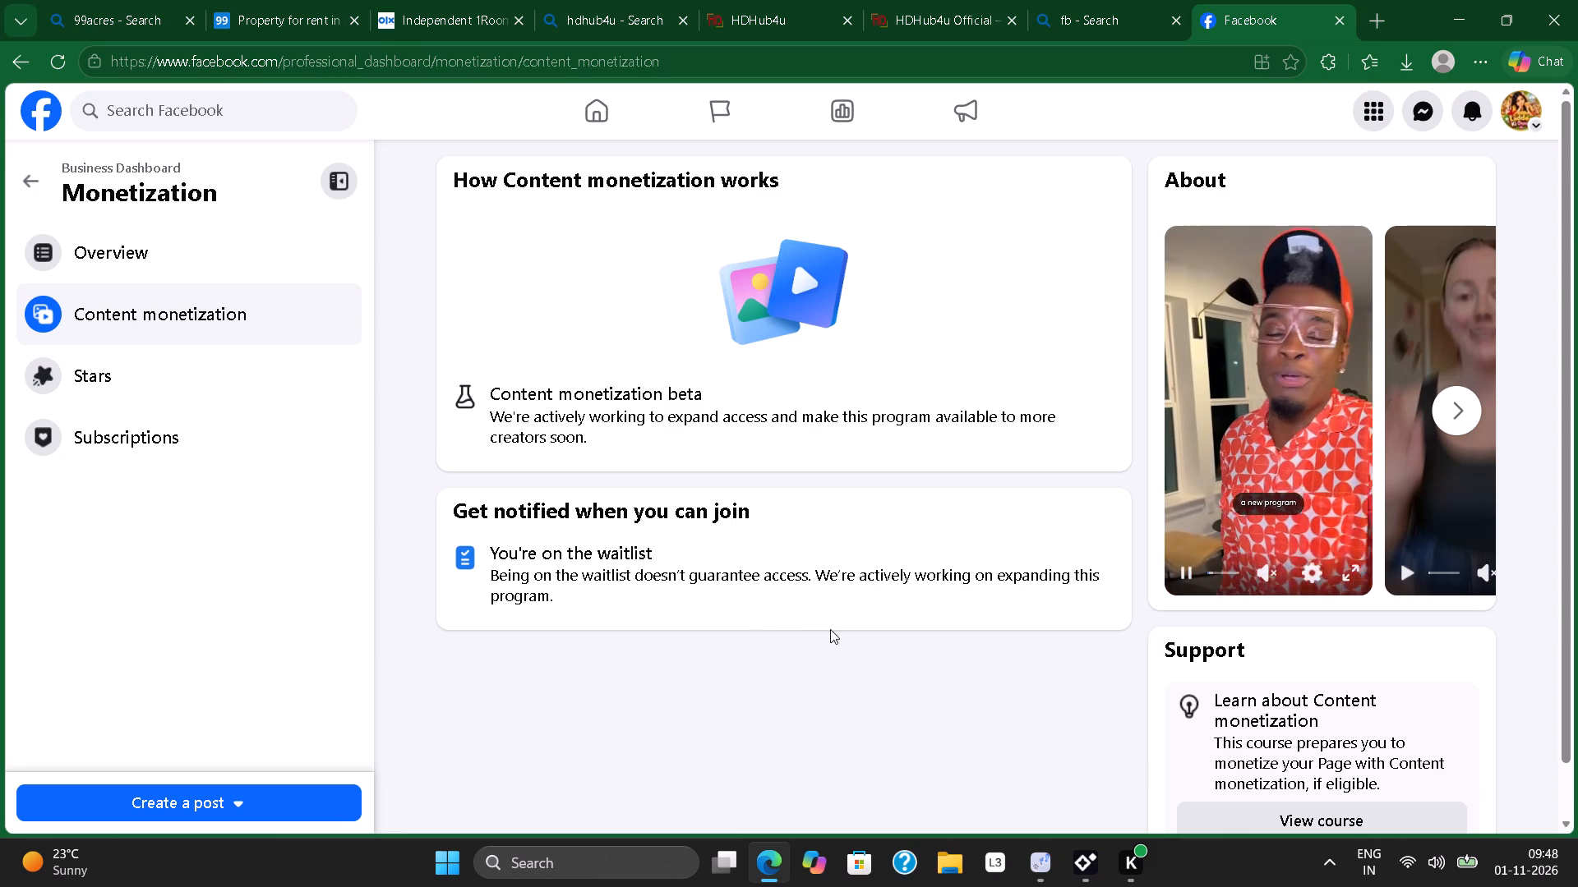
pyautogui.scroll(-3, 671, 706)
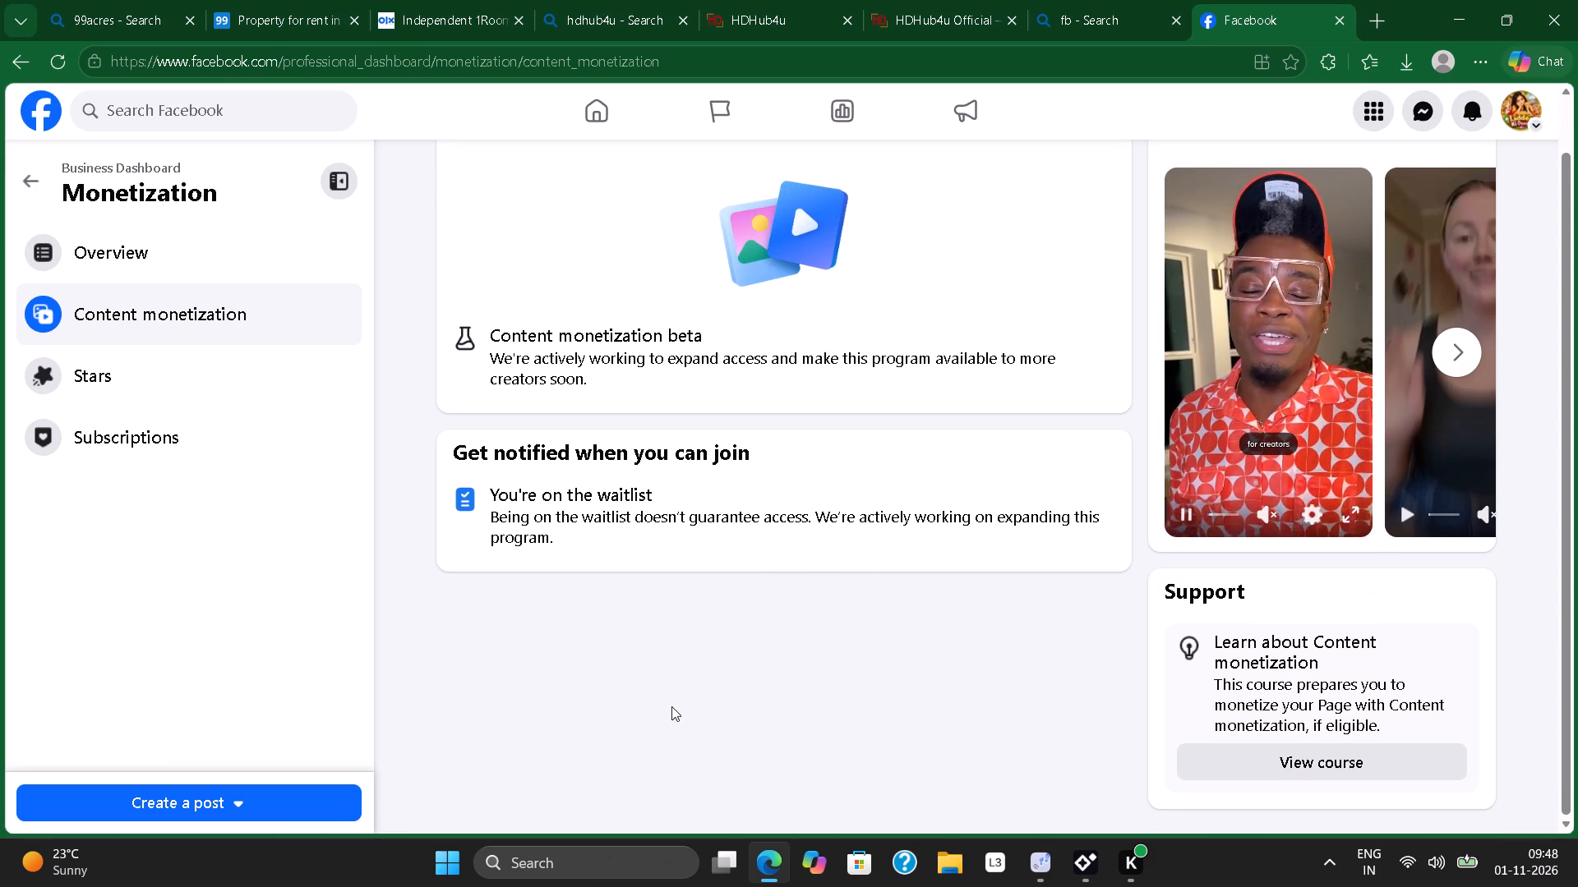
pyautogui.scroll(-1, 671, 706)
pyautogui.scroll(3, 671, 706)
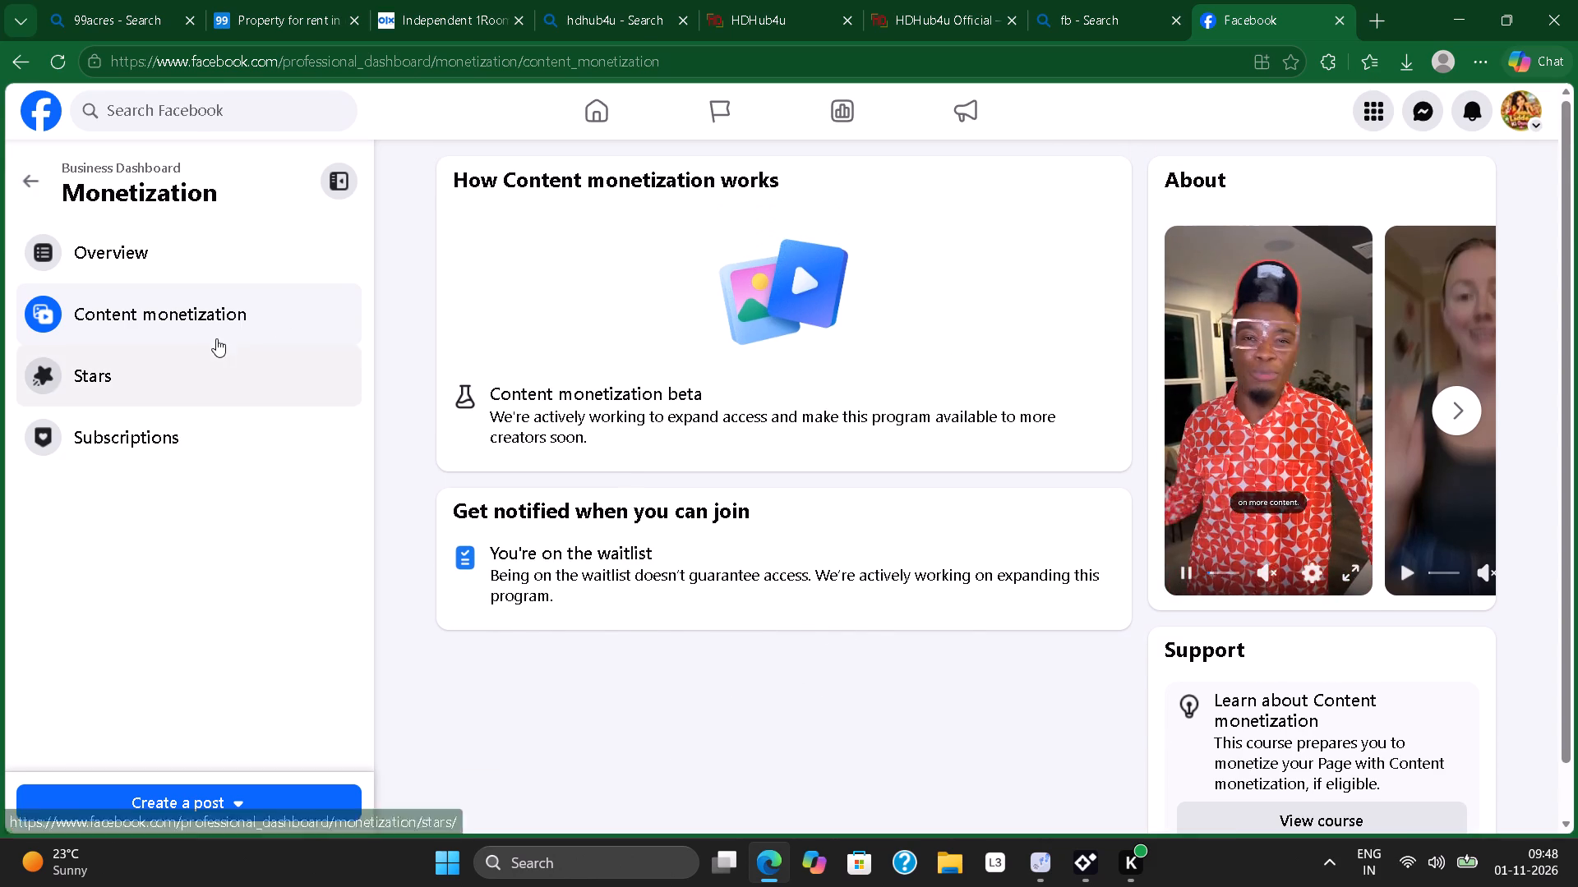
# Return to the Business Dashboard home and examine the Page's 30-day insights, content performance, planned content and engagement.
pyautogui.click(19, 175)
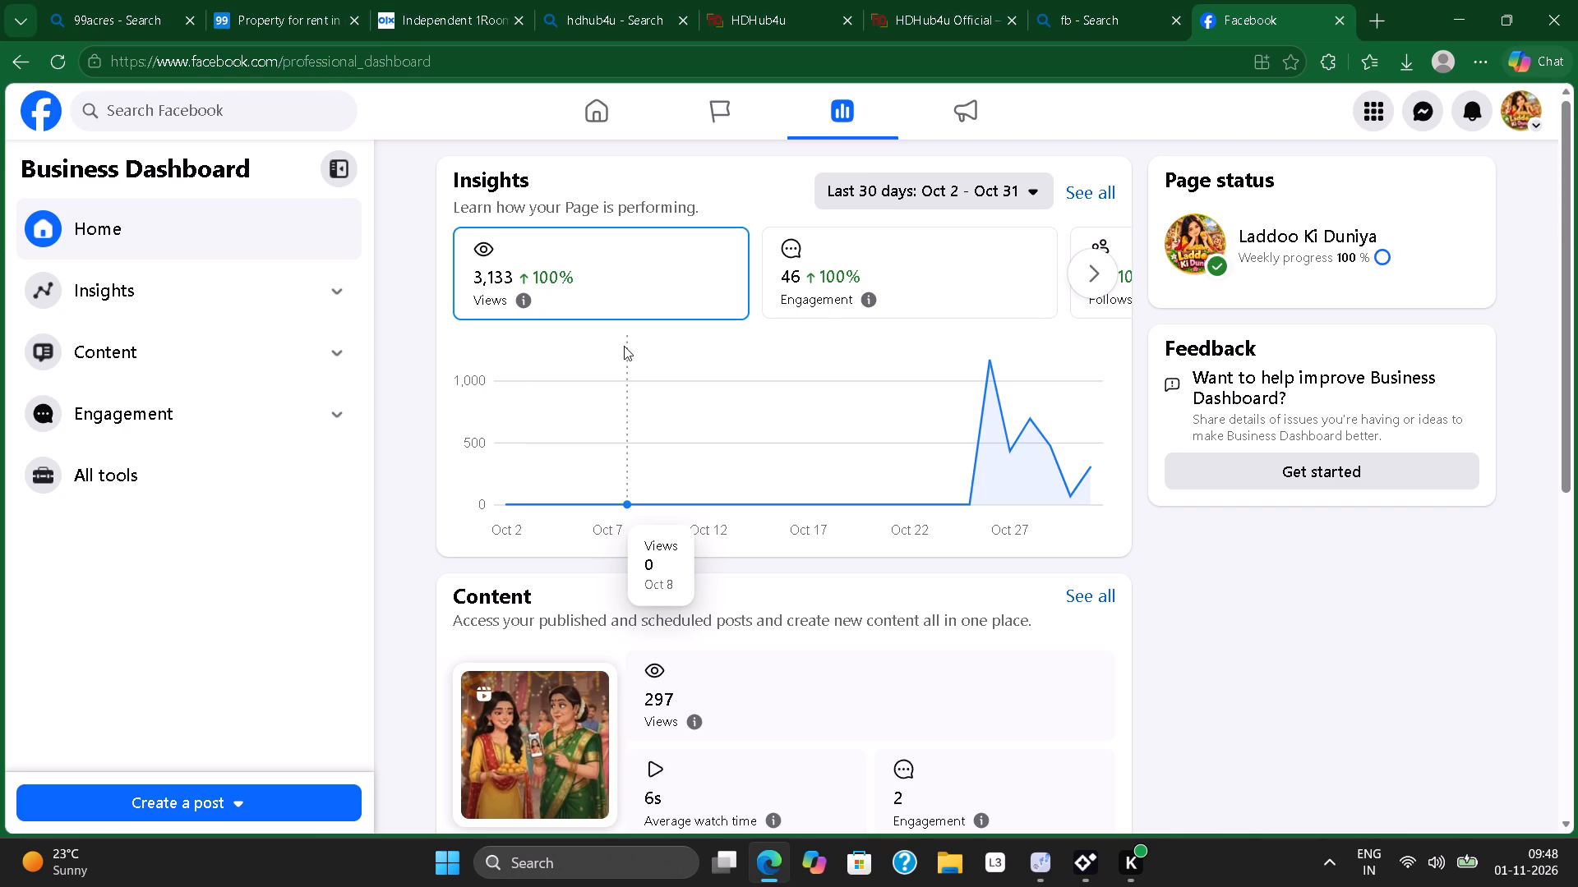
pyautogui.scroll(-4, 826, 503)
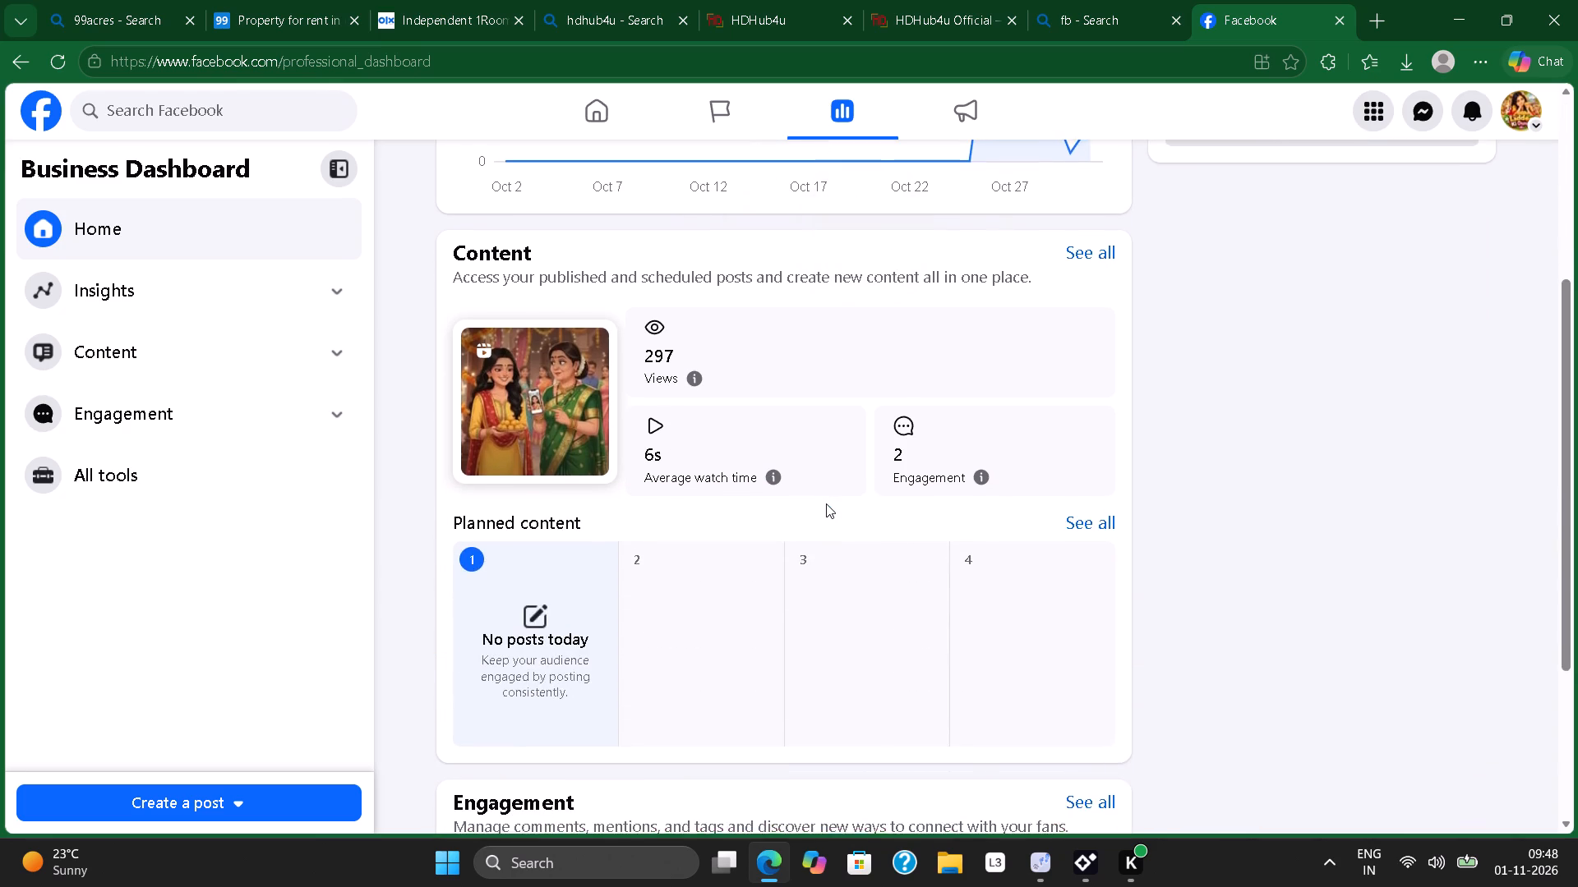
pyautogui.scroll(-4, 826, 503)
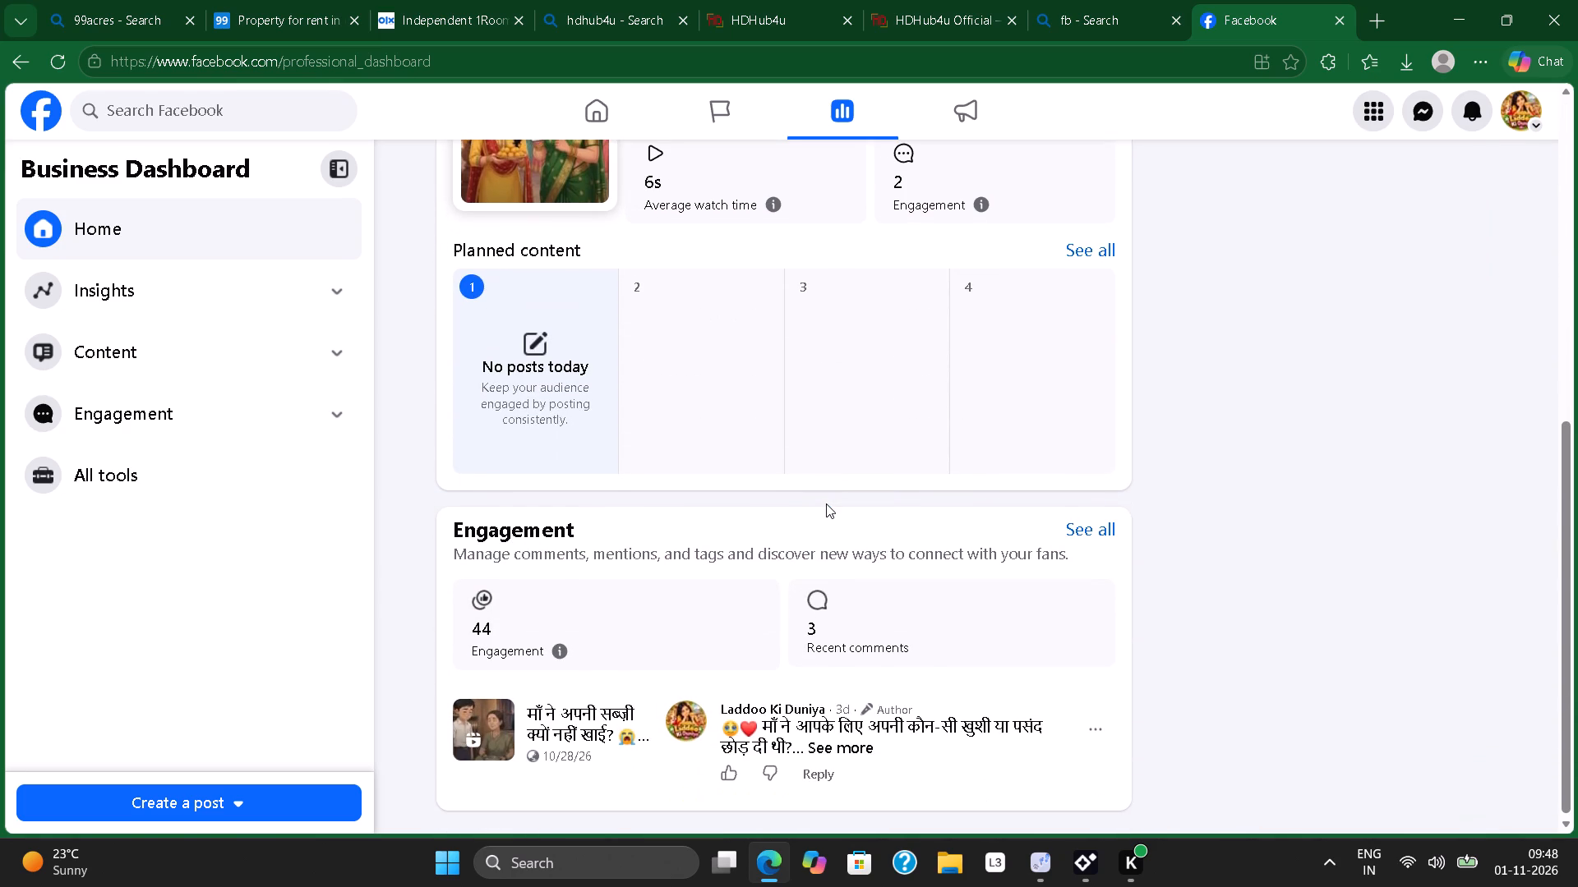
pyautogui.scroll(6, 826, 503)
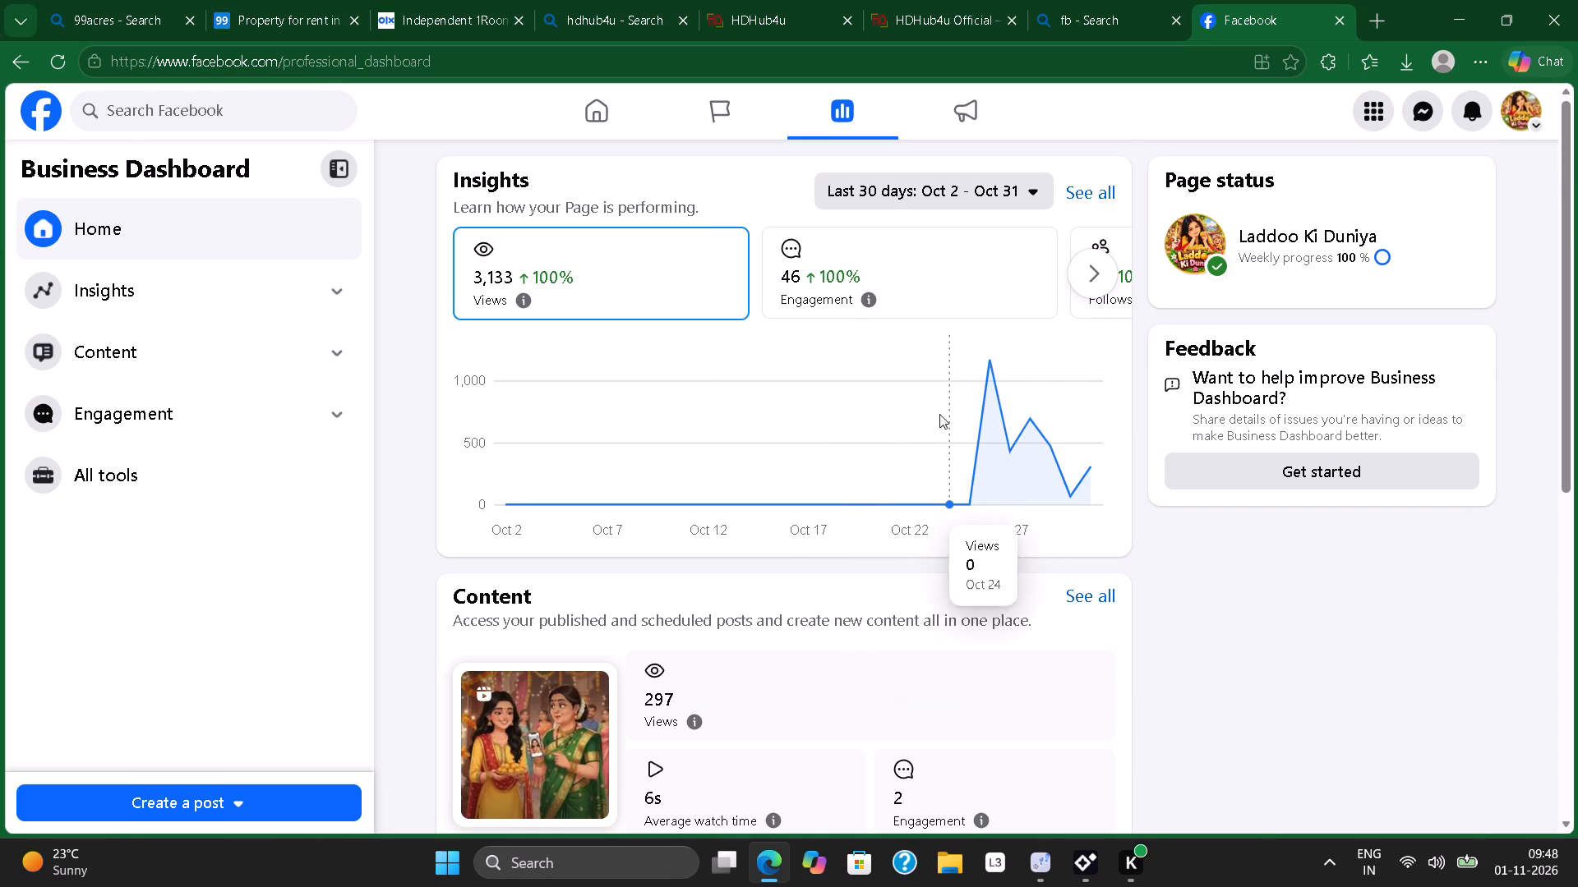
pyautogui.hscroll(-6, 947, 241)
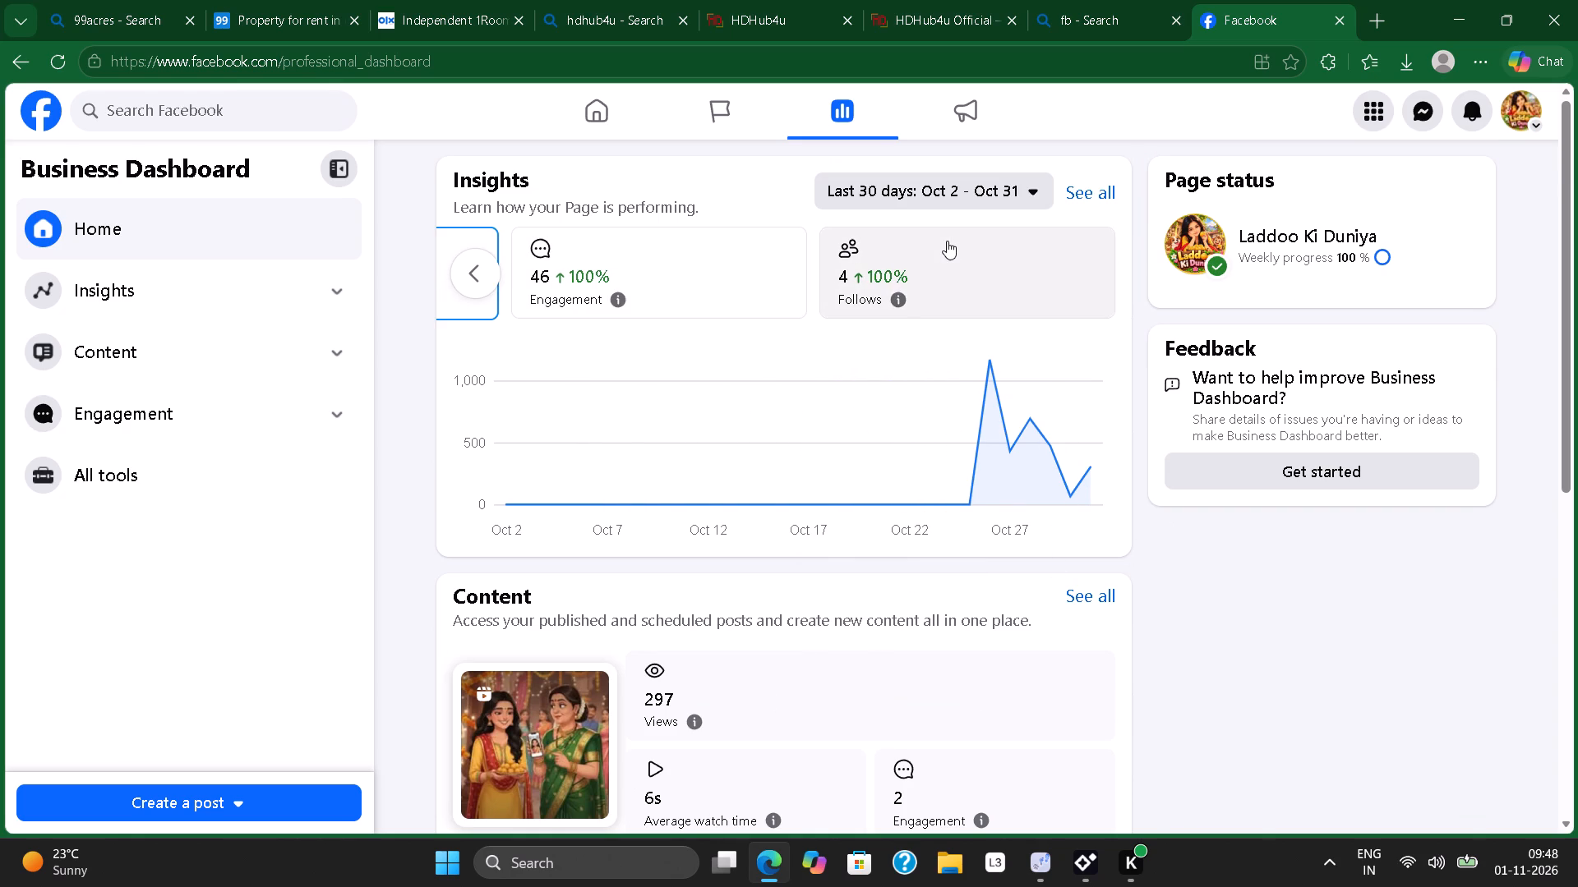
pyautogui.hscroll(-2, 947, 241)
pyautogui.hscroll(3, 947, 241)
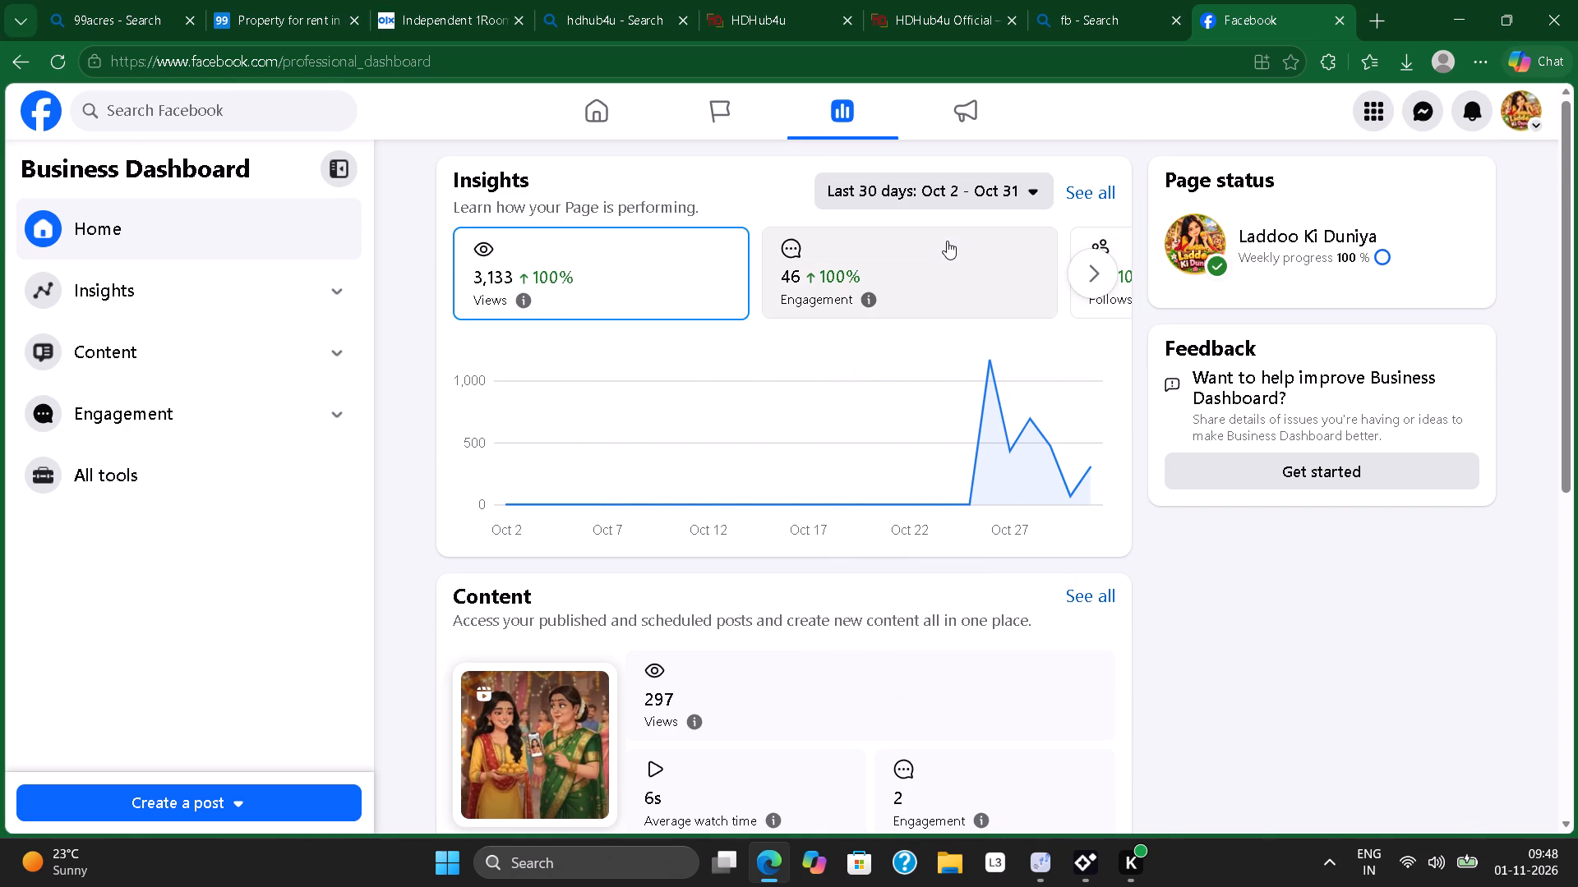
pyautogui.scroll(5, 947, 241)
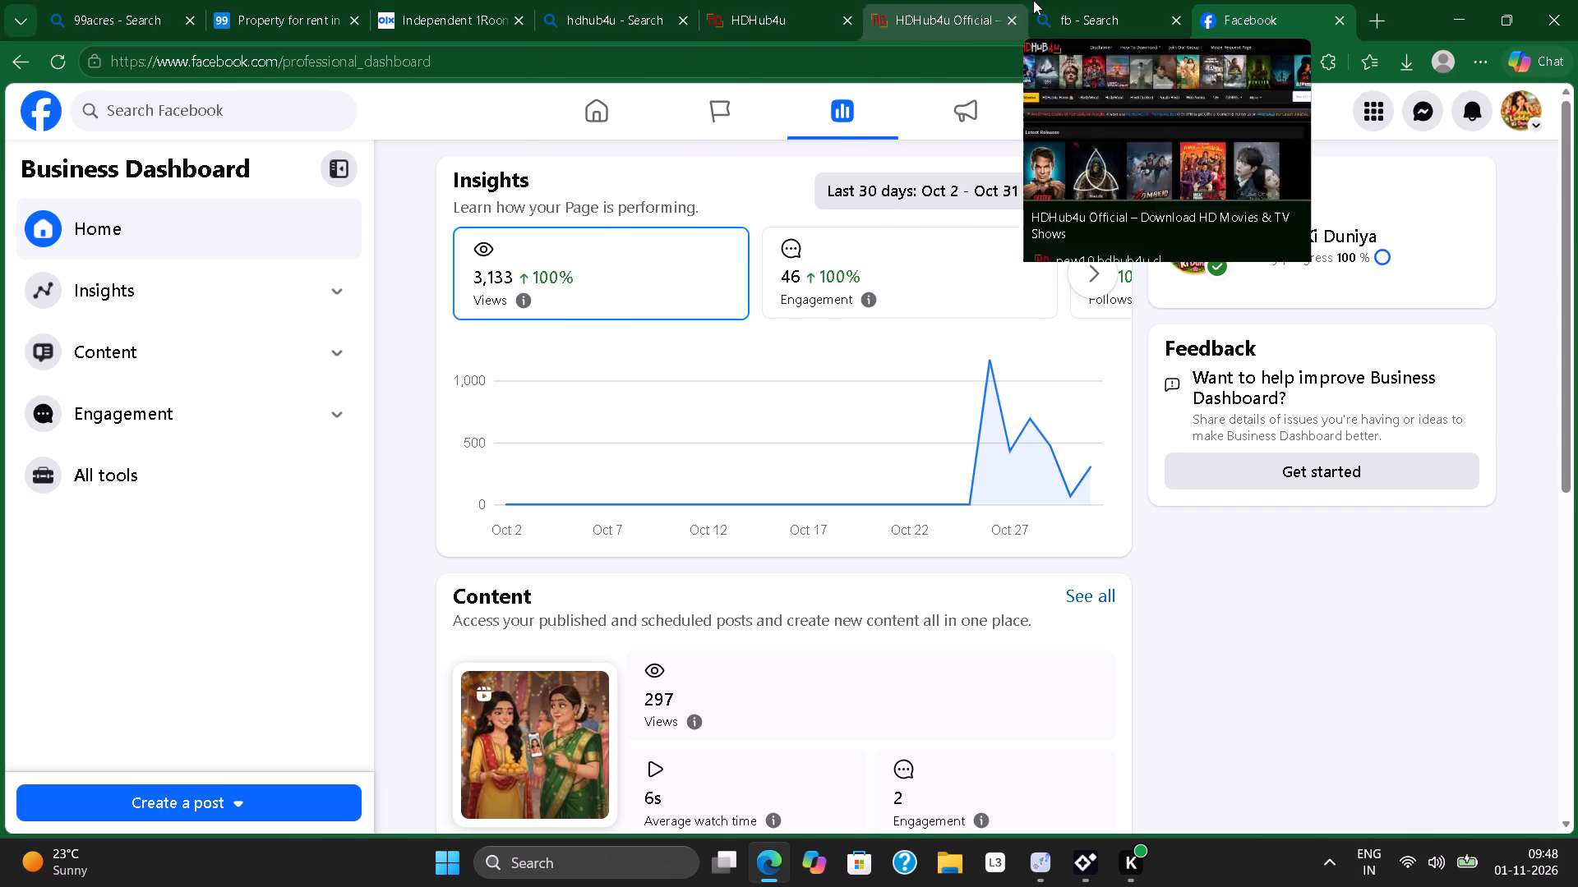
# Close the HDHub4u, OLX, 99acres and search result tabs, keeping only the Facebook dashboard open.
pyautogui.click(943, 0)
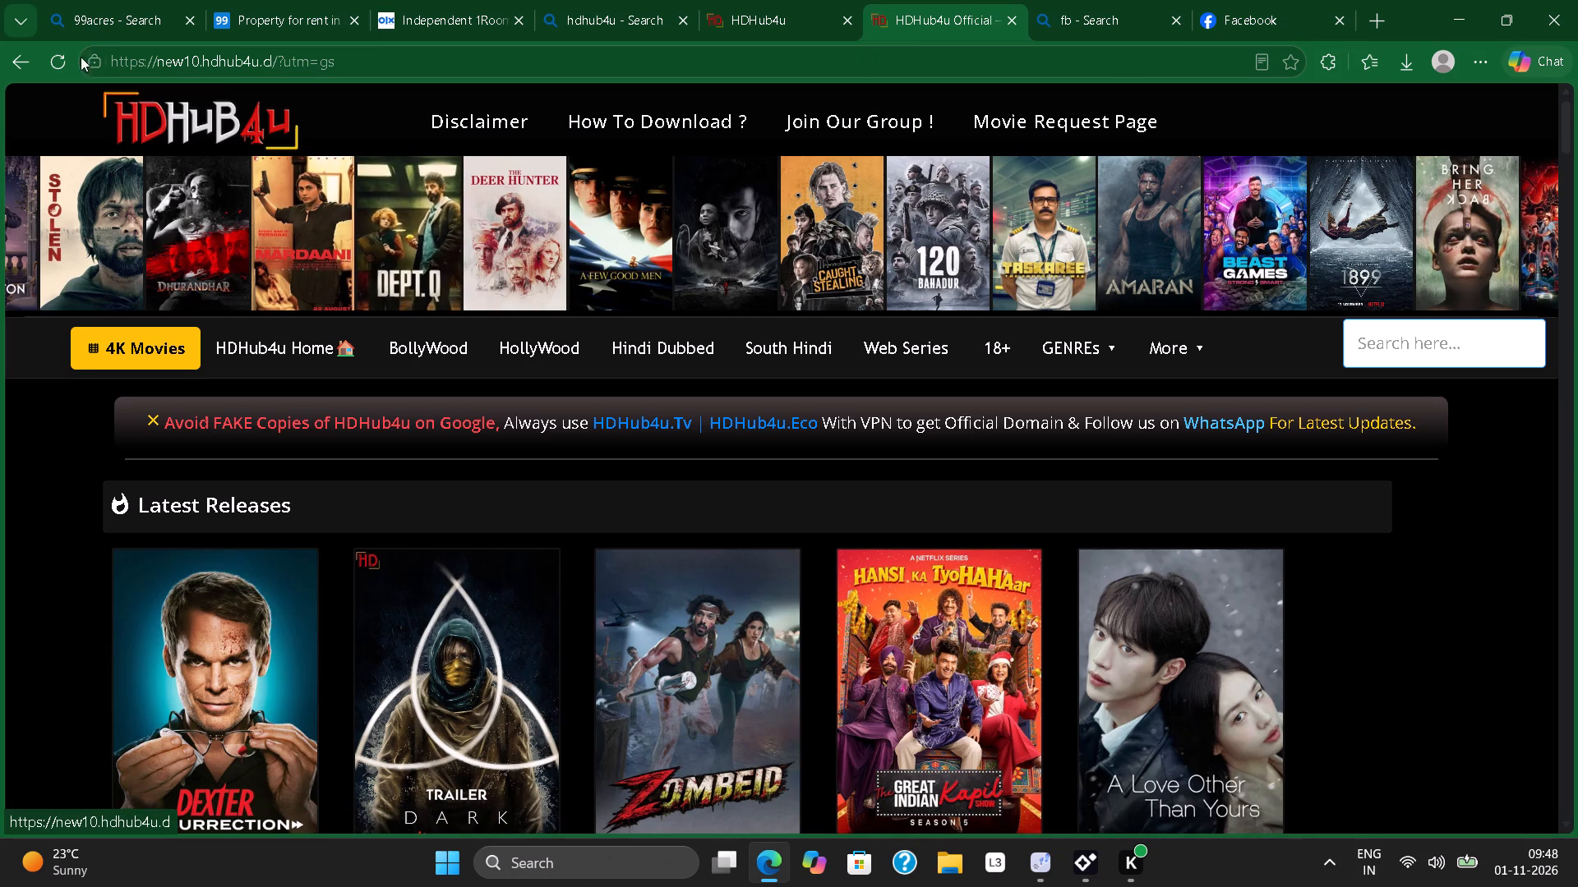
pyautogui.click(62, 48)
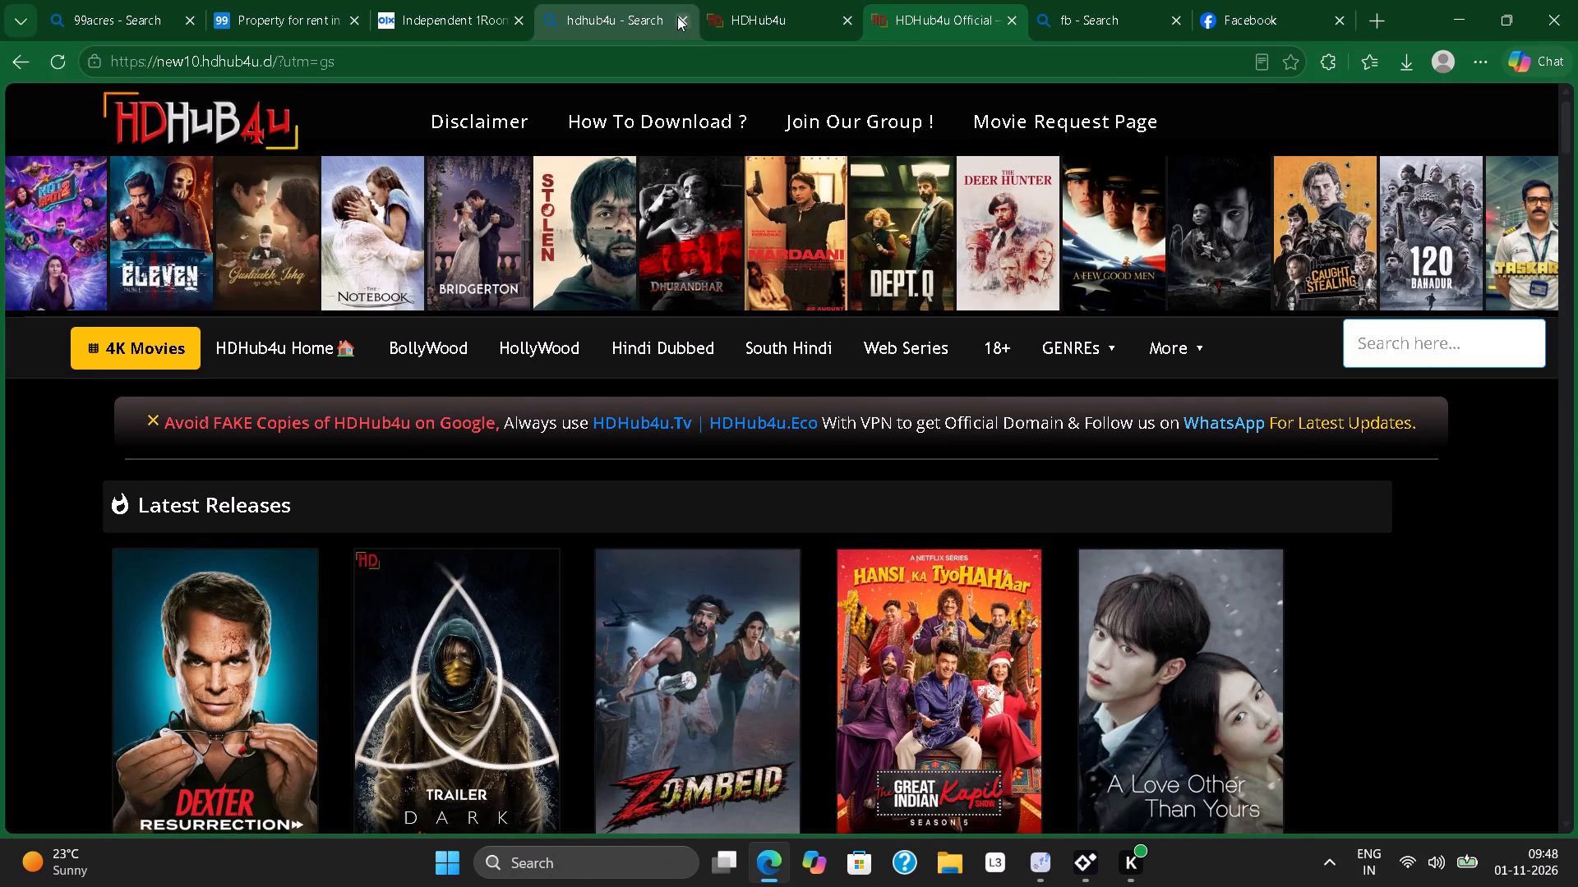
pyautogui.click(677, 16)
pyautogui.click(677, 16)
pyautogui.click(677, 16)
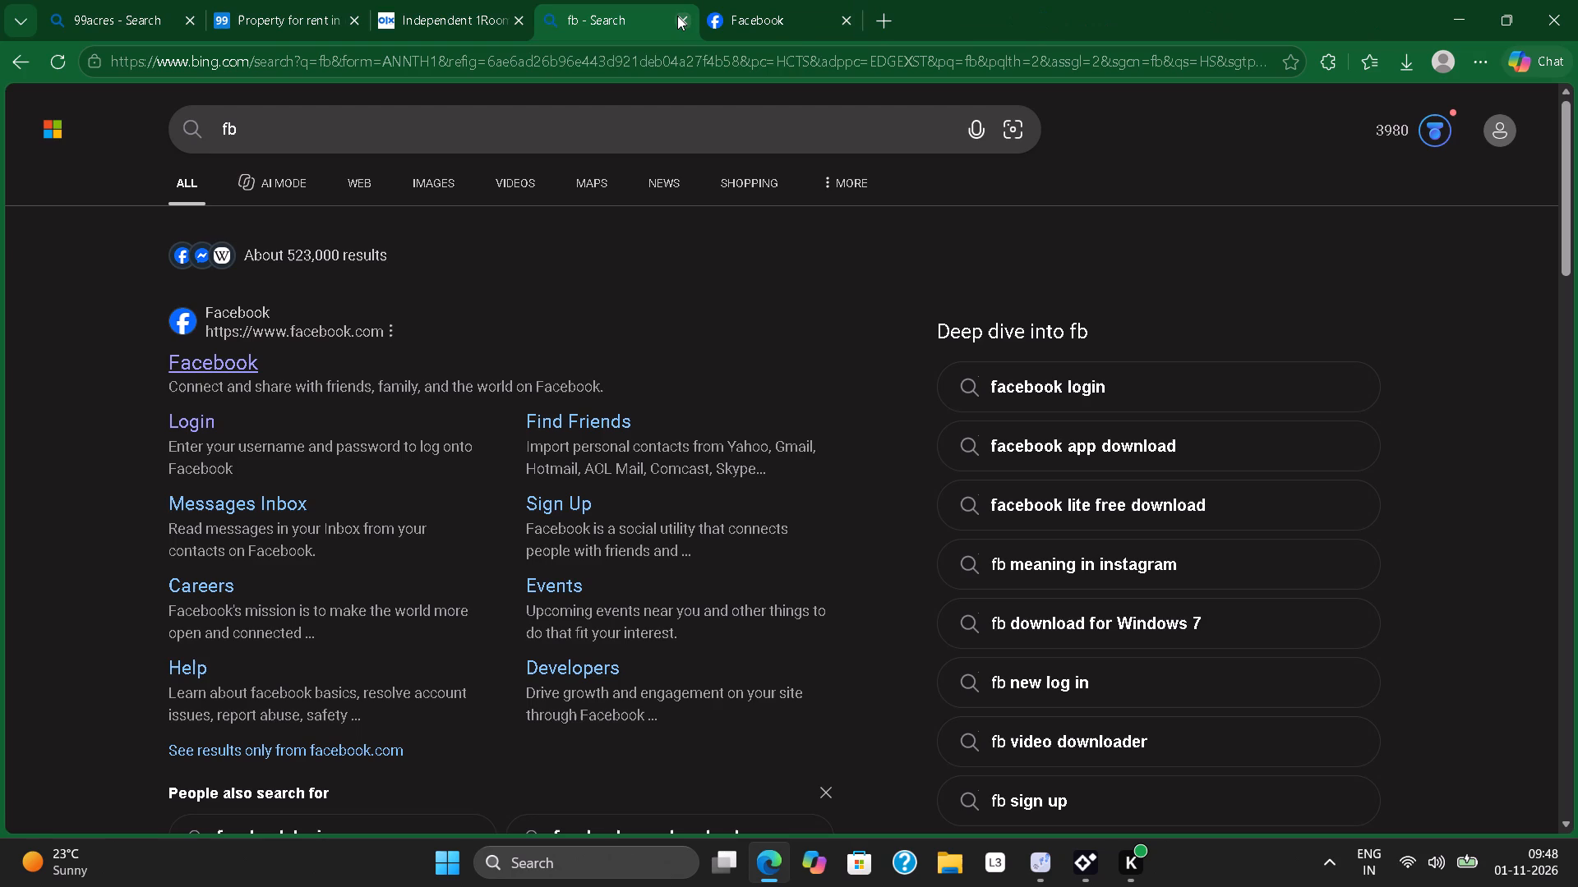
pyautogui.click(519, 12)
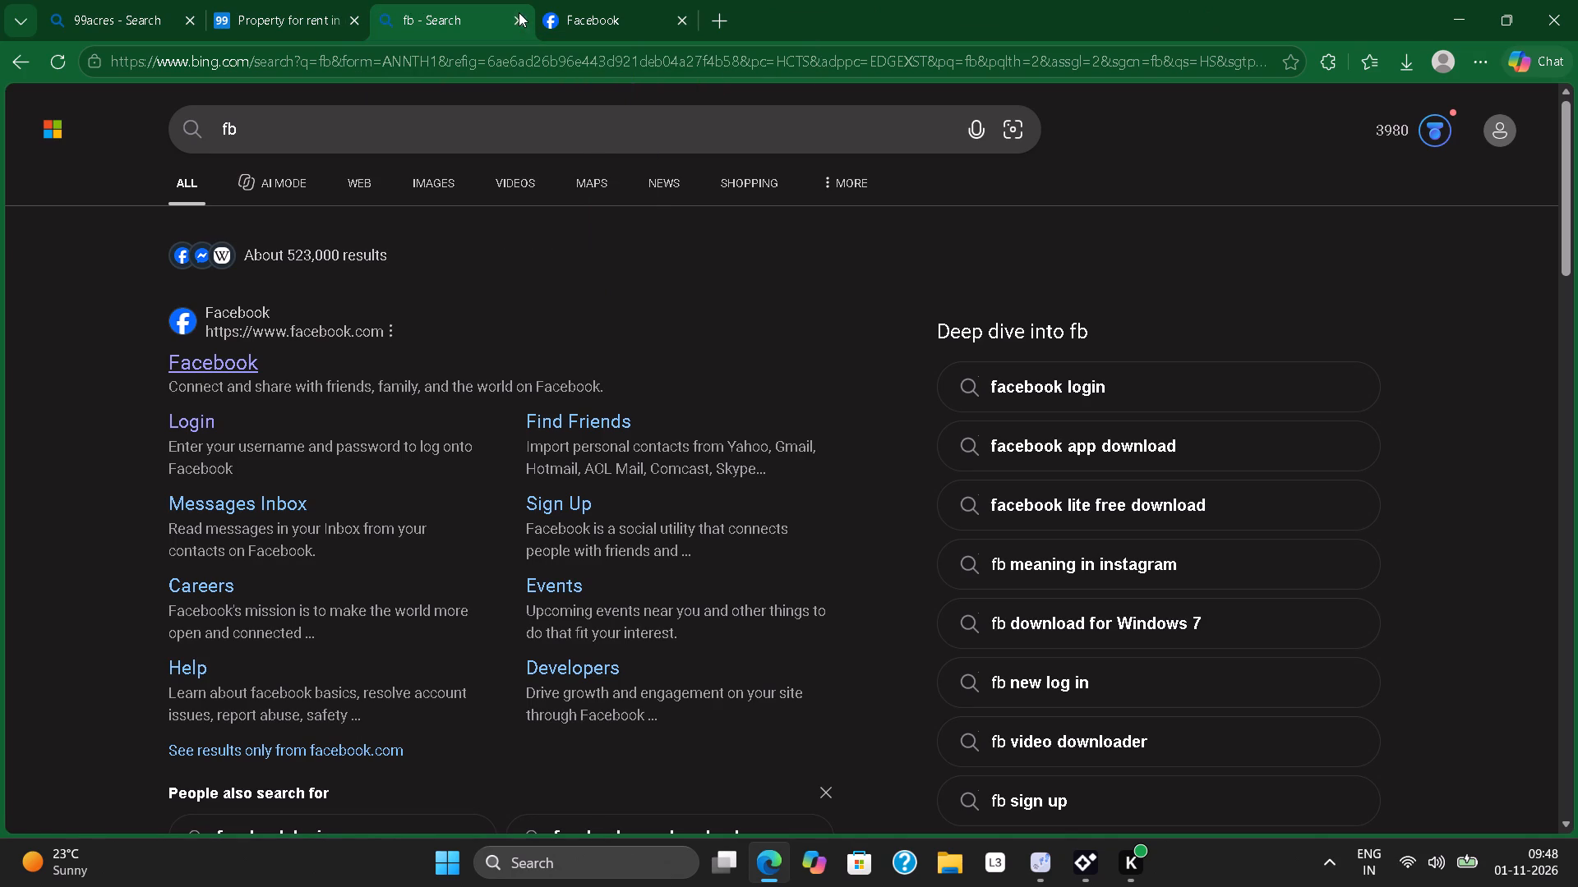
pyautogui.click(359, 19)
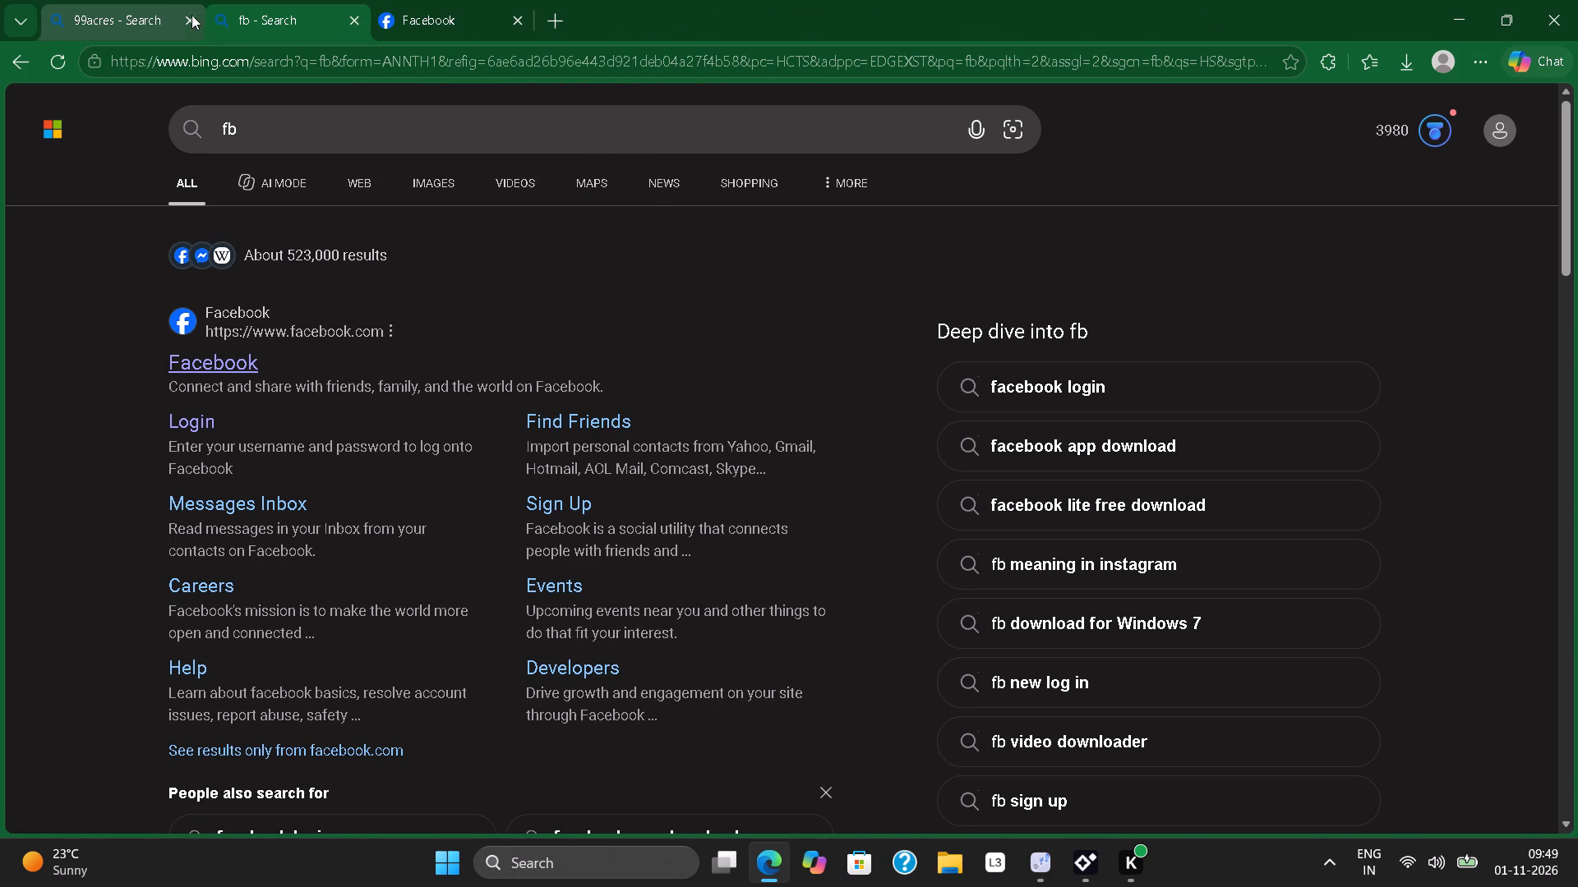
pyautogui.click(192, 22)
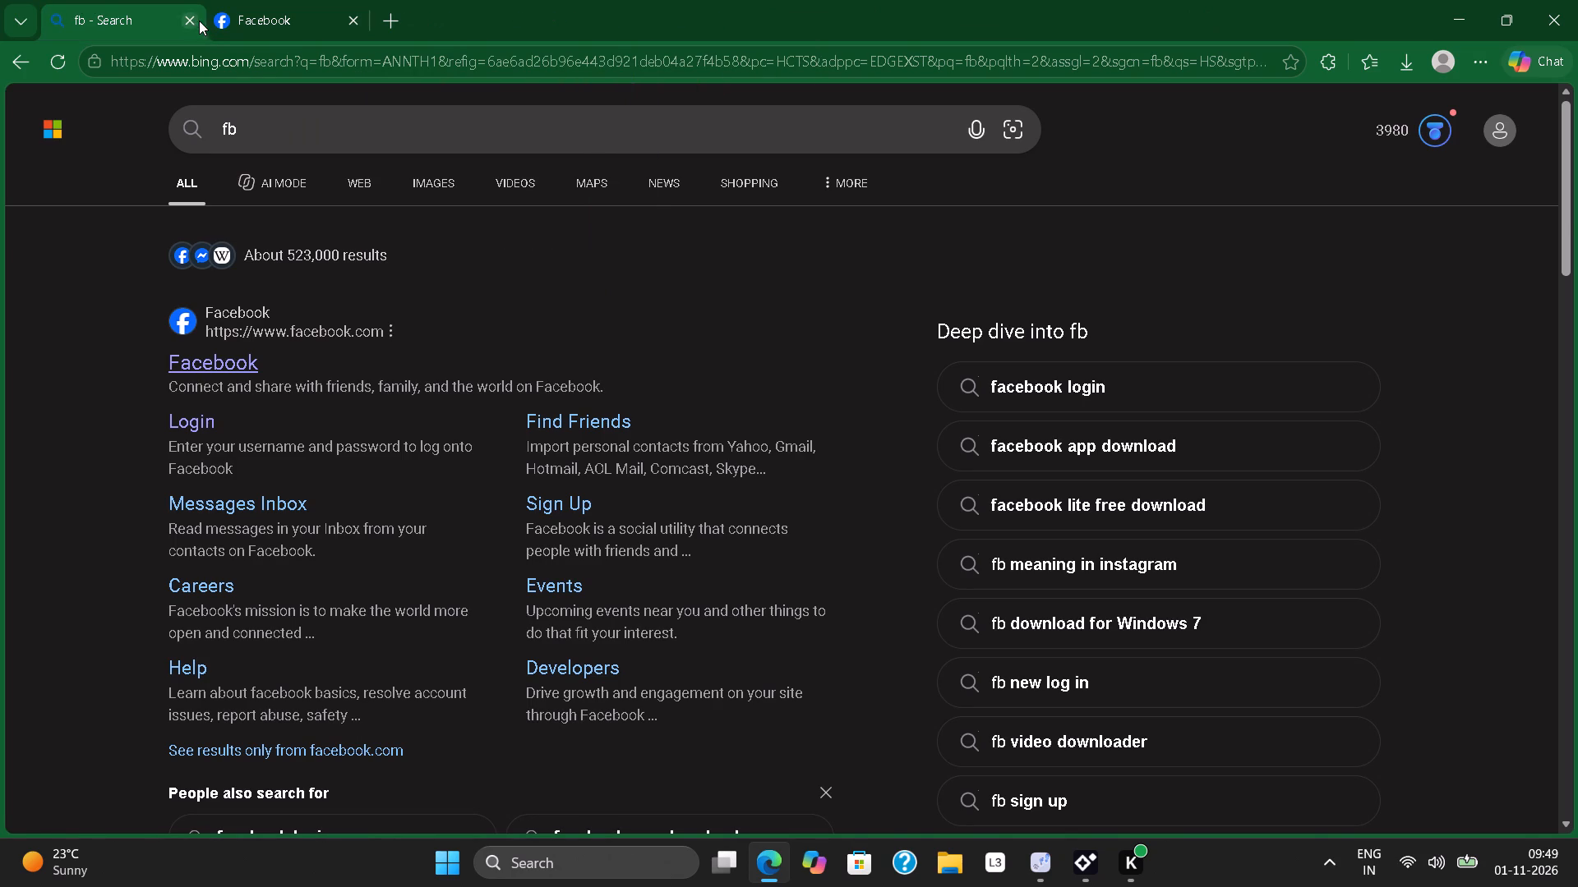
pyautogui.click(250, 0)
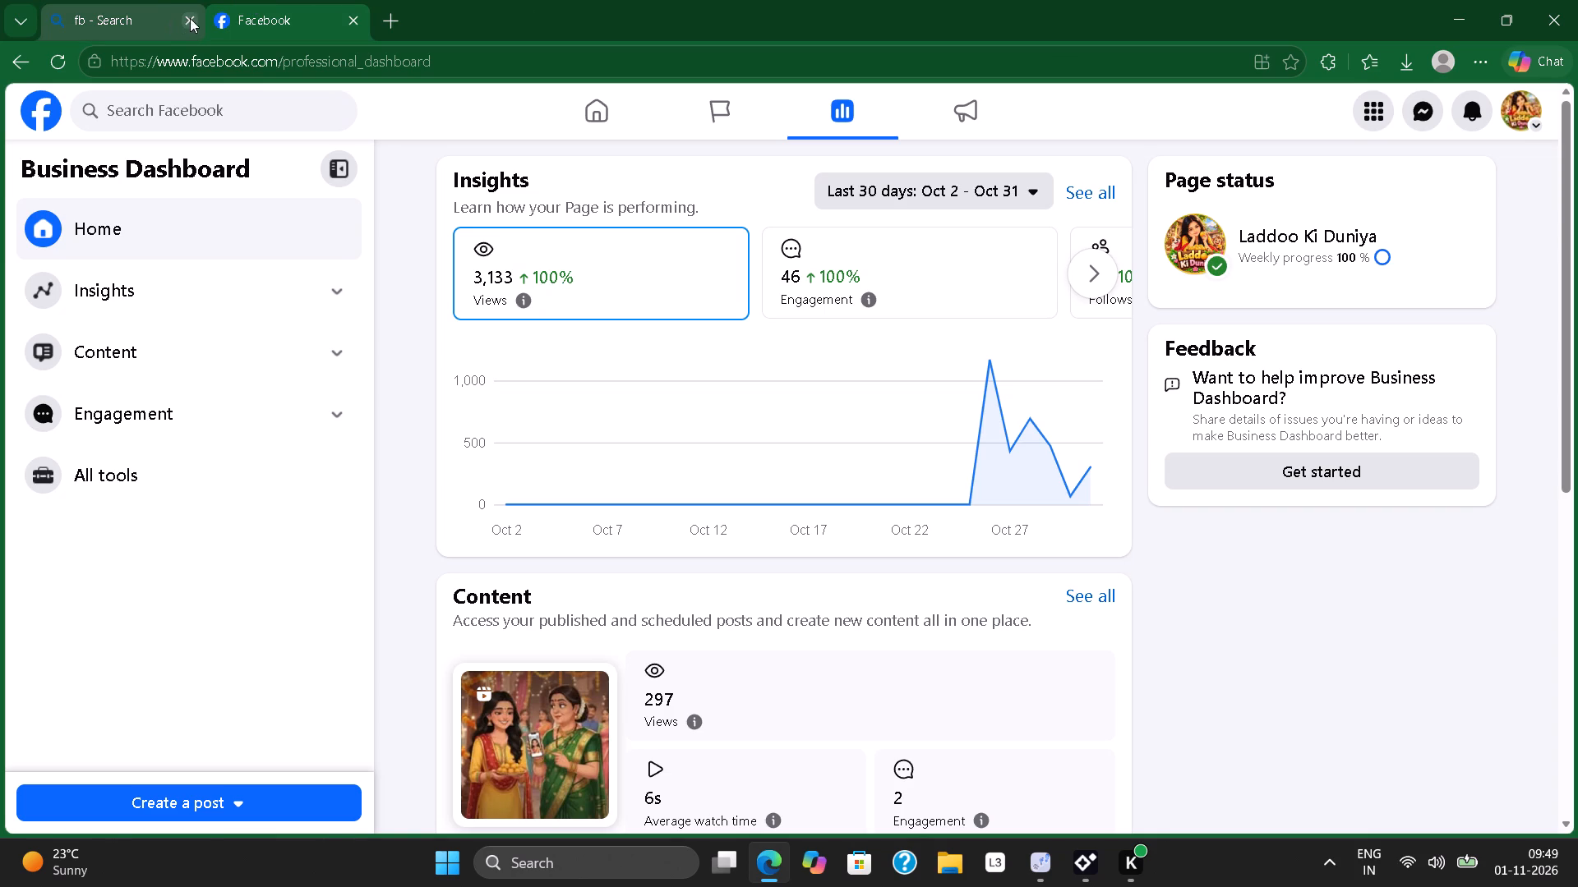
pyautogui.click(190, 18)
# Open the YouTube home page using its shortcut on a new browser tab.
pyautogui.click(230, 25)
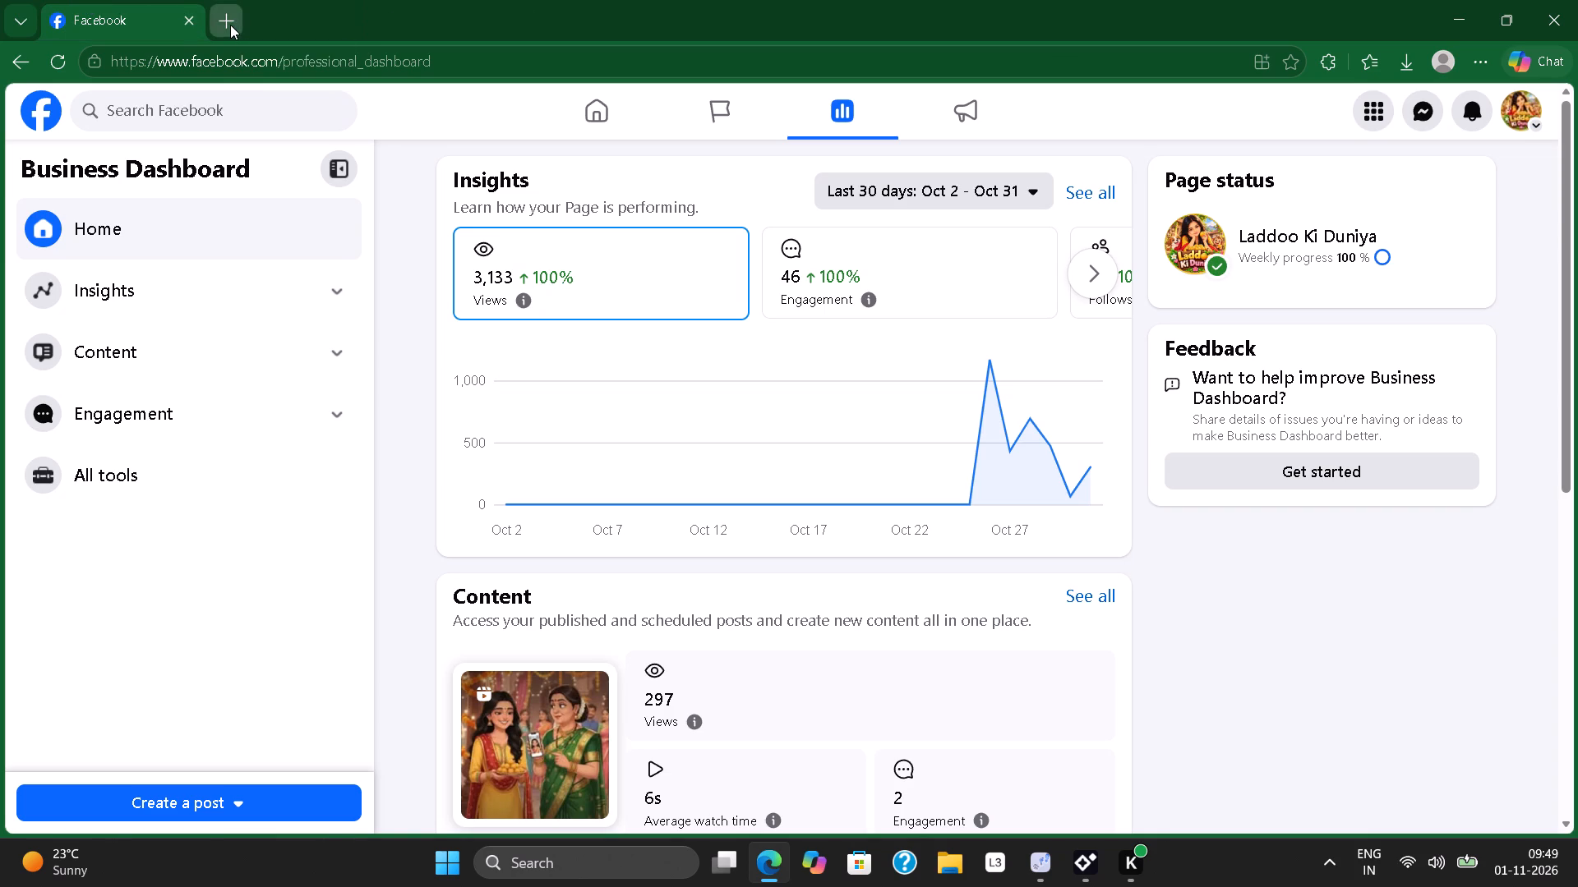
pyautogui.click(452, 232)
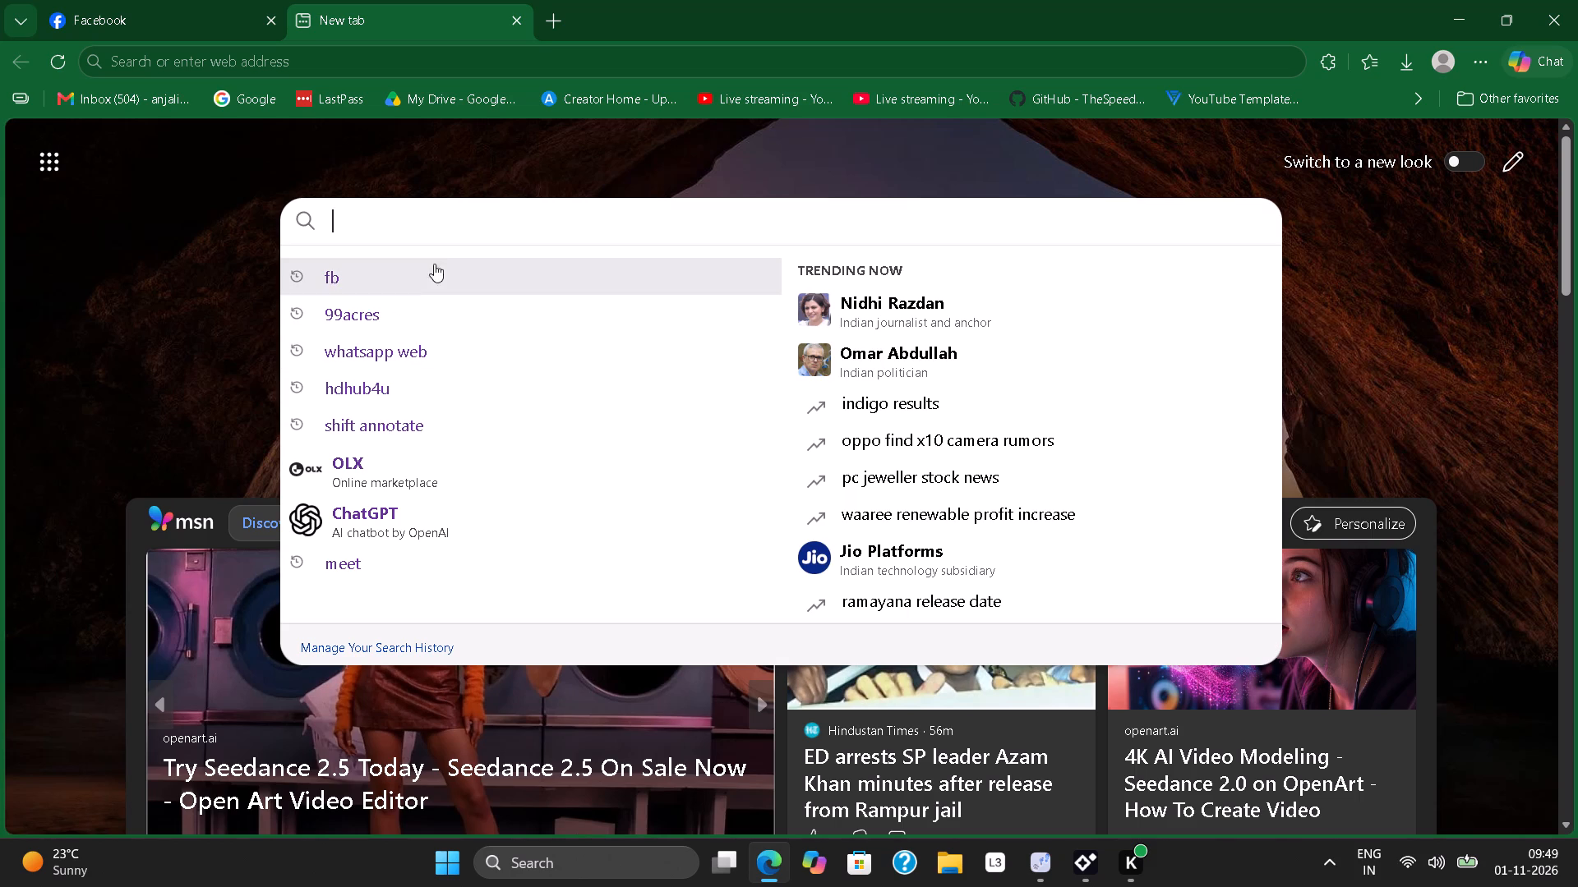
pyautogui.click(190, 169)
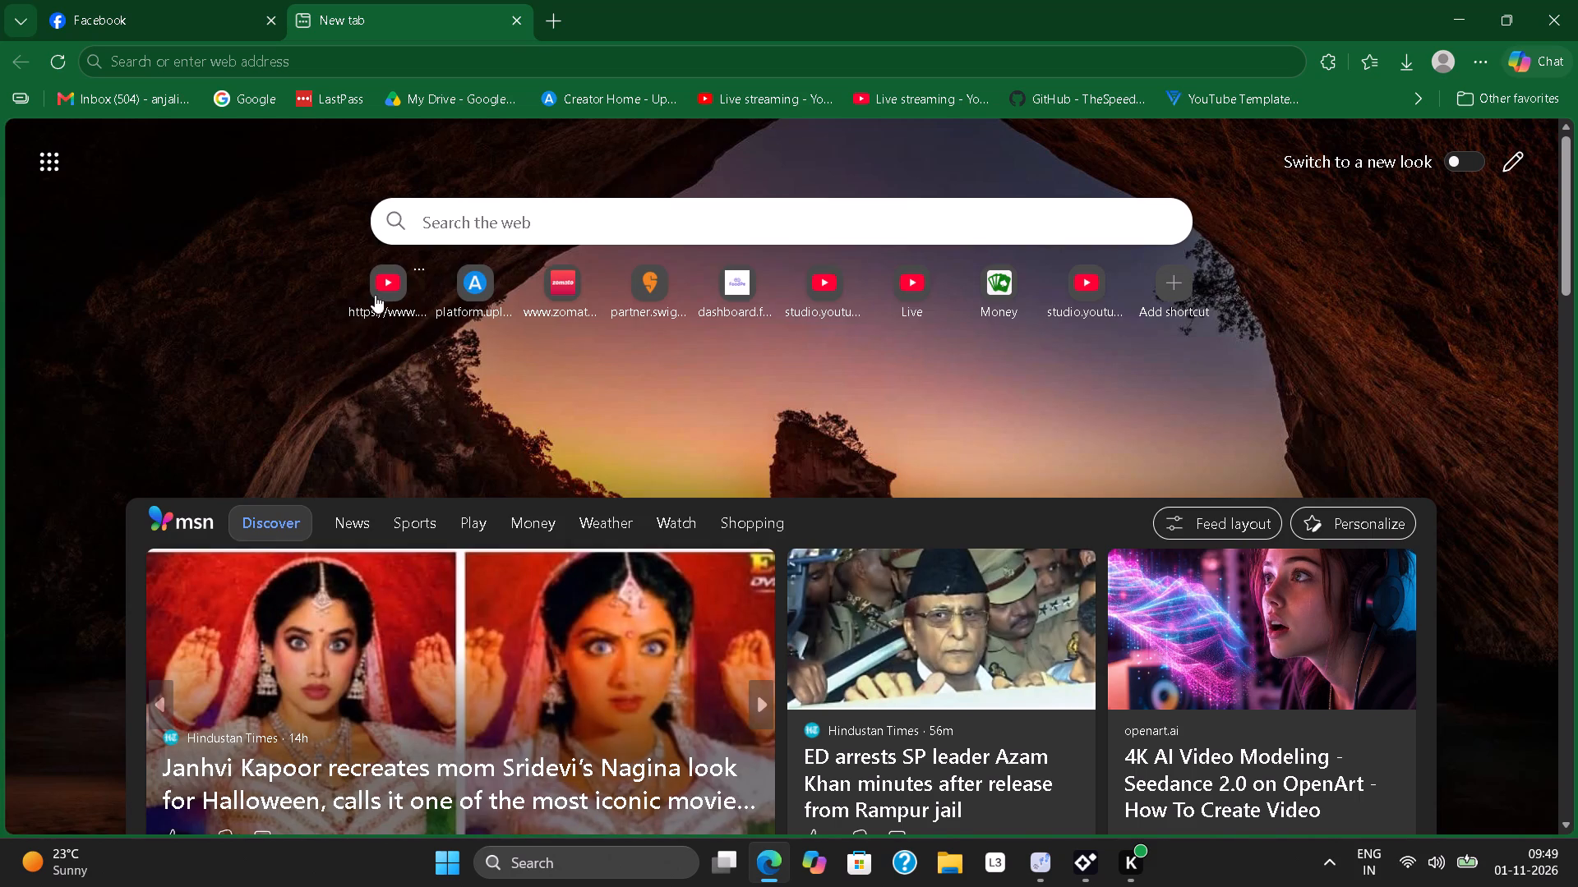
pyautogui.click(378, 293)
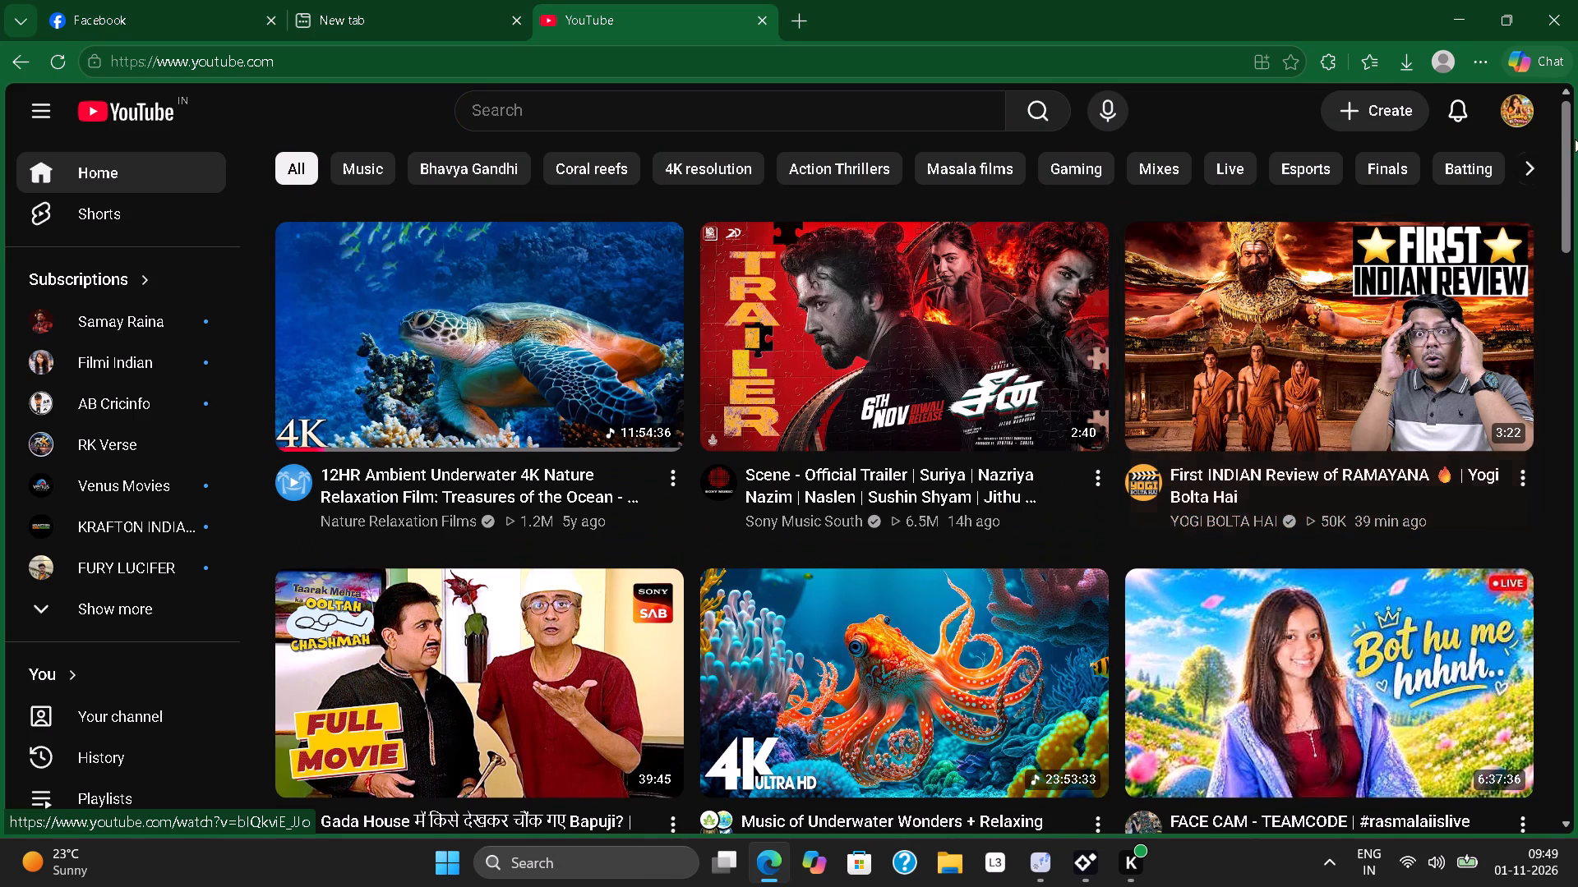
# Open YouTube Studio for the Laddoo Ki Duniya channel and close the blank new tab.
pyautogui.click(1525, 112)
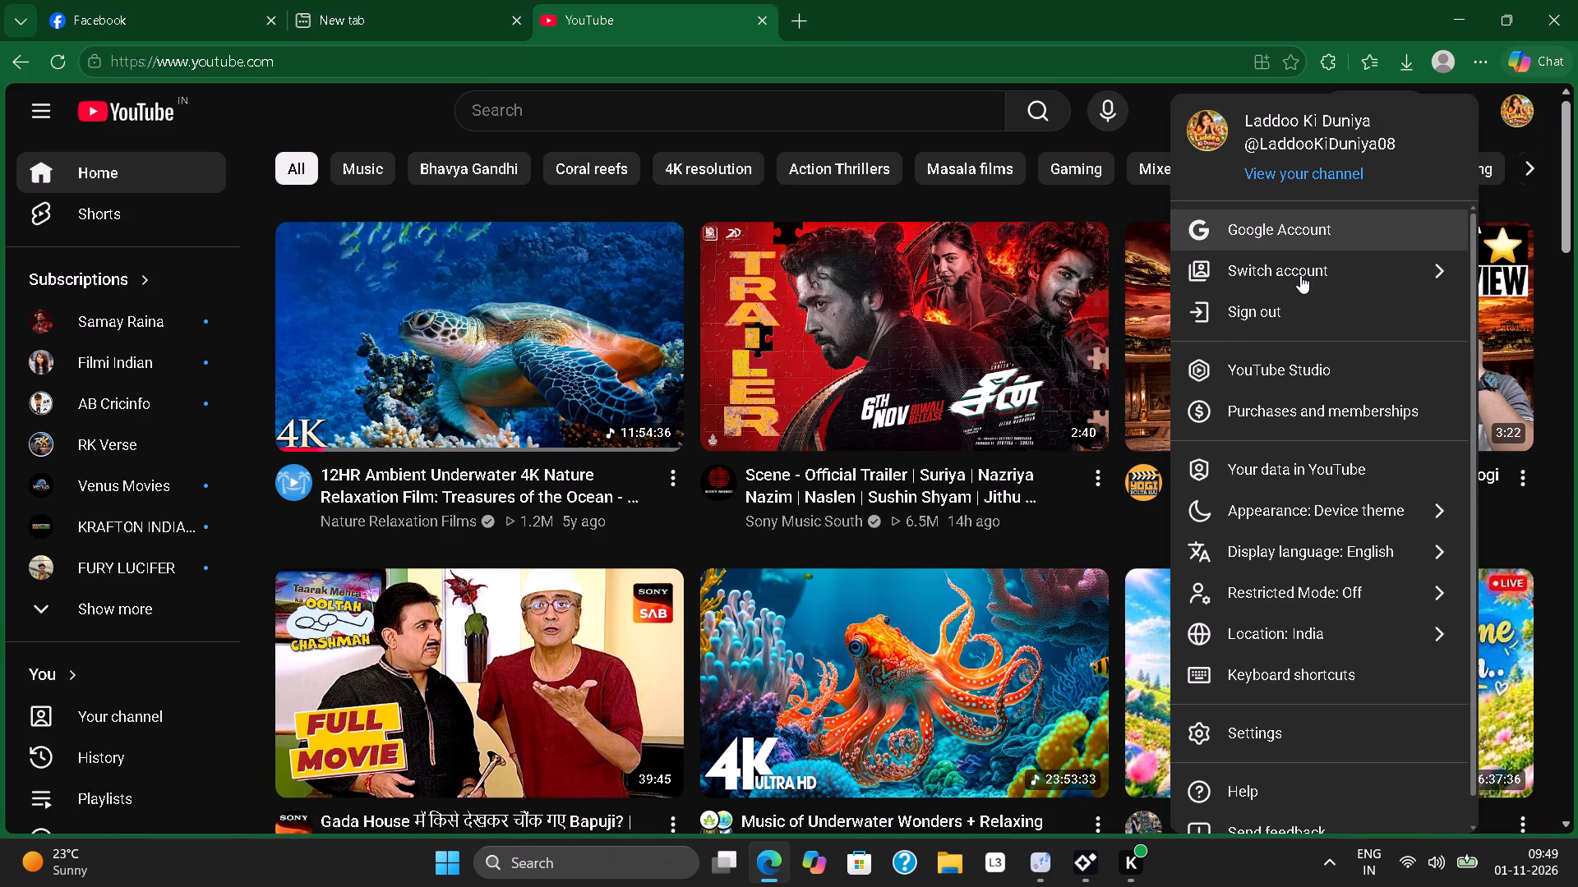
pyautogui.click(1308, 361)
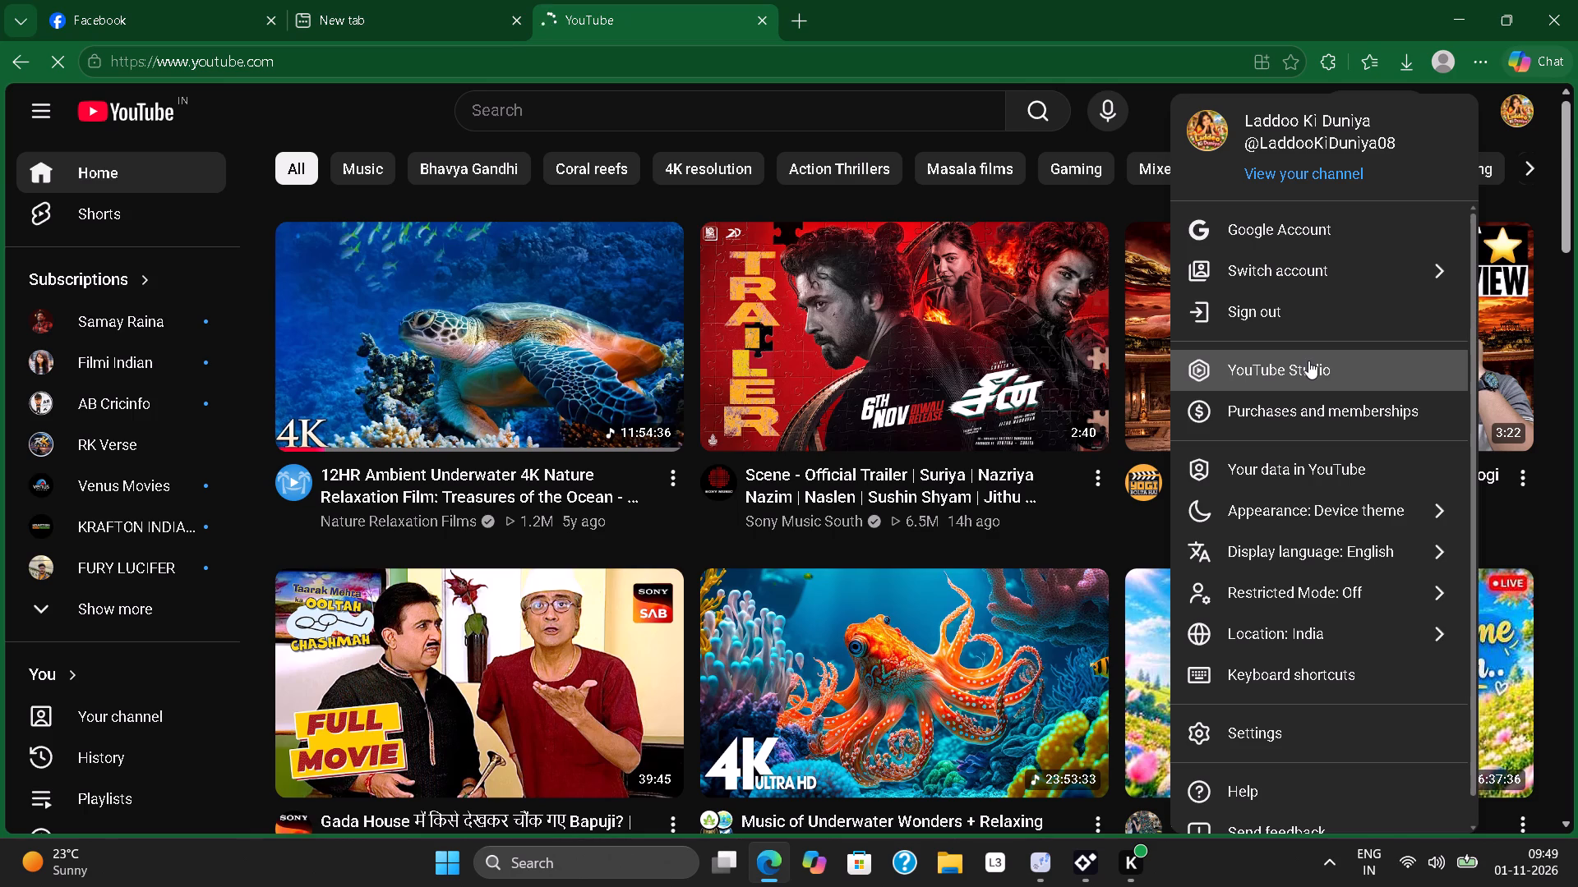
pyautogui.click(515, 21)
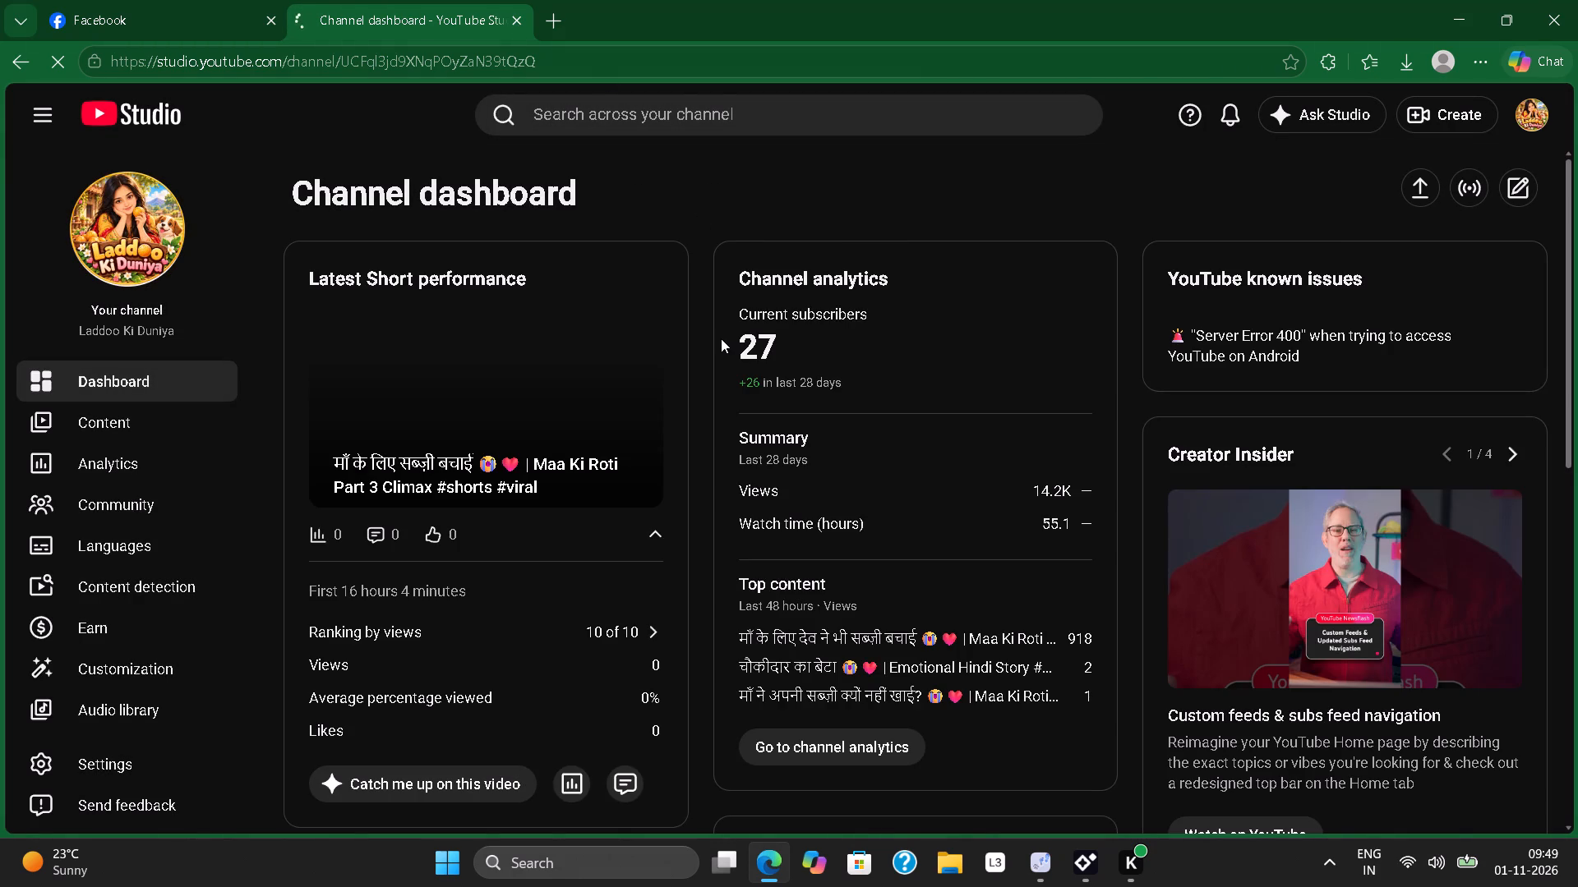
# Open the video details of the "Maa Ki Roti Part 3 Climax" Short from the channel's Shorts content.
pyautogui.click(106, 438)
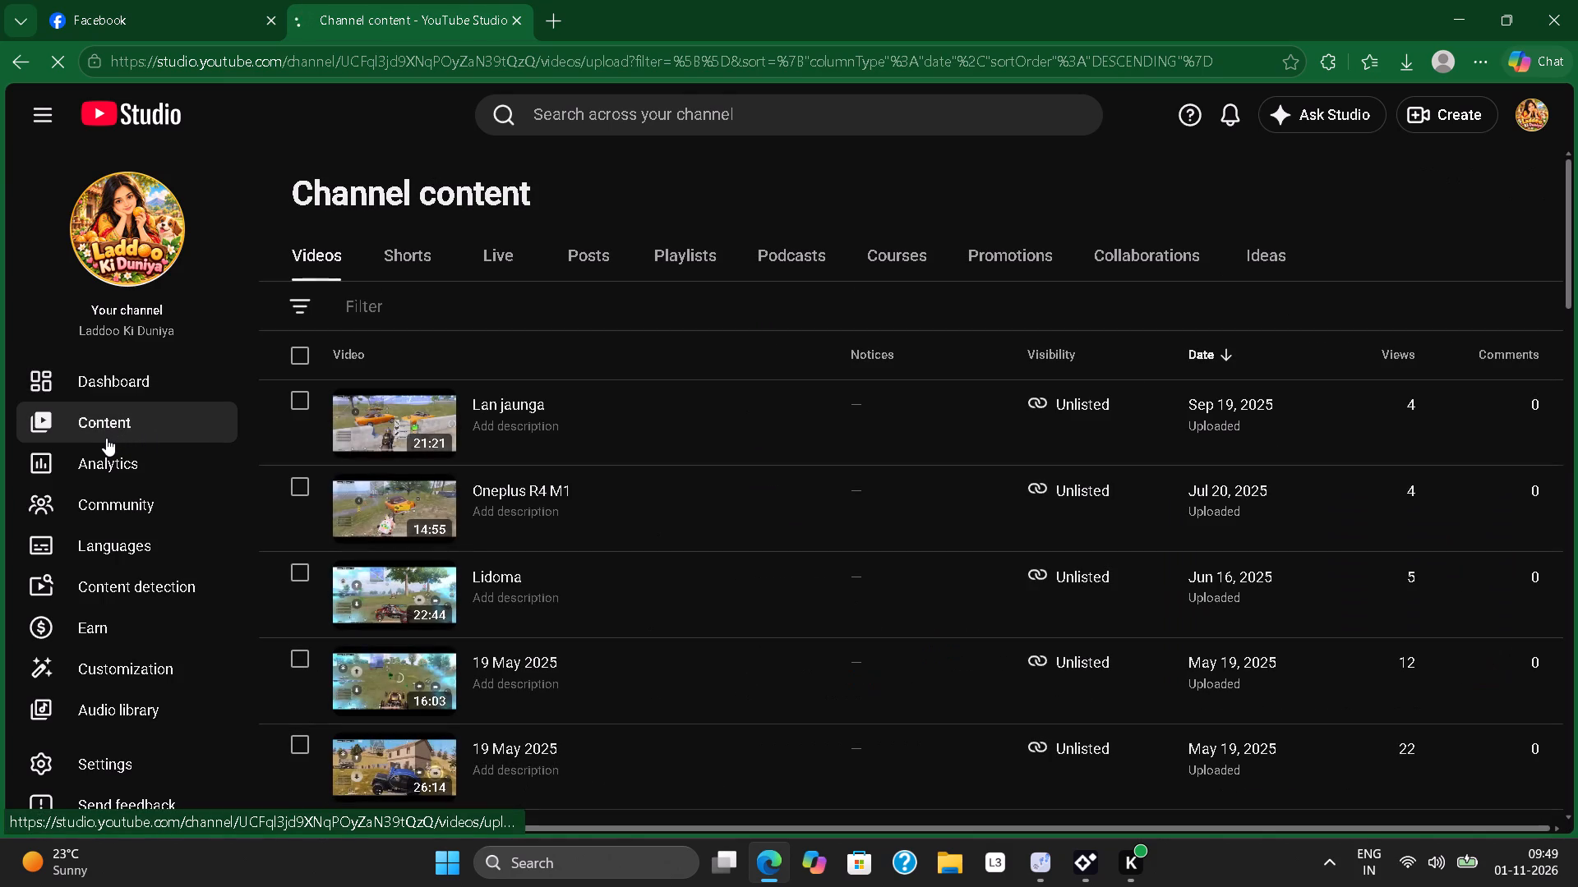
pyautogui.click(397, 266)
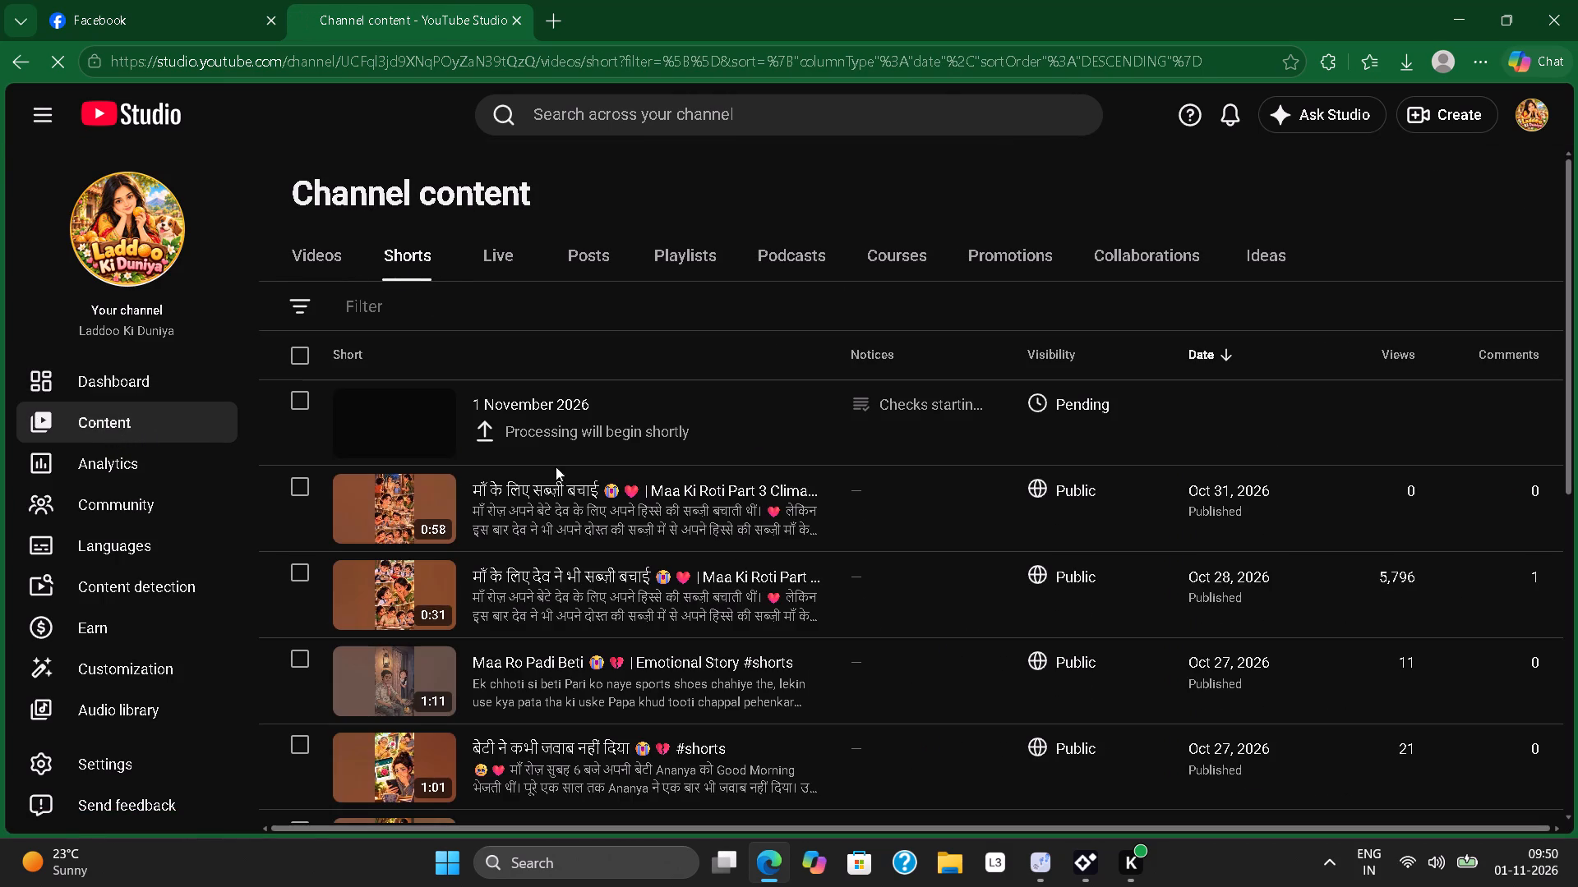
pyautogui.click(488, 522)
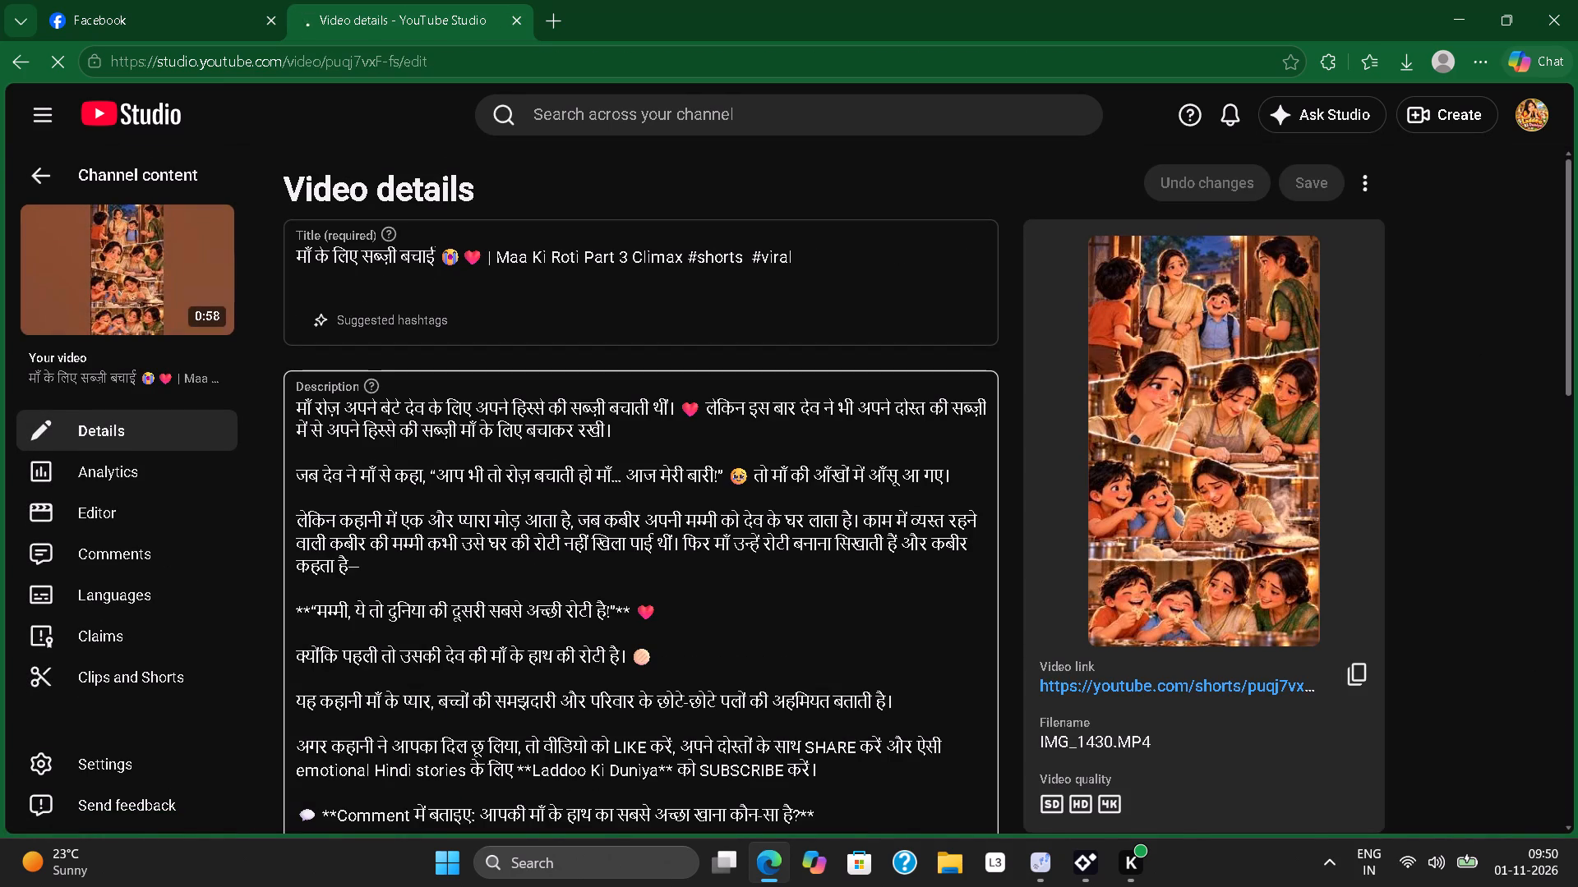
pyautogui.click(488, 522)
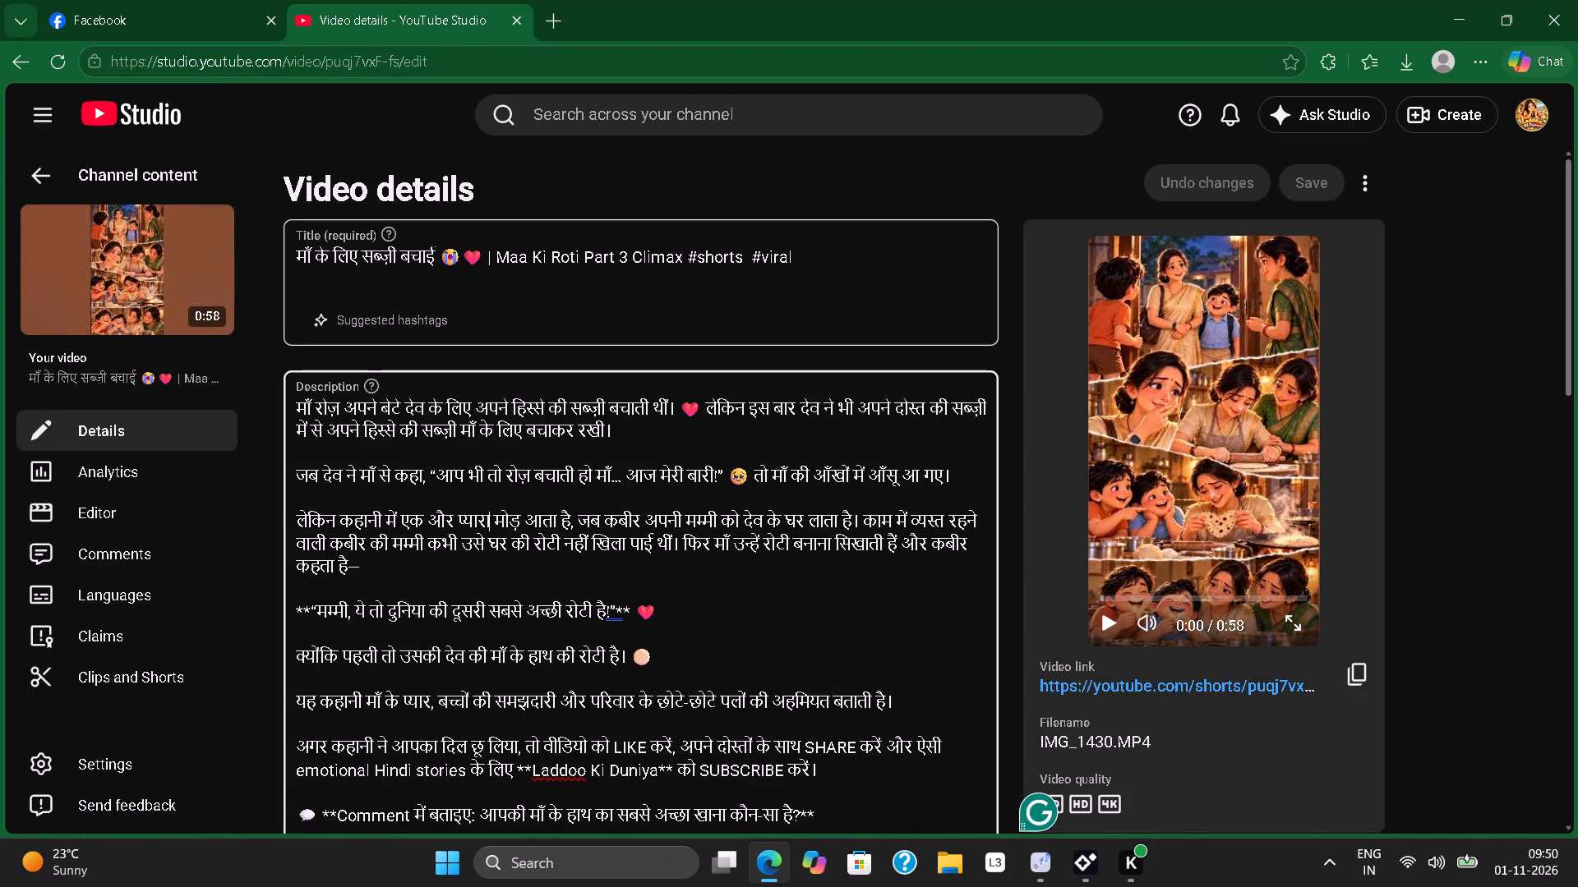
# Delete the opening words "माँ के लिए" from the Short's title.
pyautogui.click(359, 256)
pyautogui.press('BackSpace')
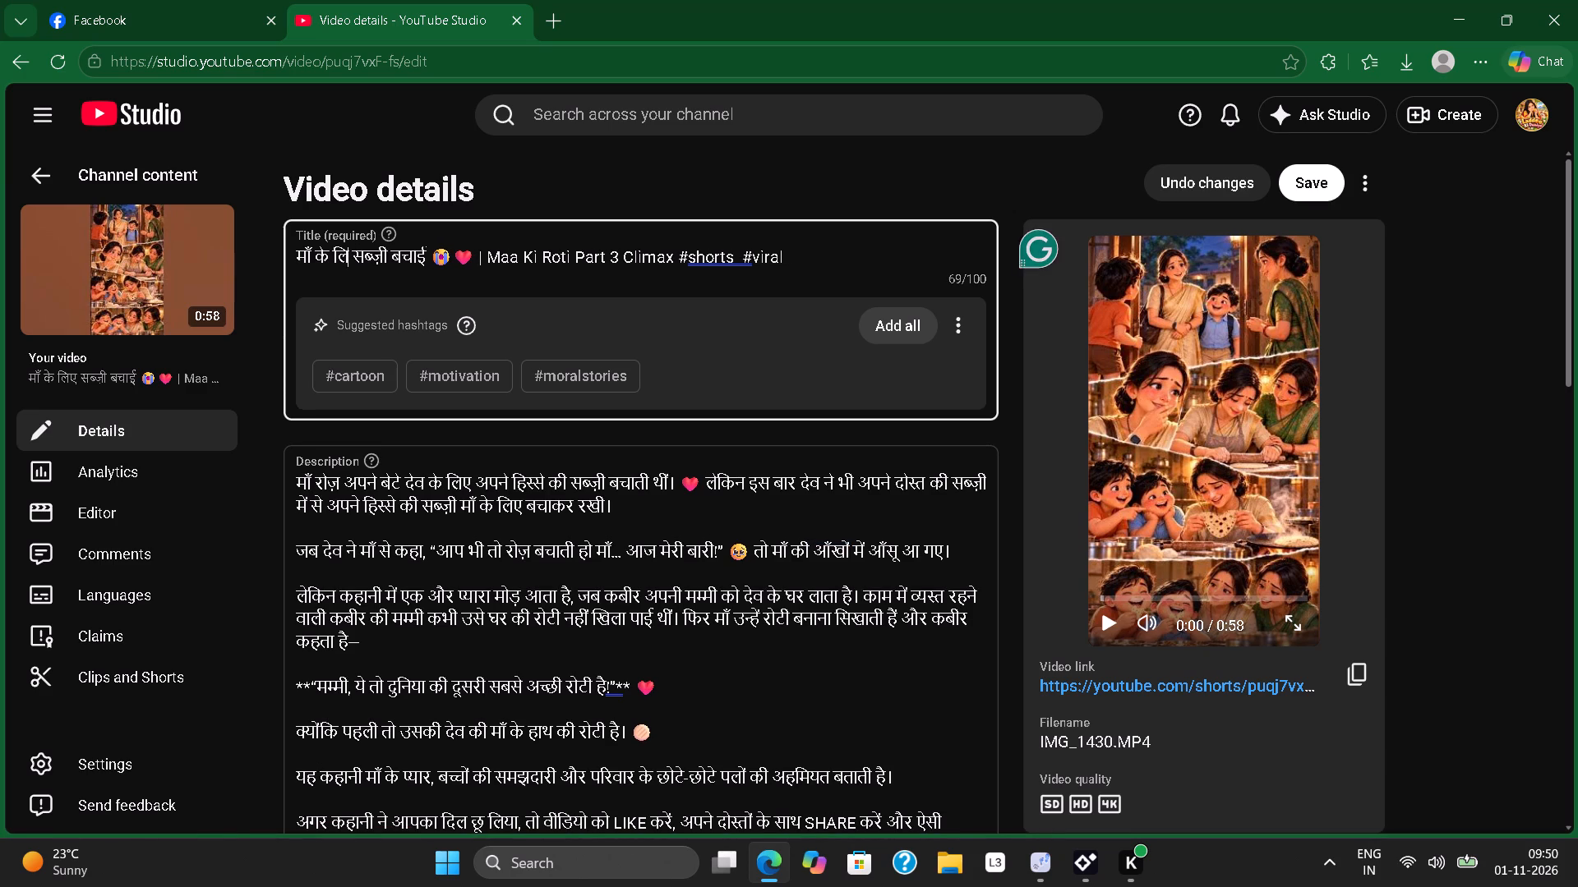
pyautogui.press('BackSpace')
pyautogui.press('BackSpace')
pyautogui.press('BackSpace')
pyautogui.press('BackSpace')
pyautogui.press('BackSpace')
pyautogui.press('BackSpace')
pyautogui.press('BackSpace')
pyautogui.press('BackSpace')
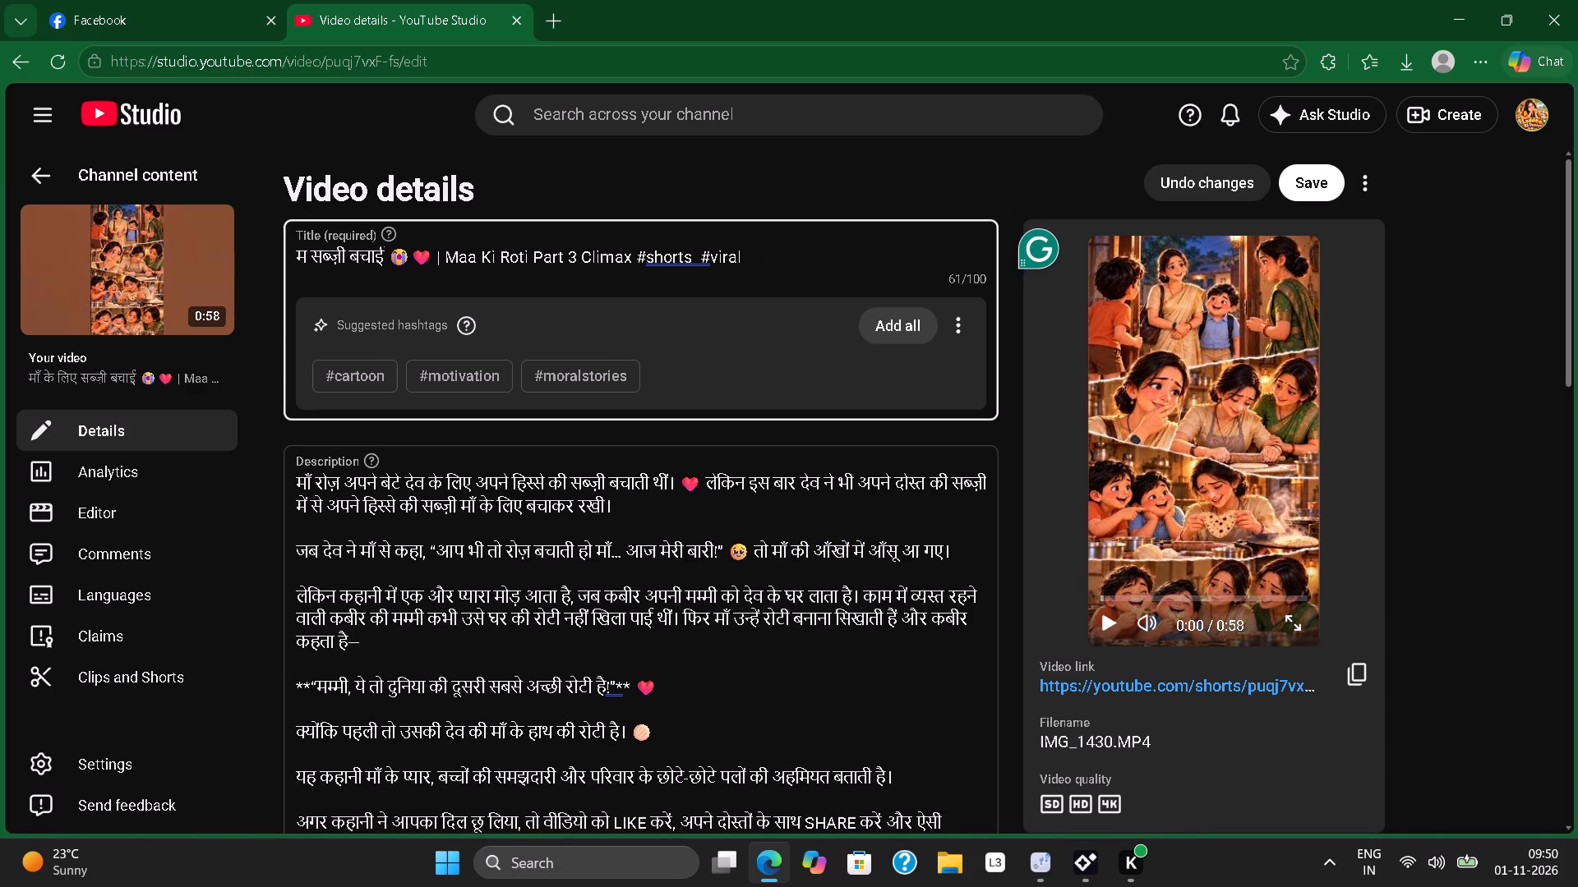
pyautogui.press('BackSpace')
pyautogui.press('BackSpace')
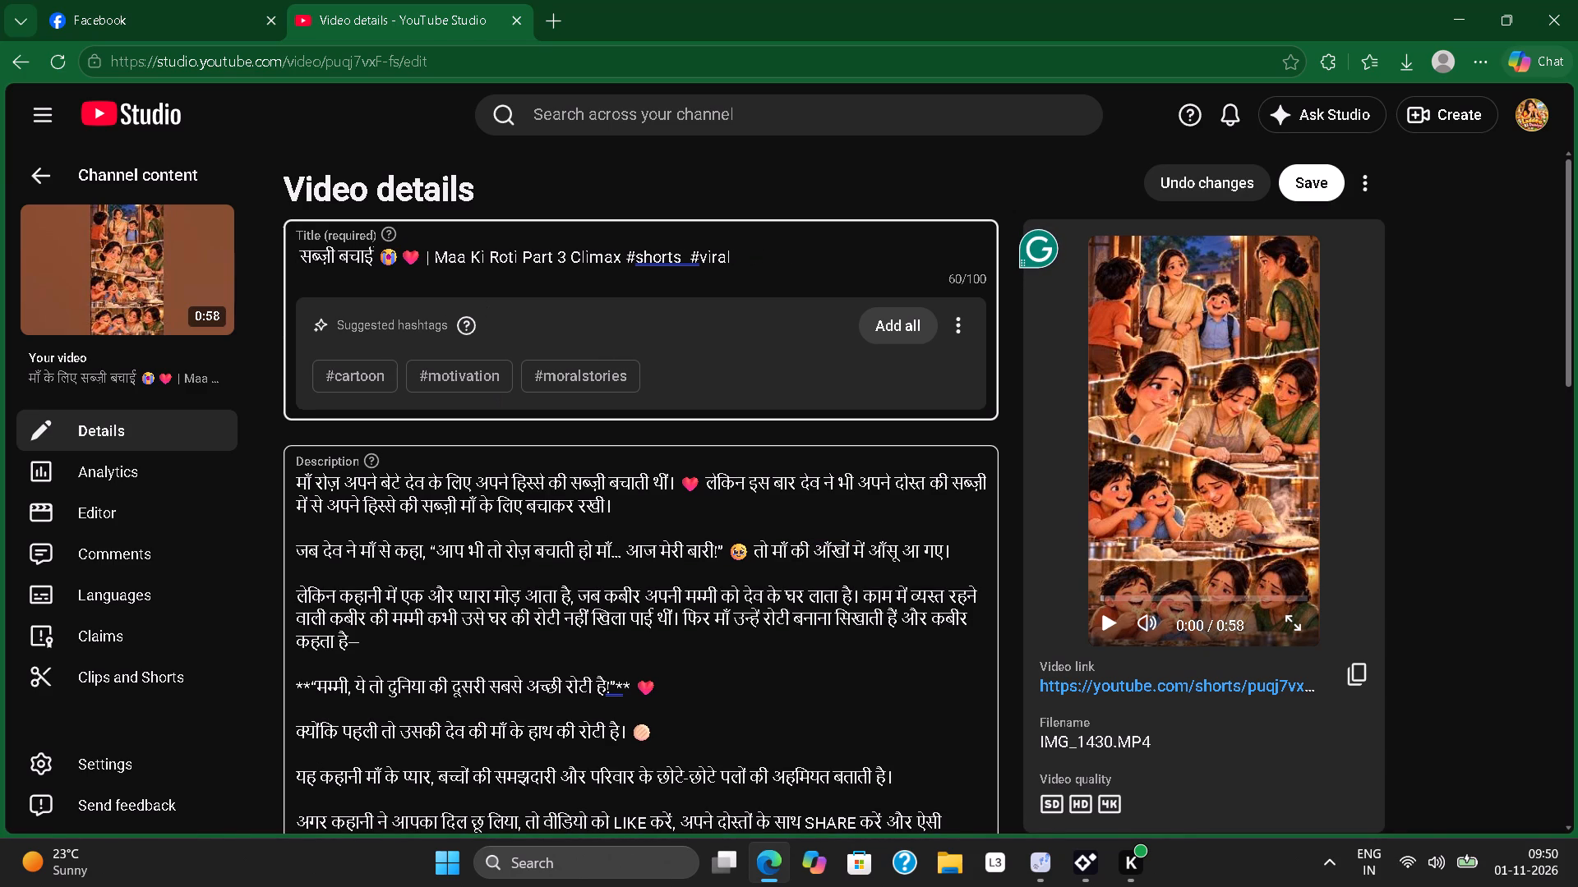
# Delete both hashtag blocks, each starting with #MaaKiRoti, from the end of the description.
pyautogui.scroll(-1, 501, 483)
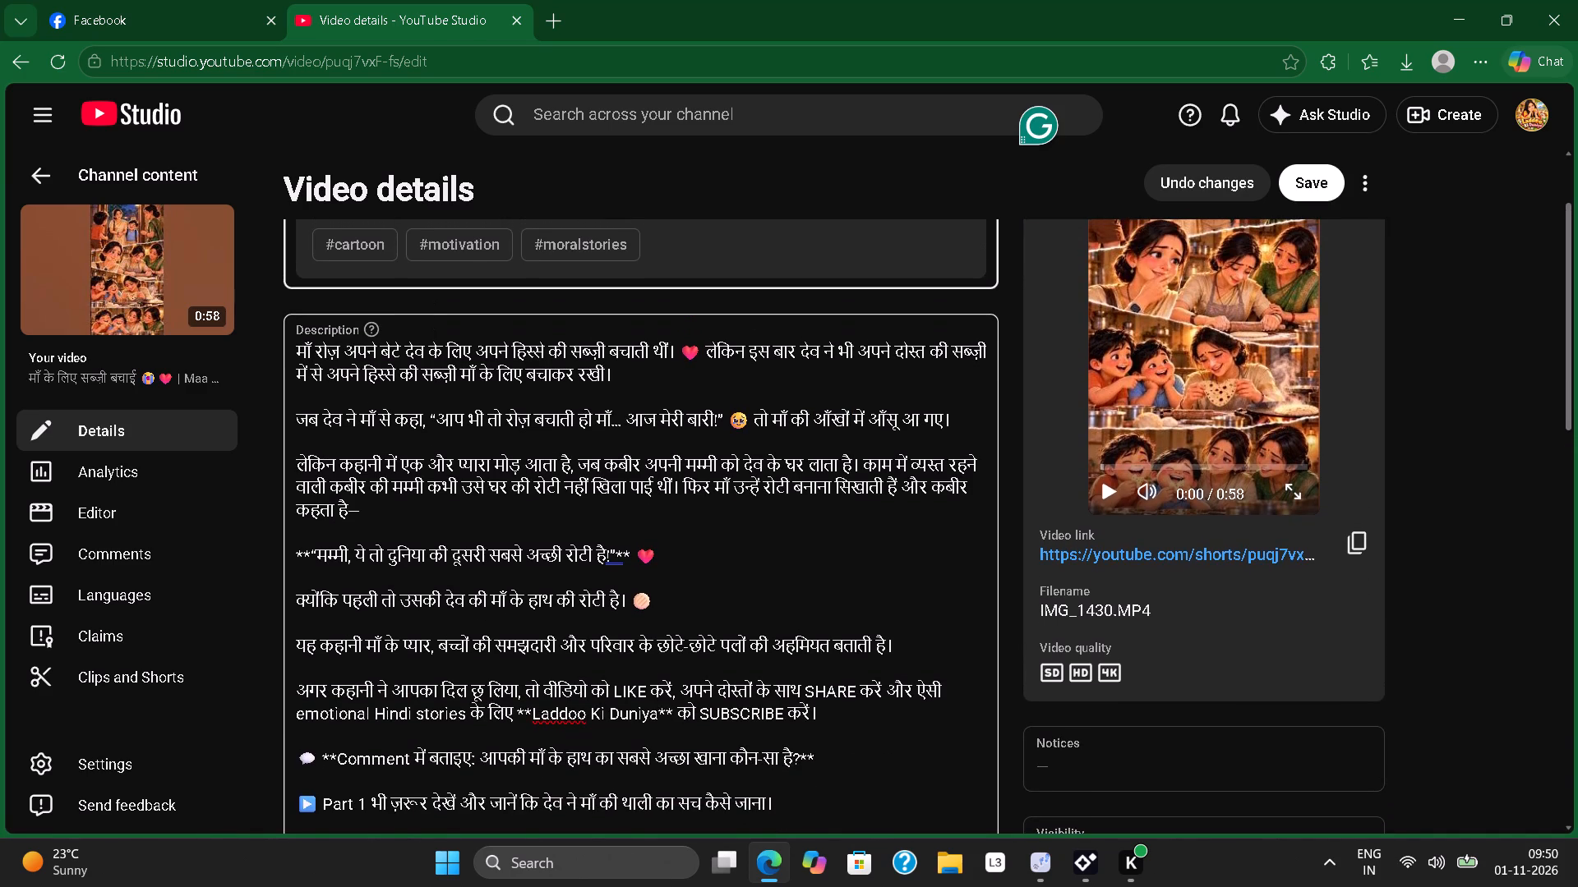
pyautogui.scroll(1, 577, 531)
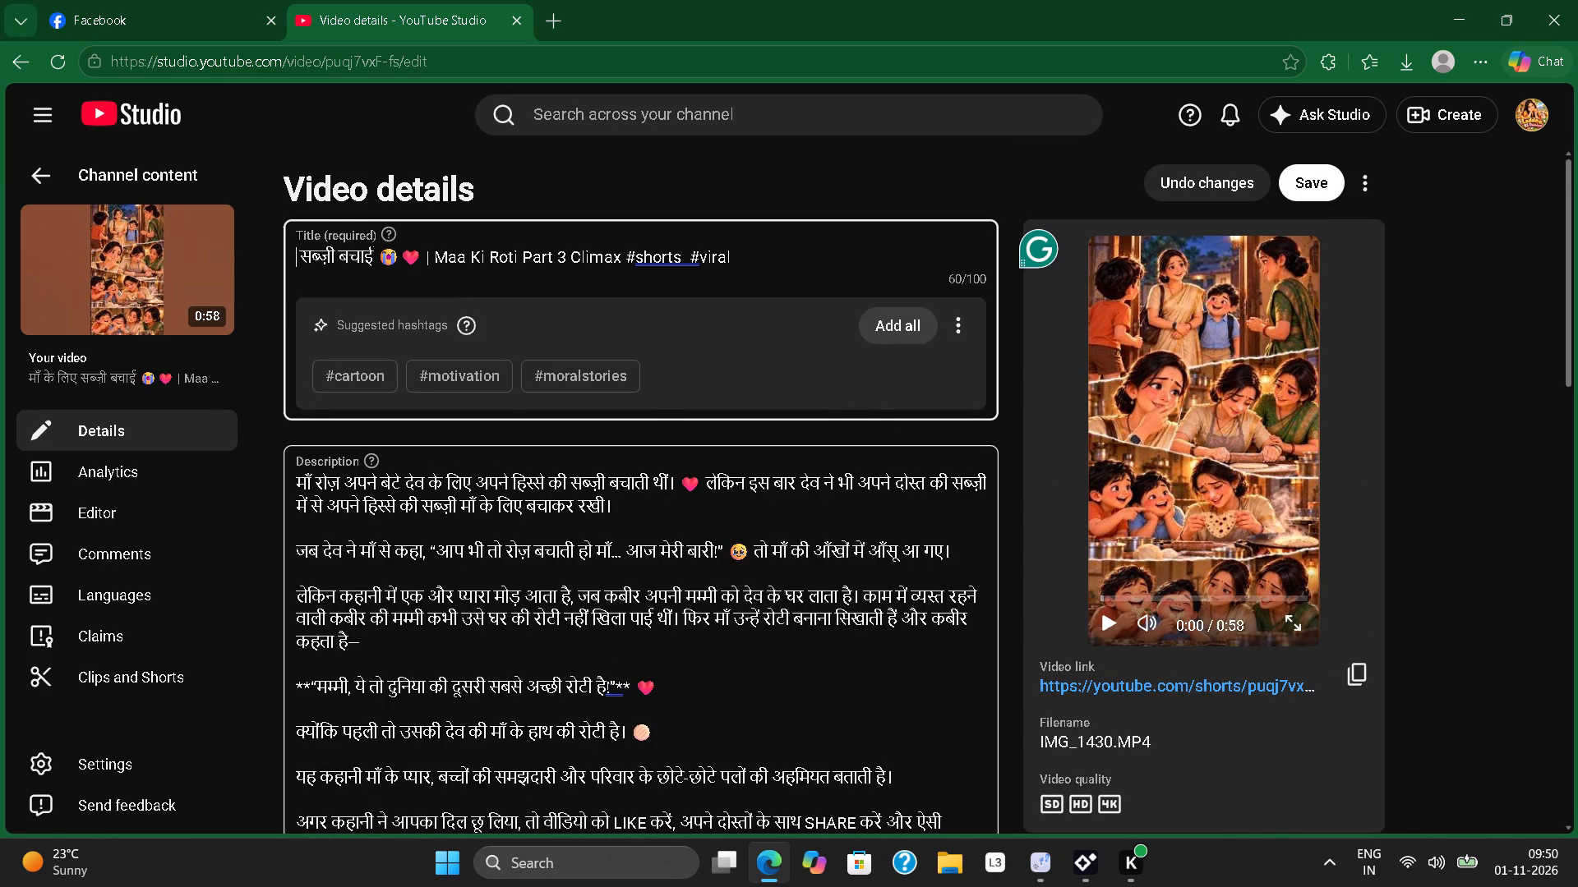
pyautogui.scroll(-7, 853, 539)
pyautogui.scroll(5, 853, 539)
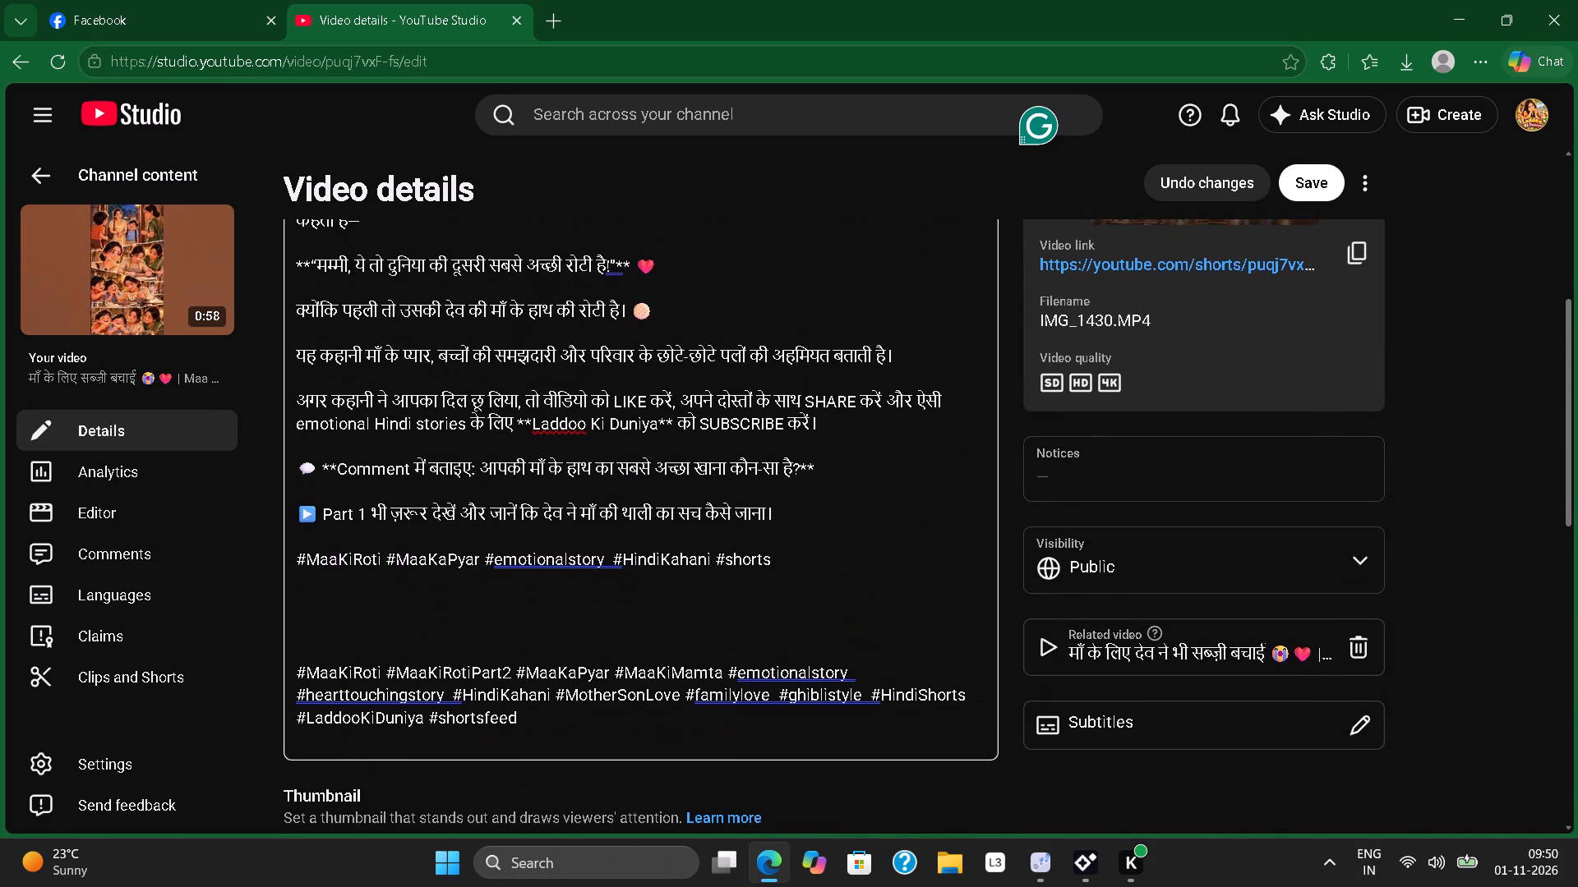
pyautogui.tripleClick(542, 725)
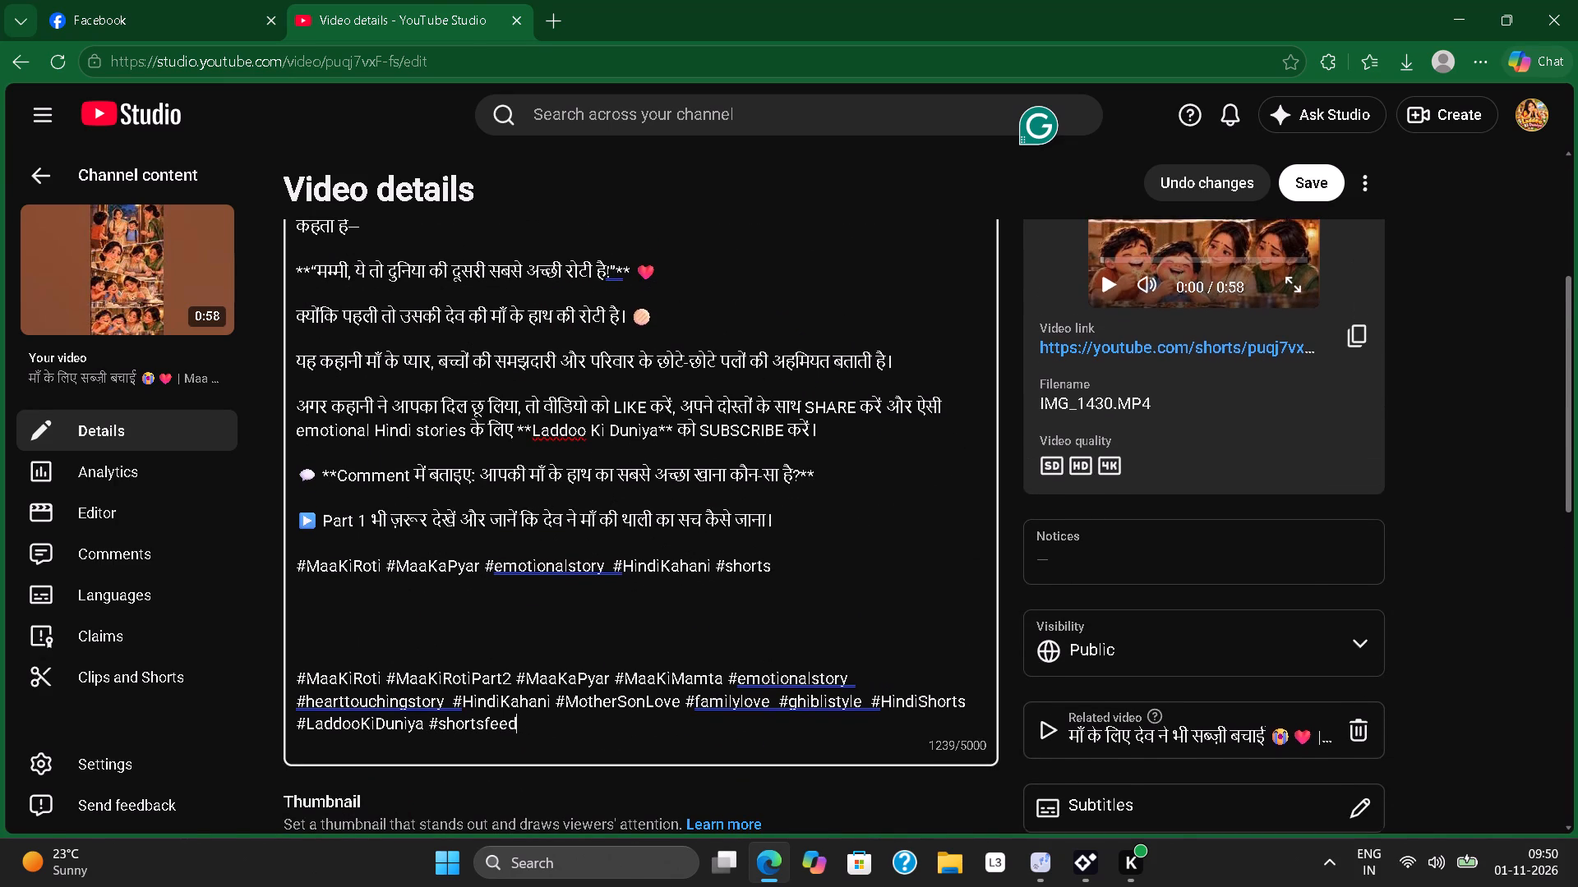
pyautogui.doubleClick(542, 725)
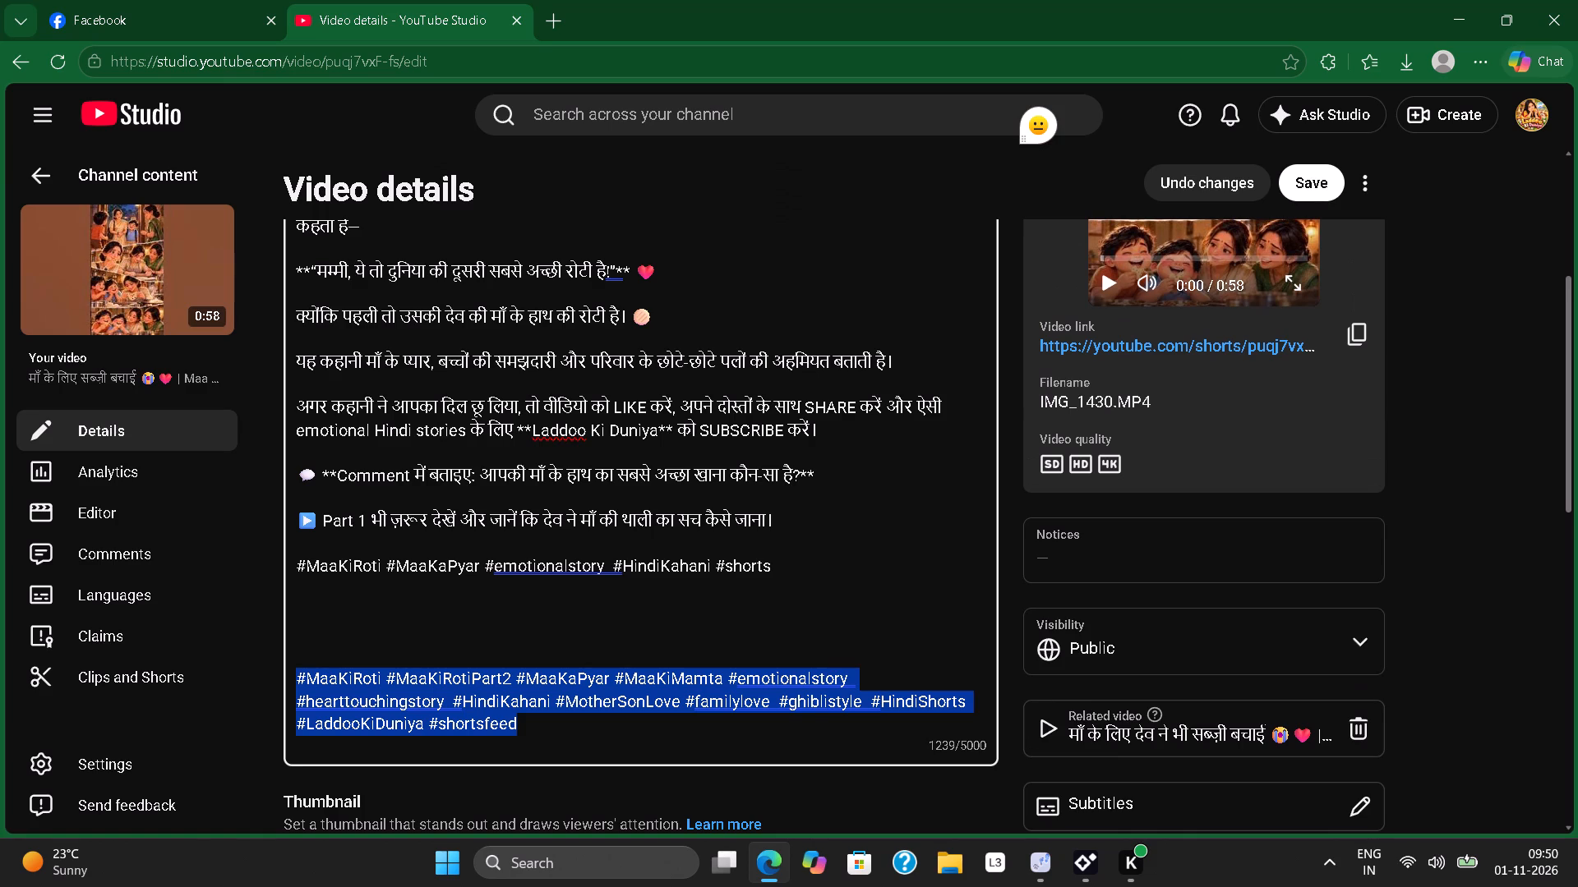
pyautogui.press('BackSpace')
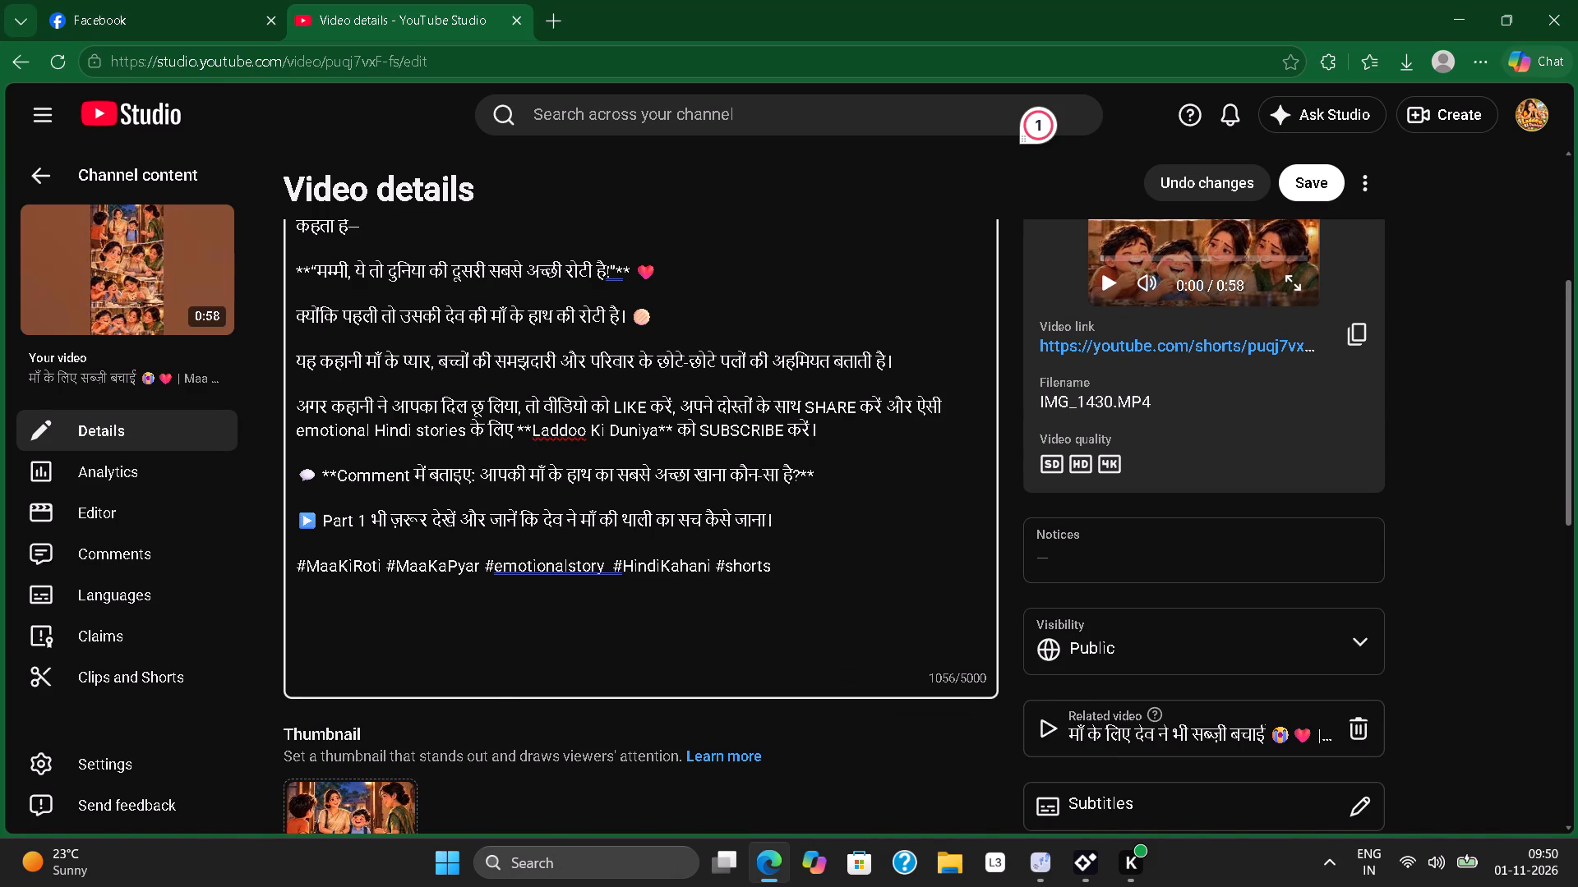
pyautogui.tripleClick(812, 581)
pyautogui.click(812, 581)
pyautogui.tripleClick(777, 559)
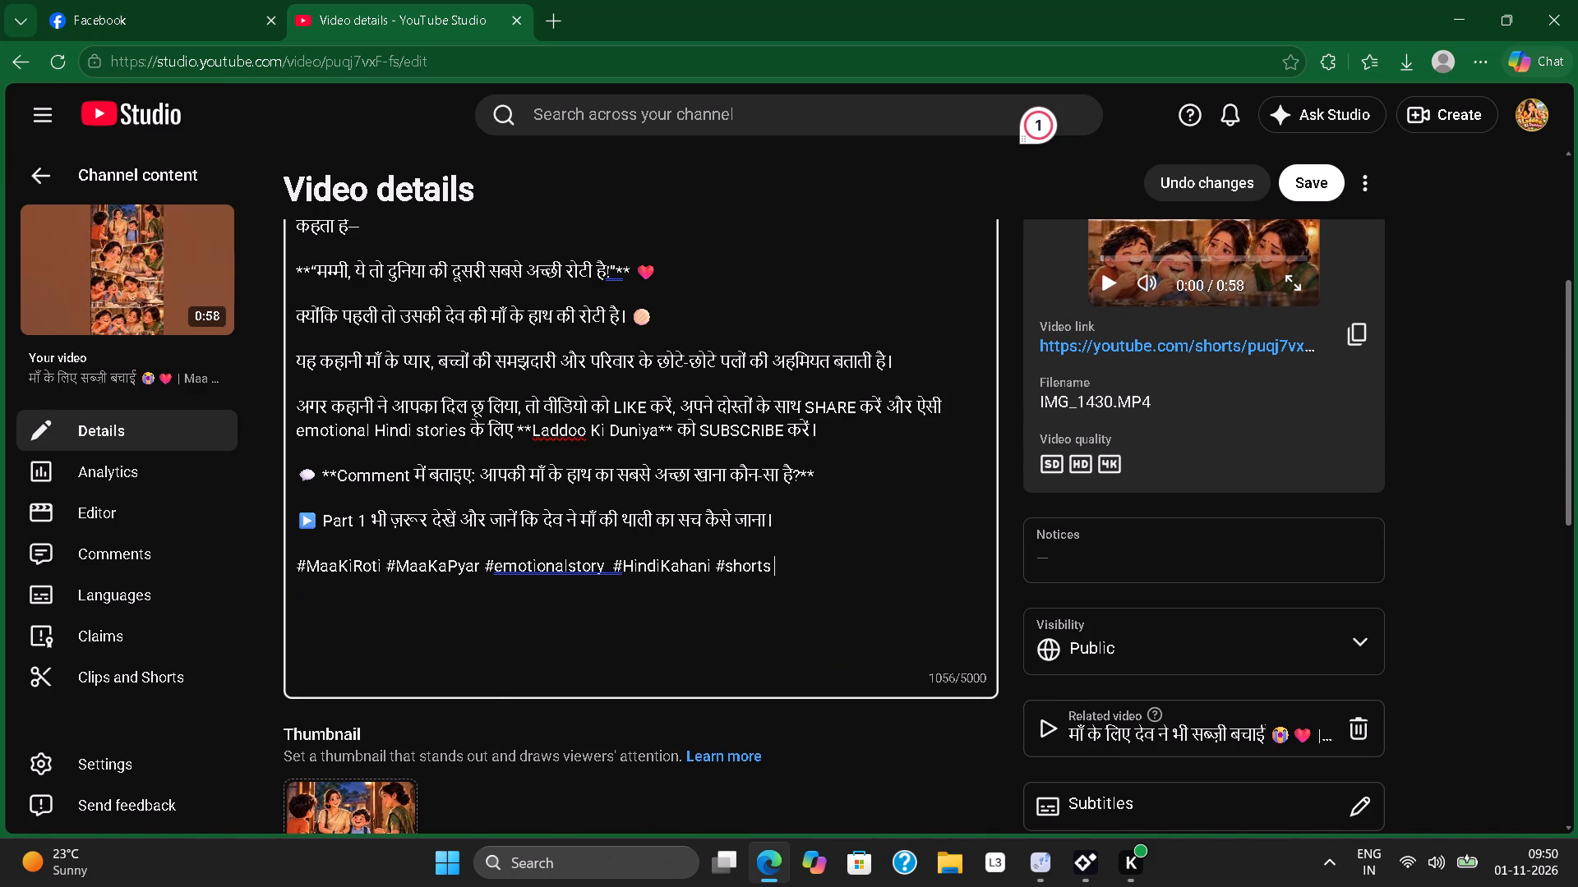
pyautogui.click(777, 559)
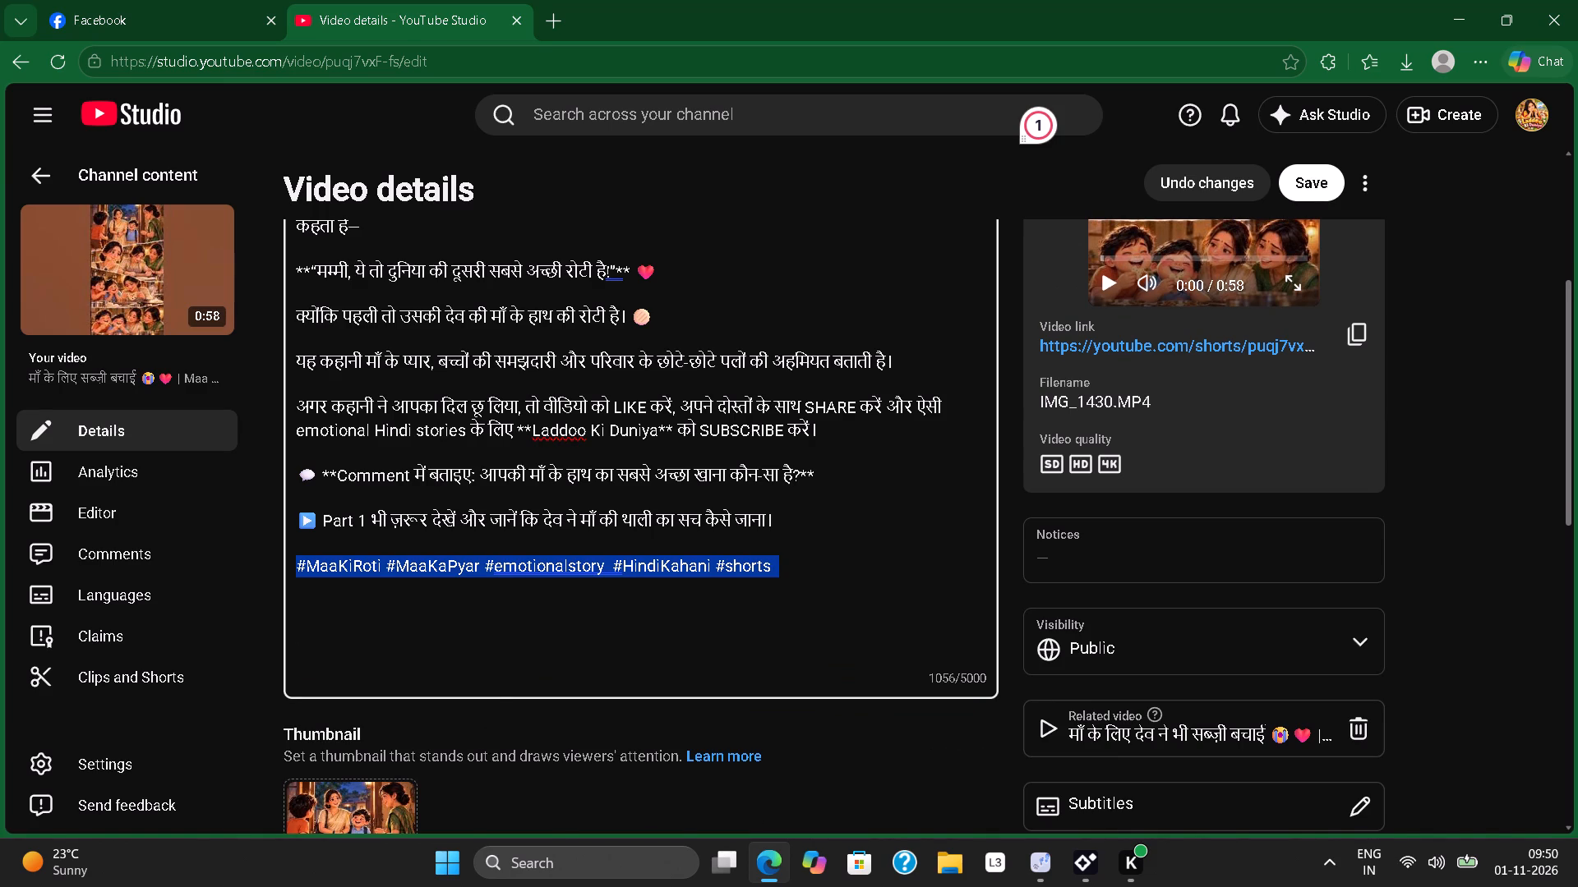
pyautogui.press('BackSpace')
# Clear the remaining story text from the Short's description.
pyautogui.moveTo(777, 559); pyautogui.dragTo(801, 538)
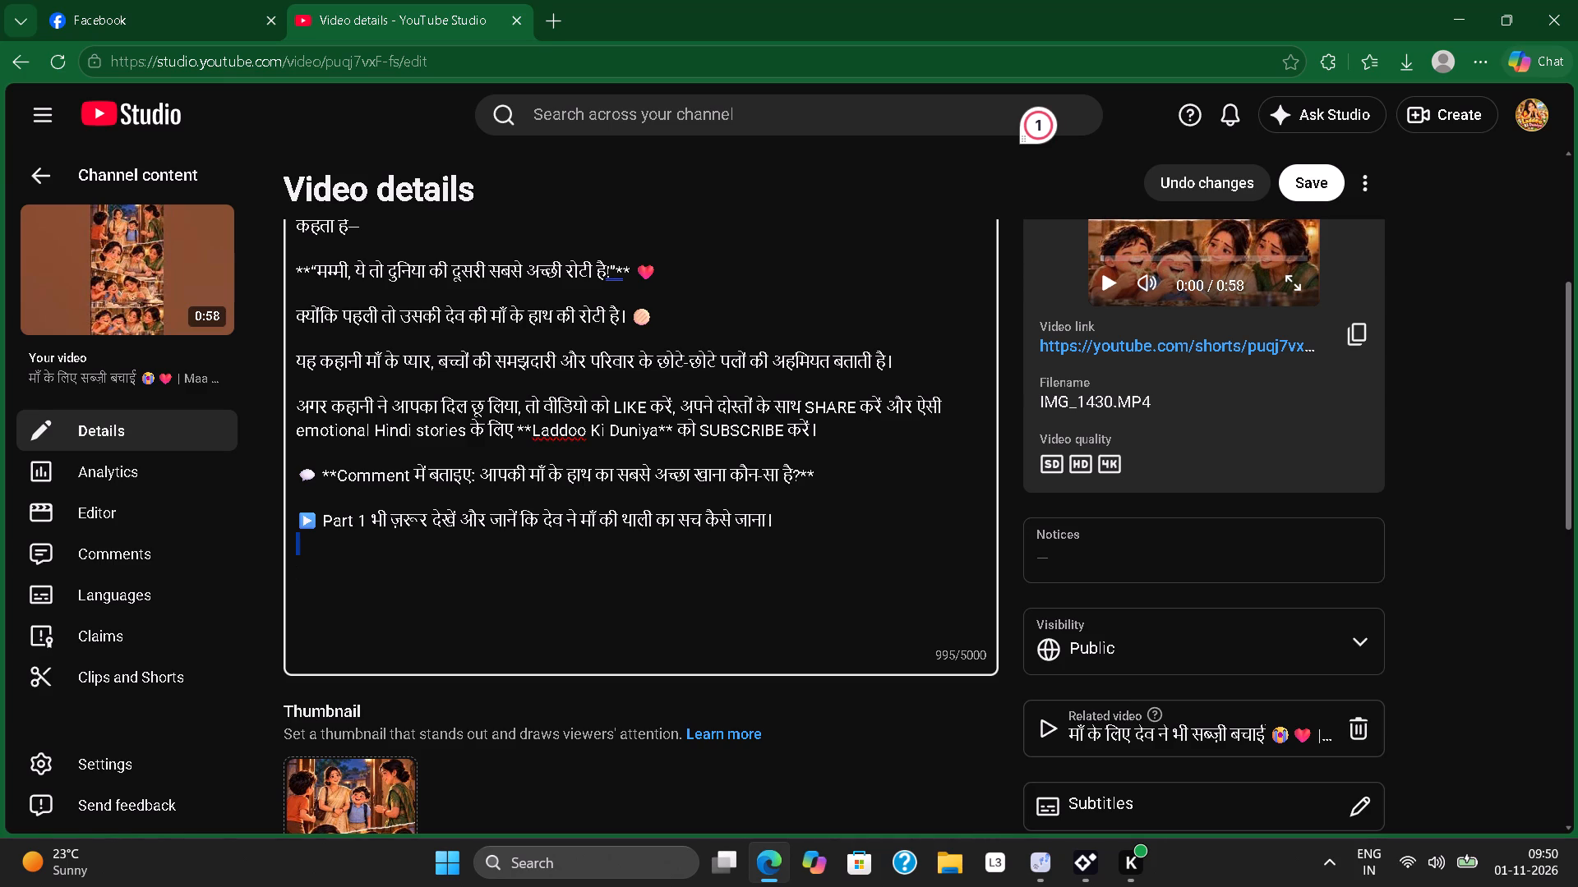
pyautogui.moveTo(801, 538); pyautogui.dragTo(800, 530)
pyautogui.doubleClick(800, 530)
pyautogui.moveTo(800, 530); pyautogui.dragTo(428, 283)
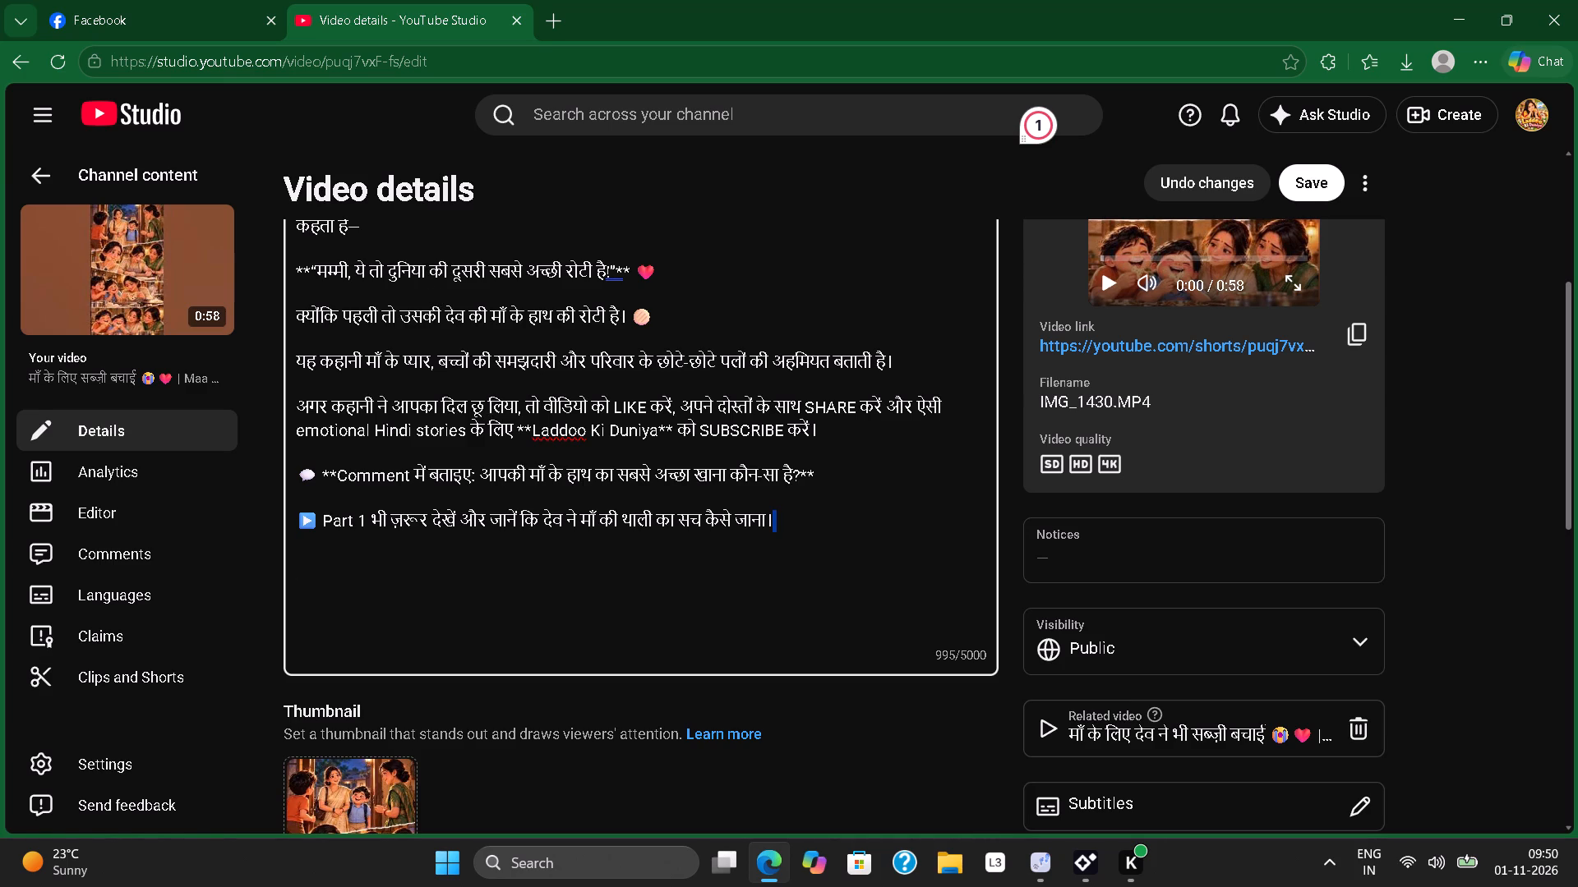
# Delete the story text from the Short's description, through the closing line that points viewers to Part 1.
pyautogui.click(768, 514)
pyautogui.moveTo(777, 515); pyautogui.dragTo(491, 160)
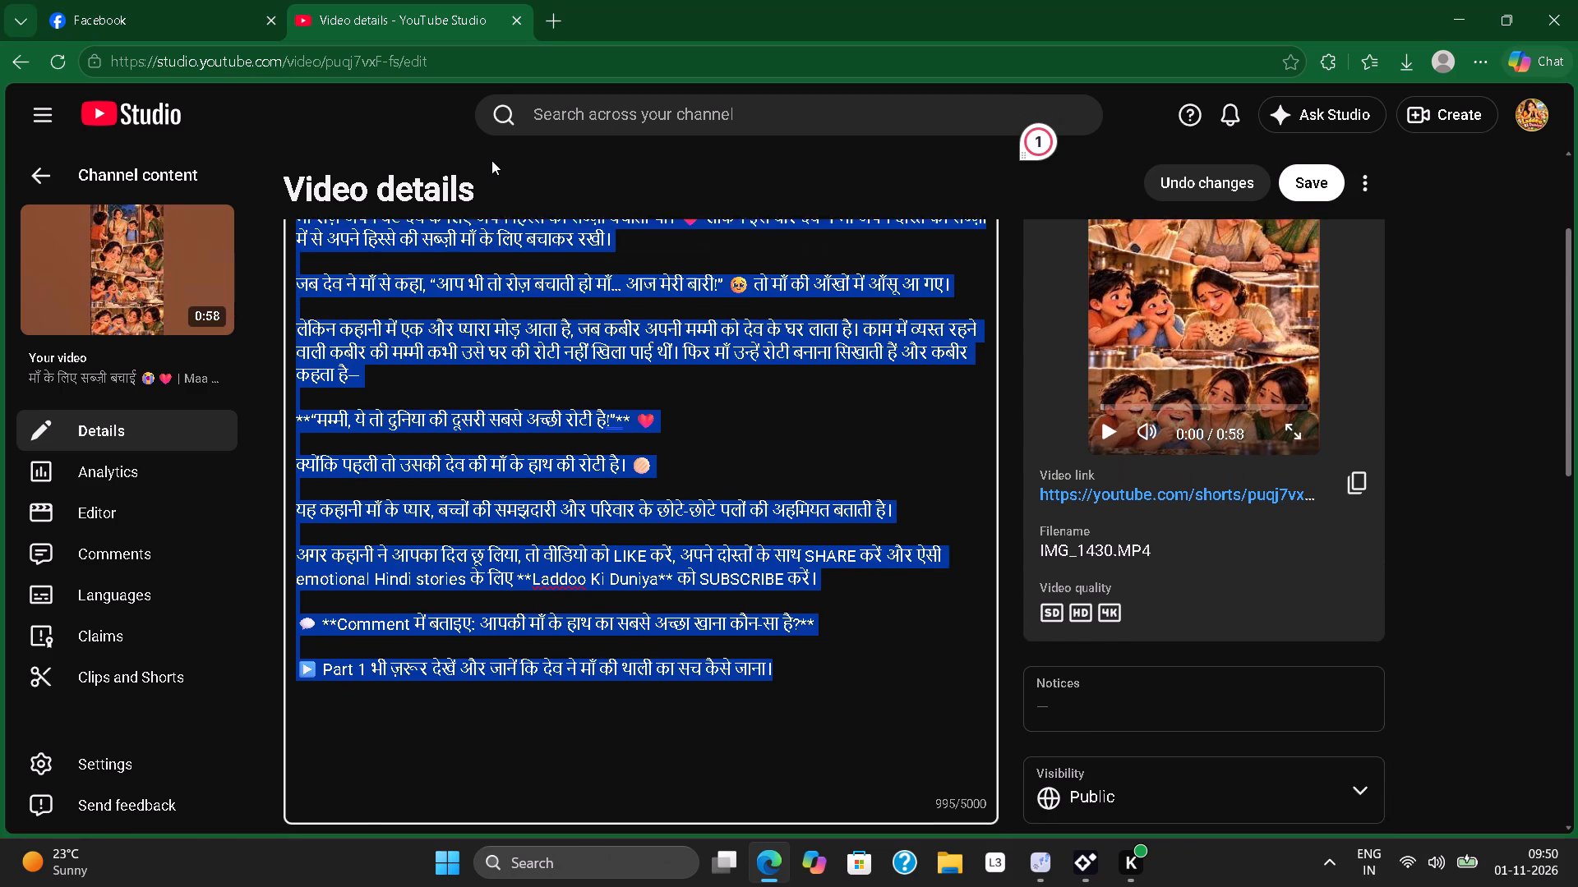
pyautogui.moveTo(491, 160); pyautogui.dragTo(487, 181)
pyautogui.press('BackSpace')
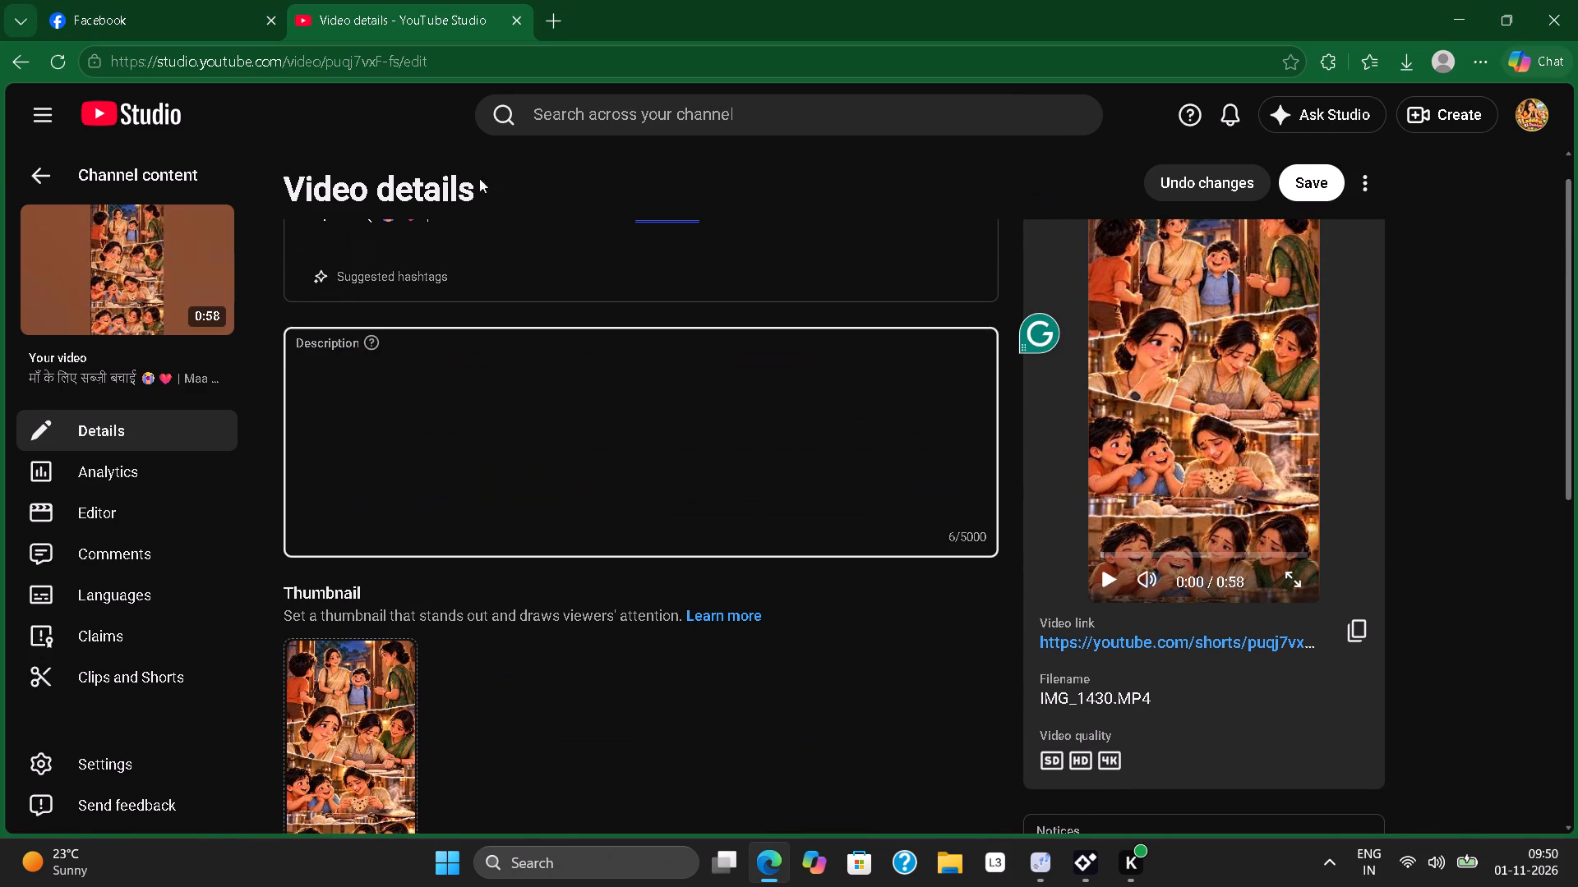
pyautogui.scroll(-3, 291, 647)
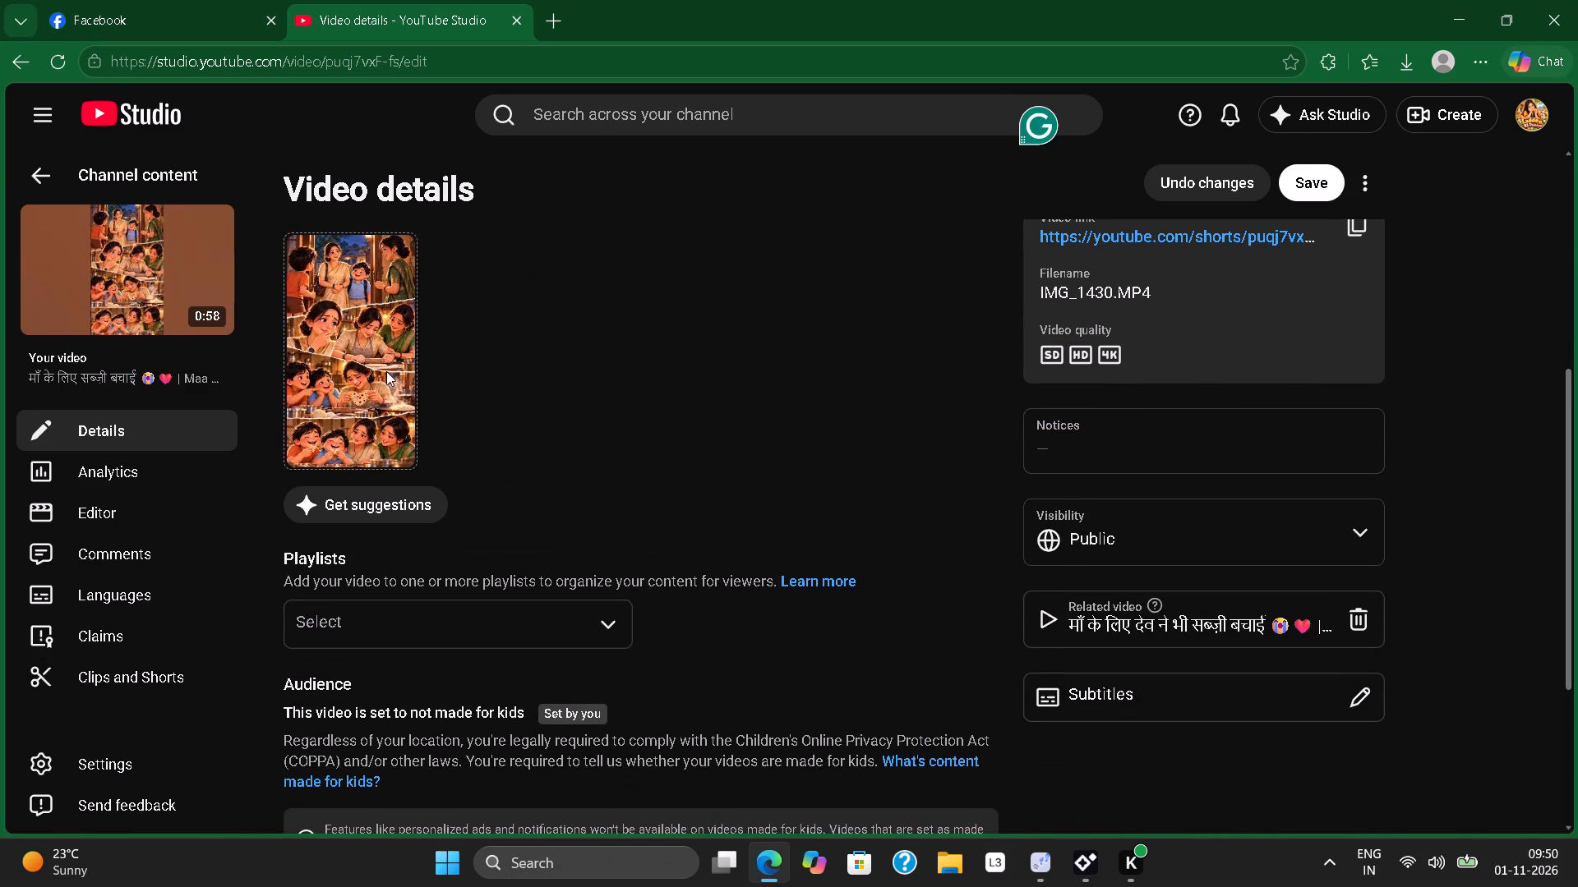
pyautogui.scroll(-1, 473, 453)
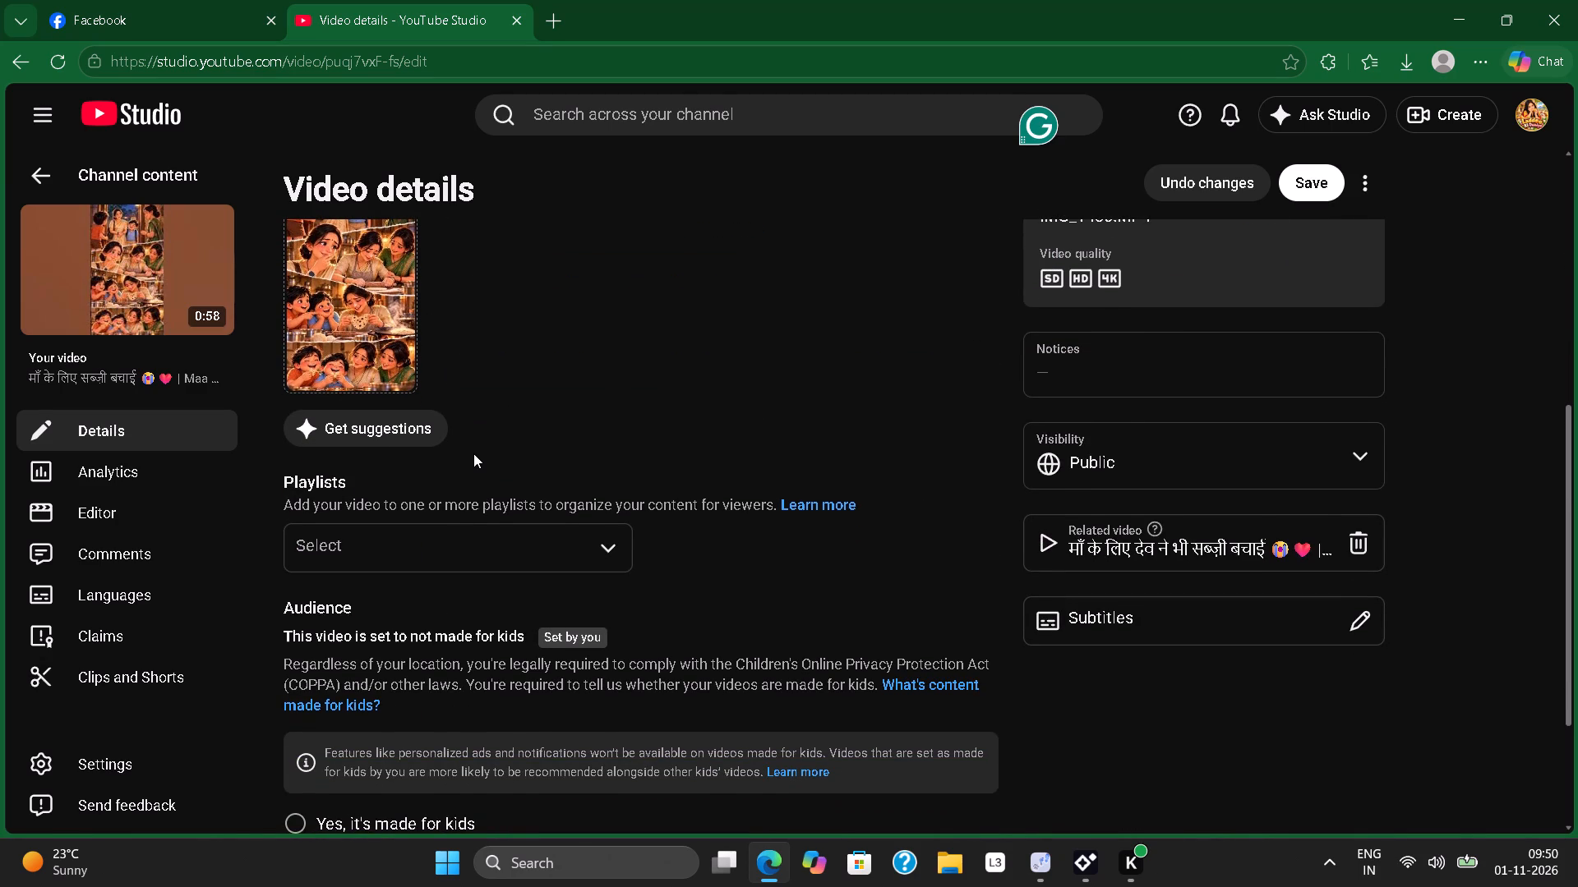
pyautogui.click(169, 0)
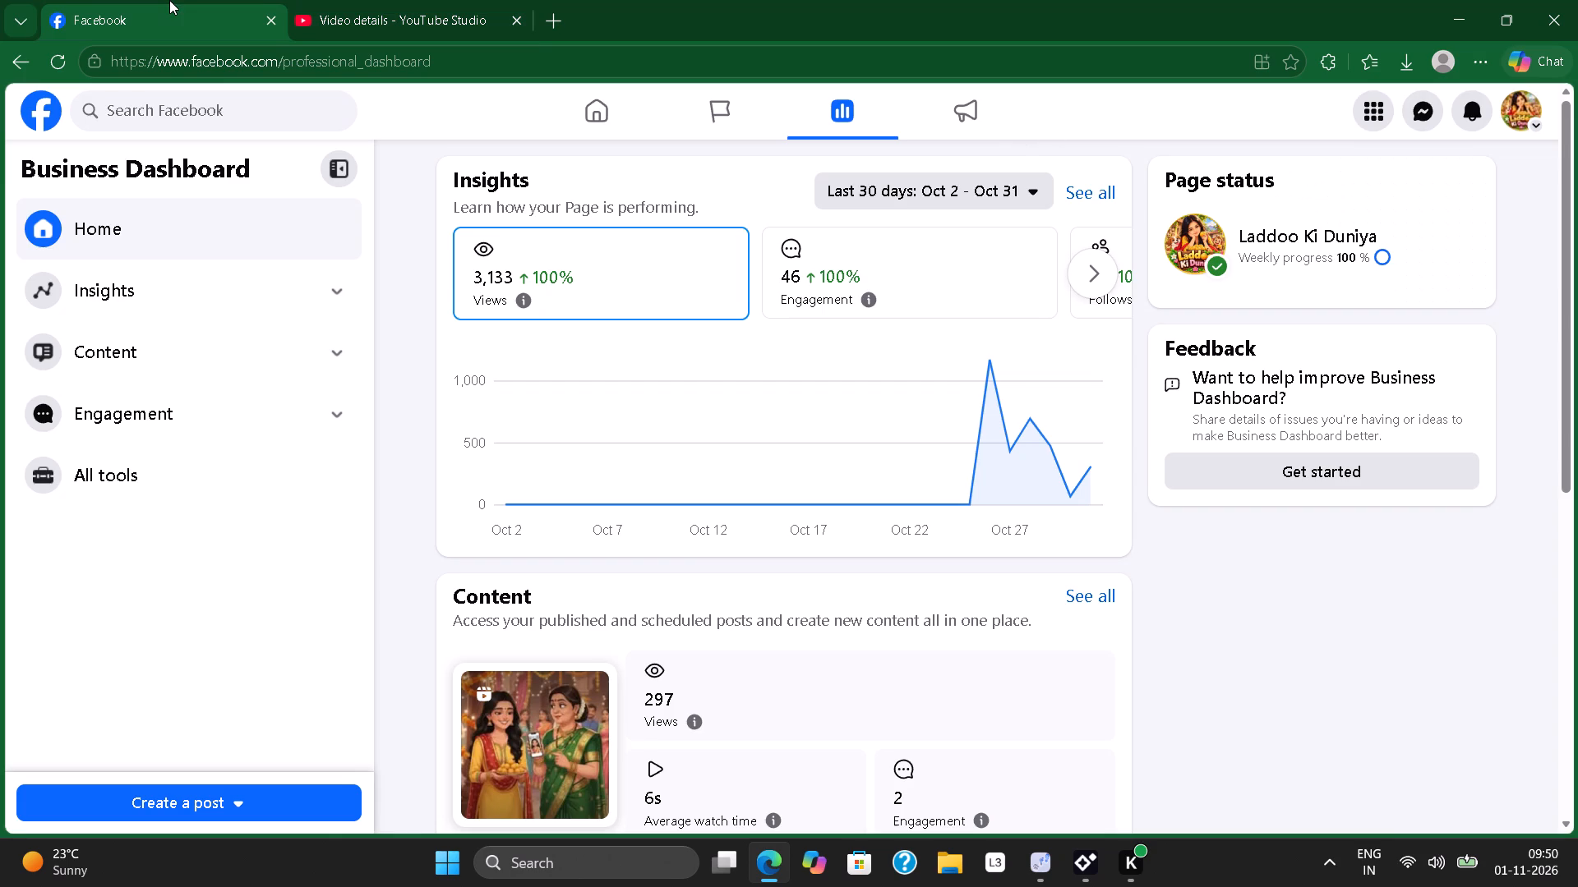
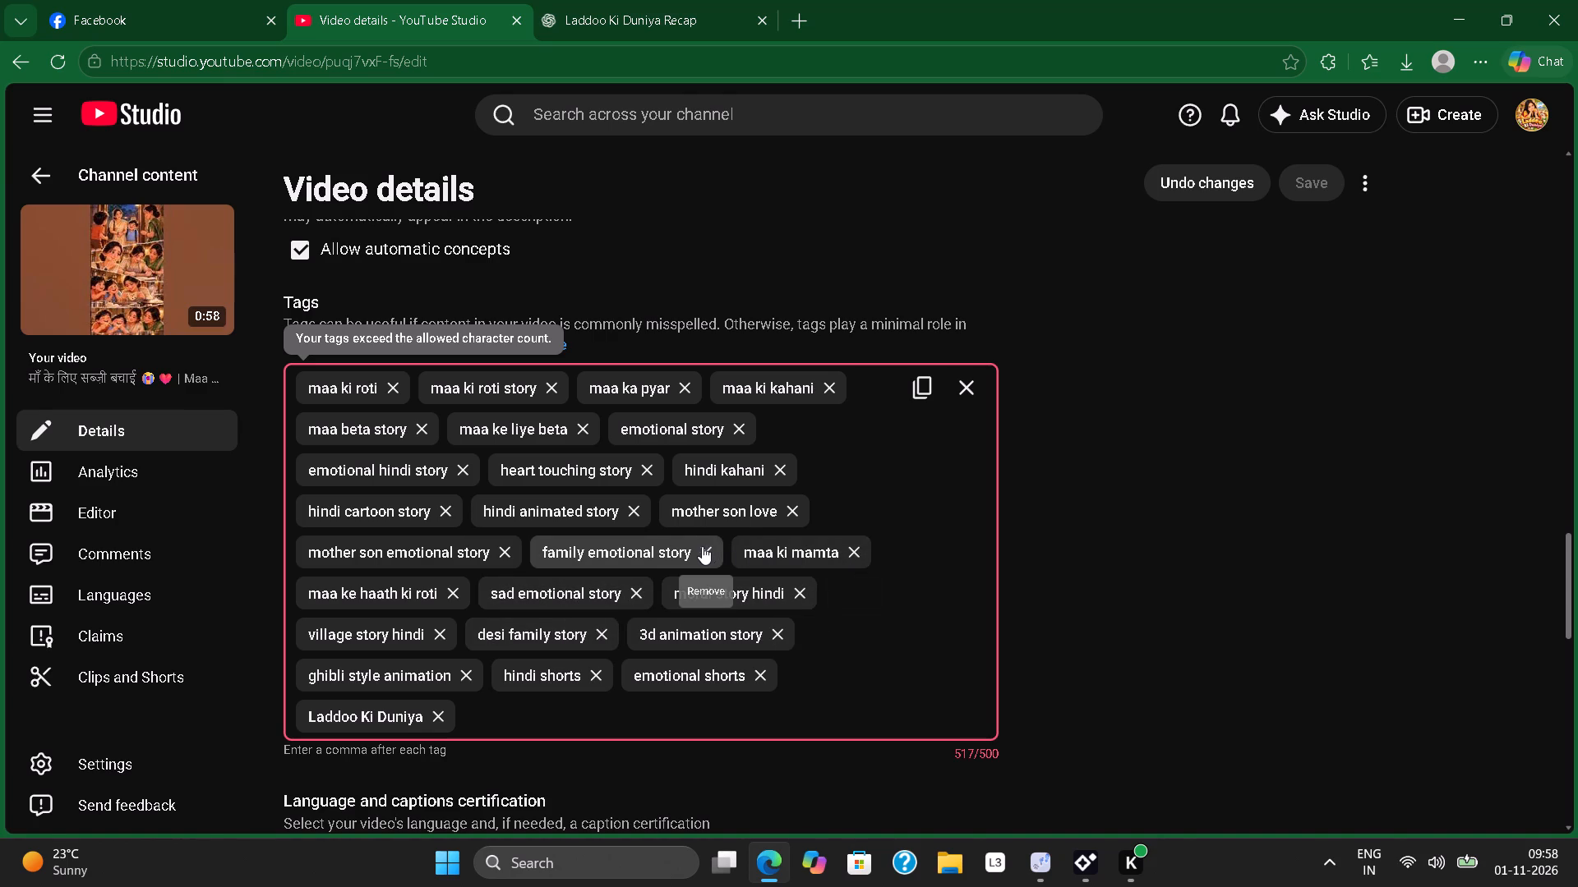
pyautogui.click(635, 507)
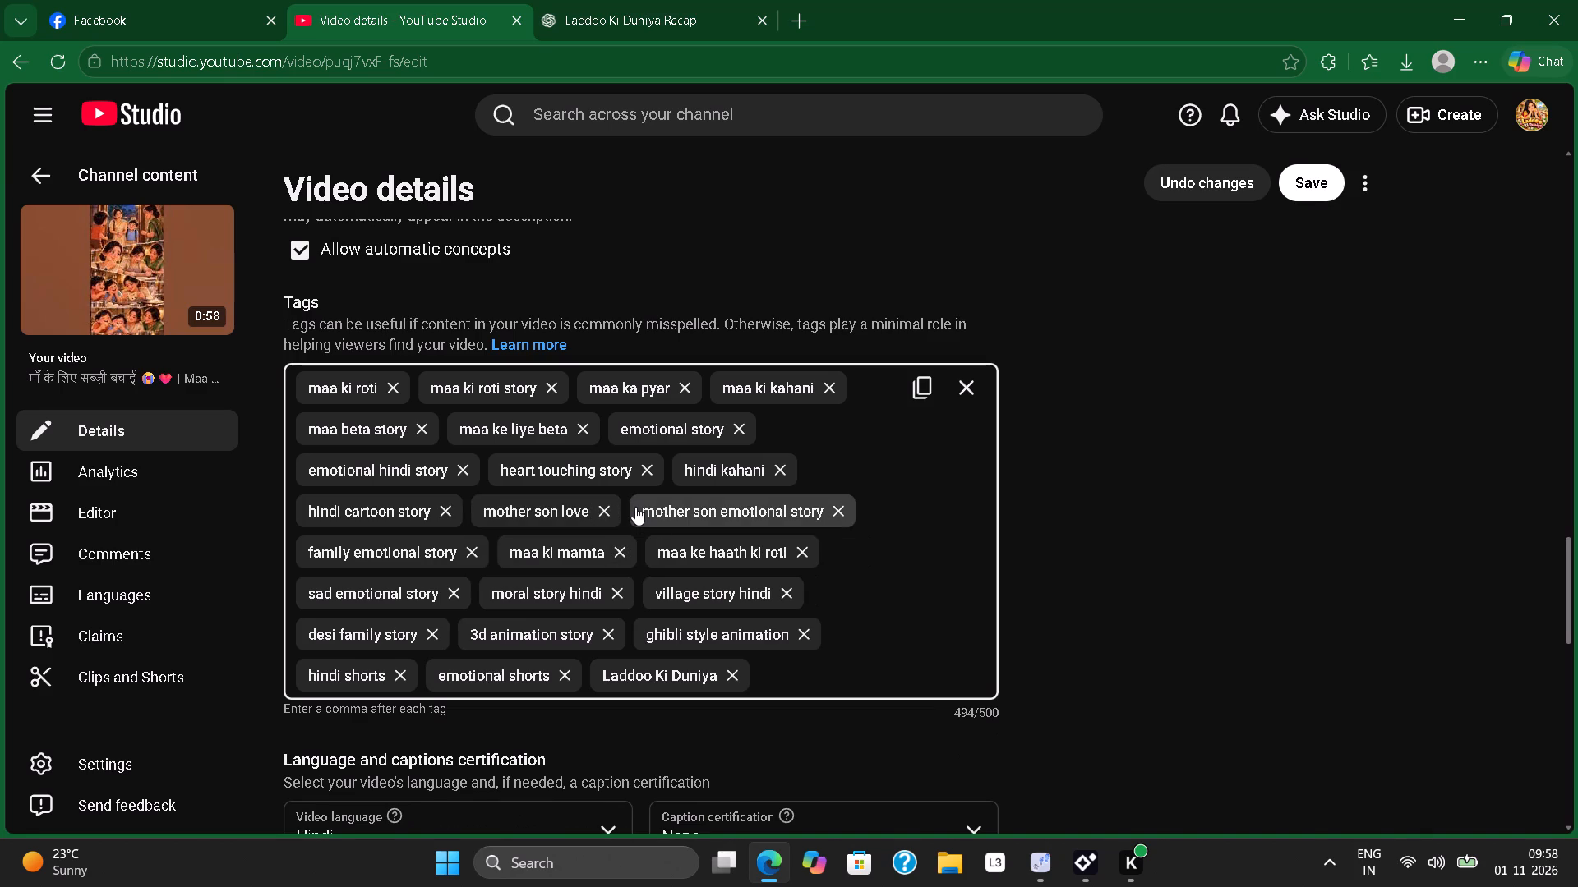
# Save the changes to the "Happy Ending | Maa Ki Roti Part 3" Short's details.
pyautogui.scroll(4, 739, 483)
pyautogui.scroll(-8, 739, 483)
pyautogui.scroll(7, 739, 483)
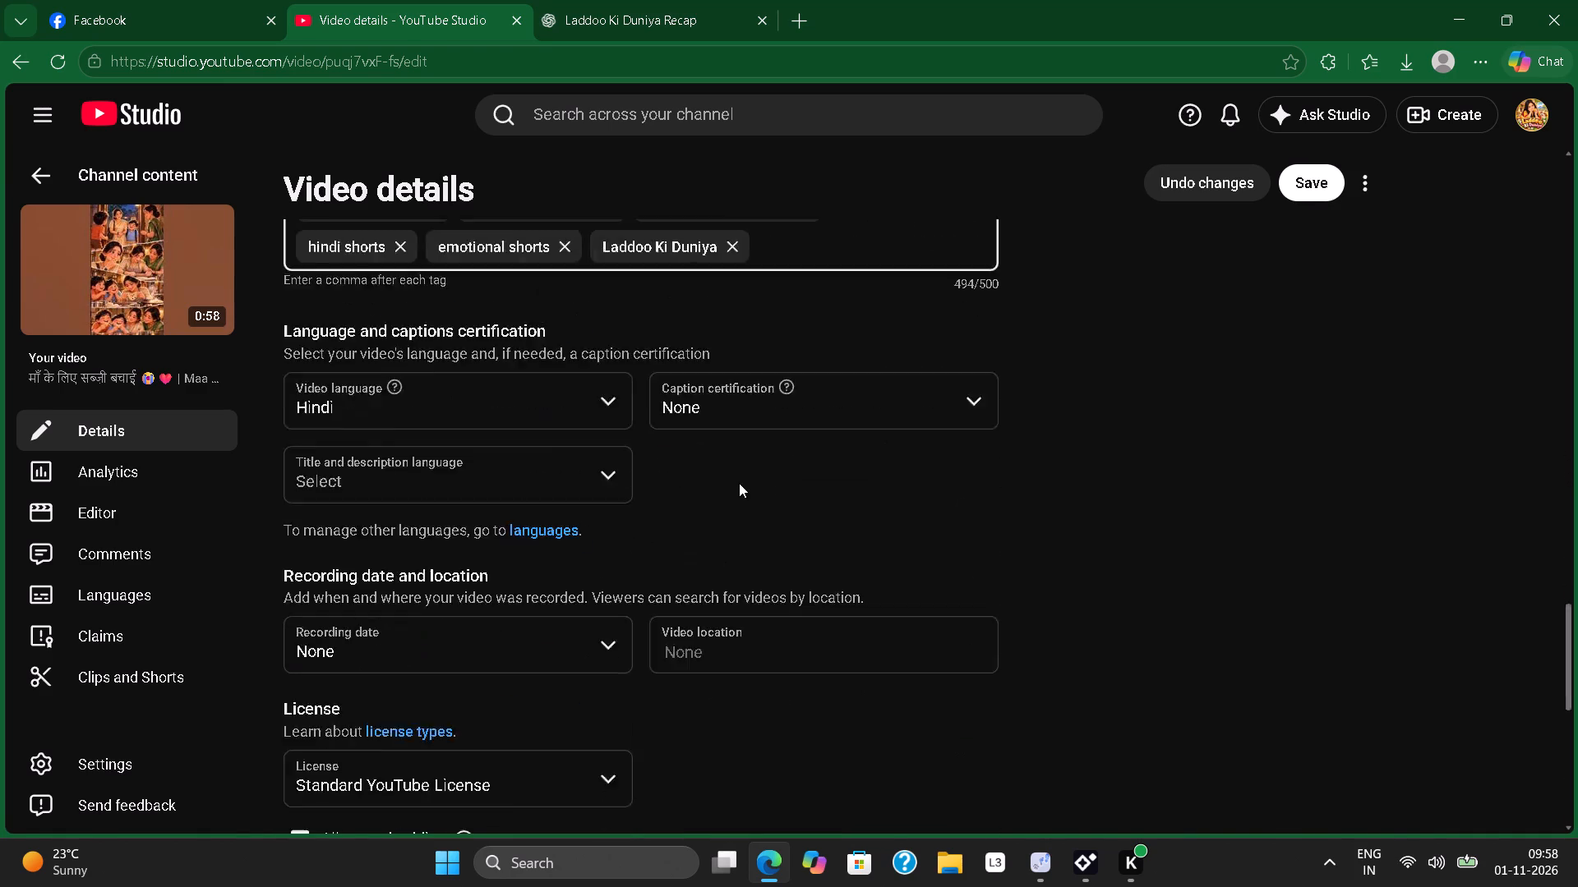
pyautogui.scroll(9, 739, 483)
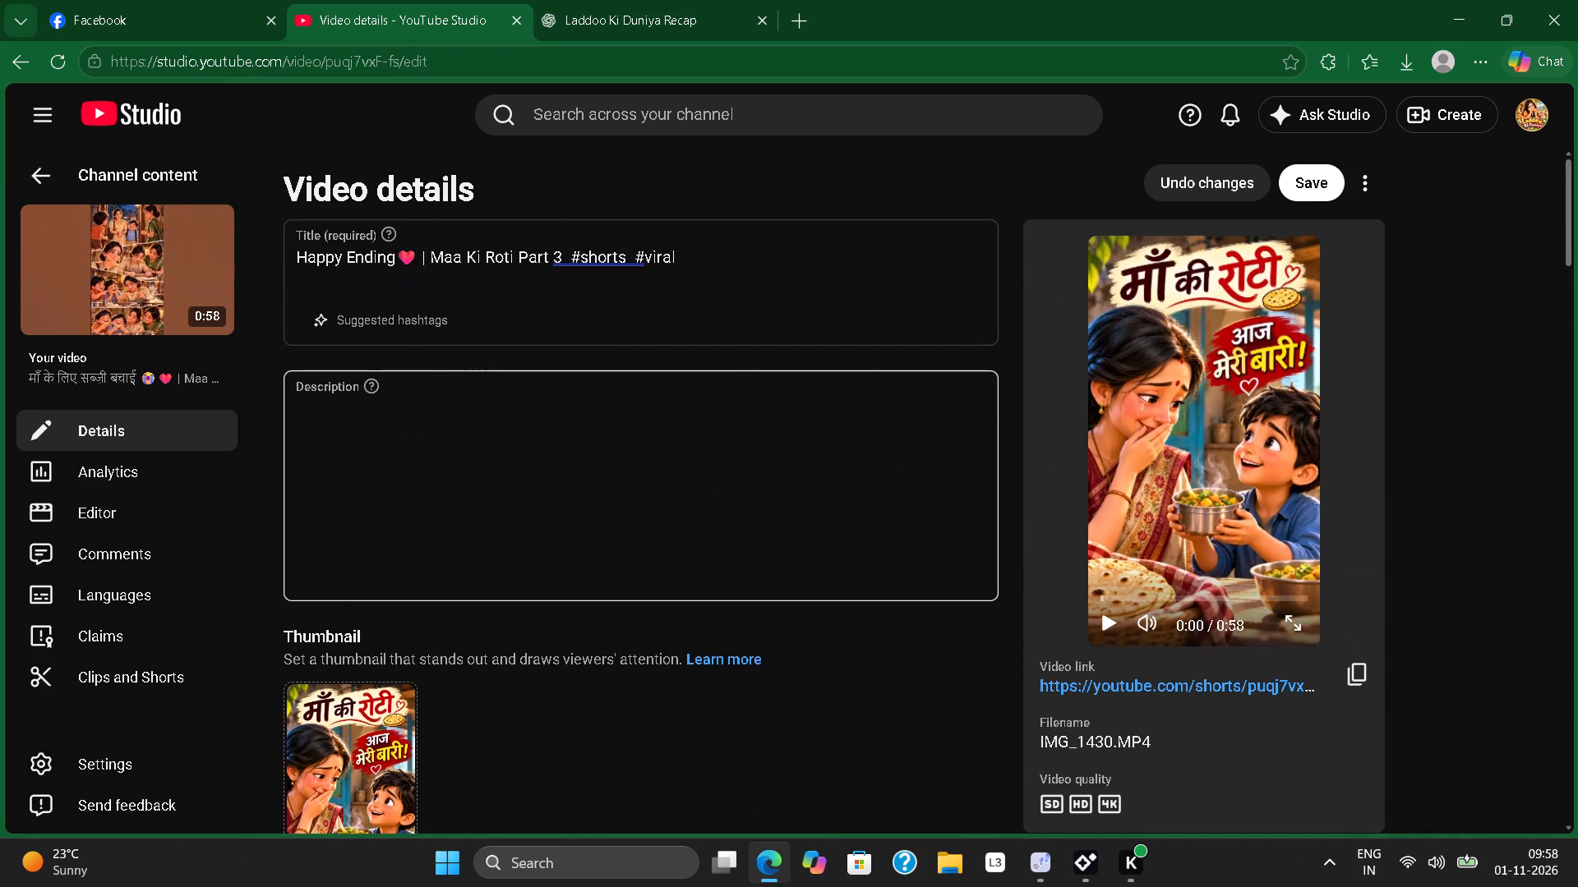
pyautogui.click(1304, 183)
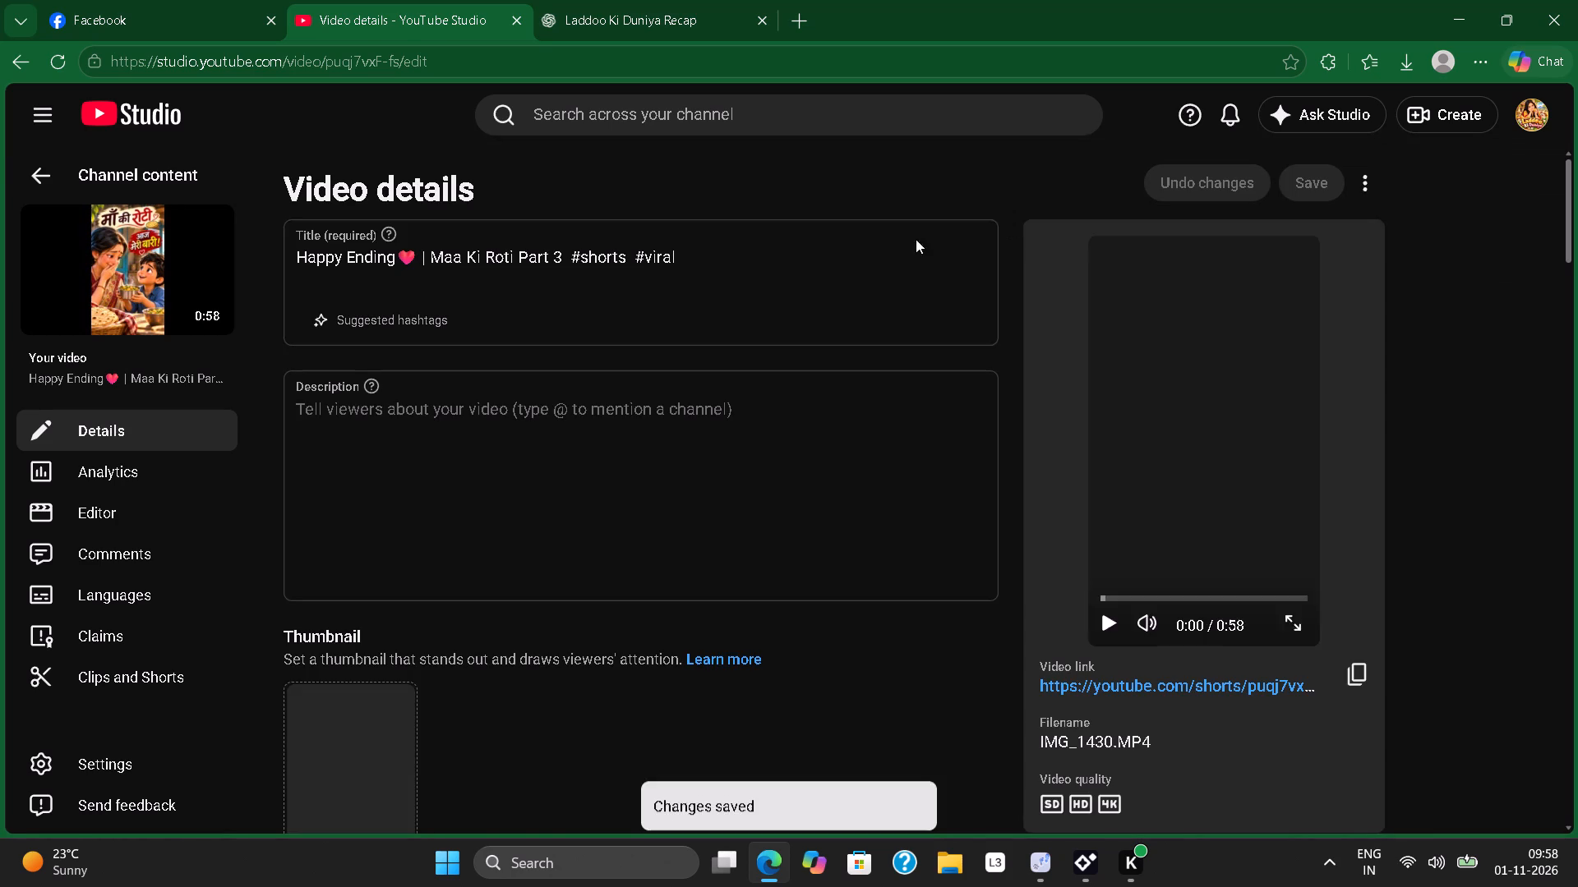
# Review the "Maa Ki Roti Part 3" Short's analytics, details and language translations.
pyautogui.click(129, 176)
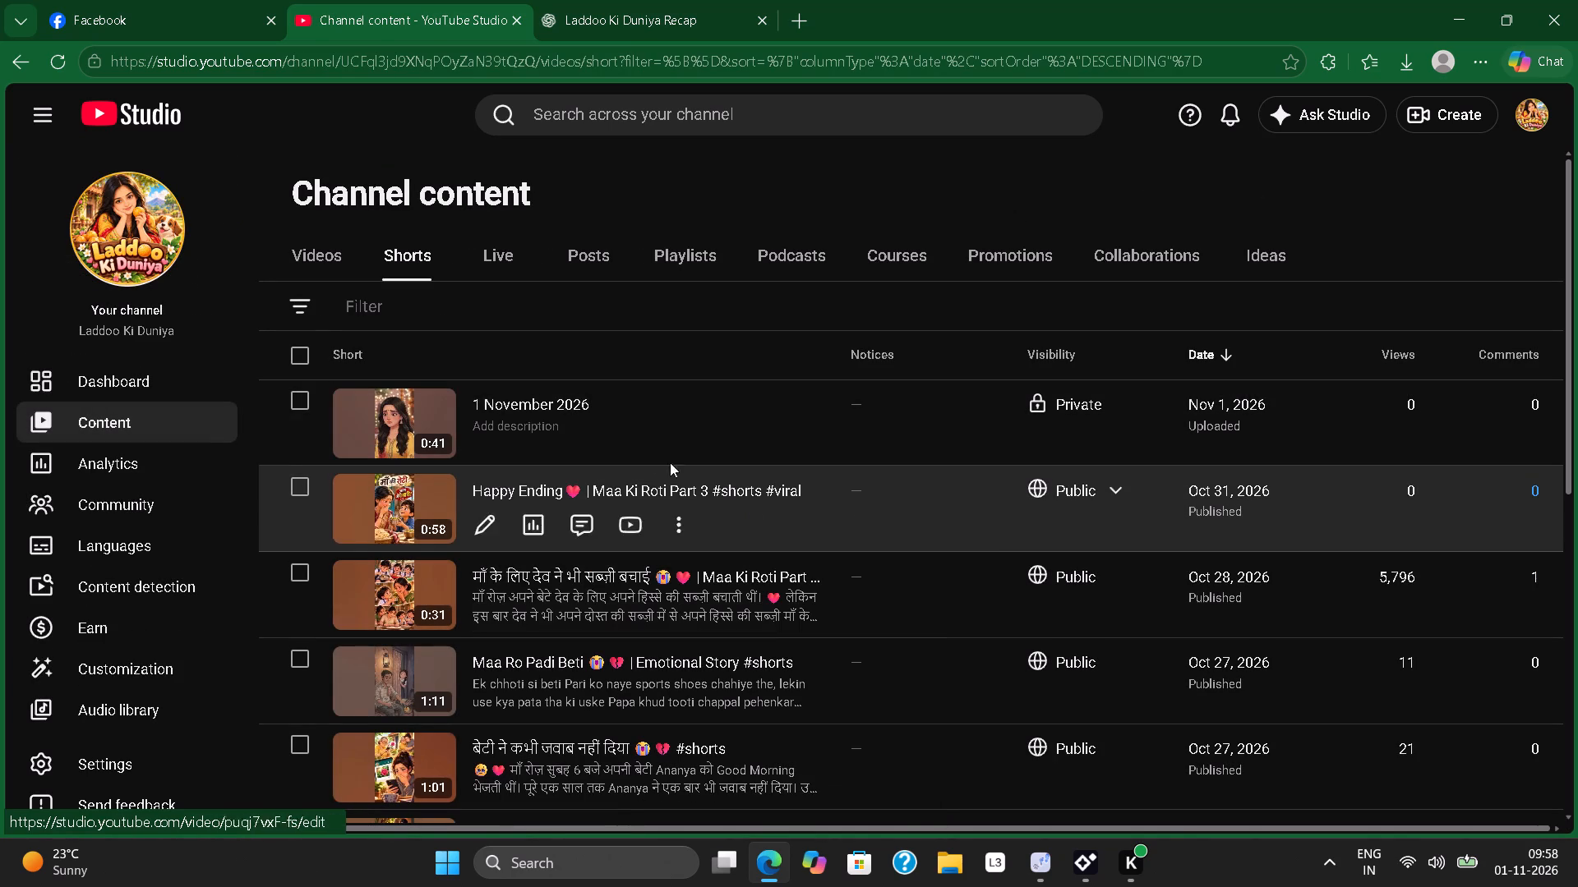
pyautogui.click(539, 520)
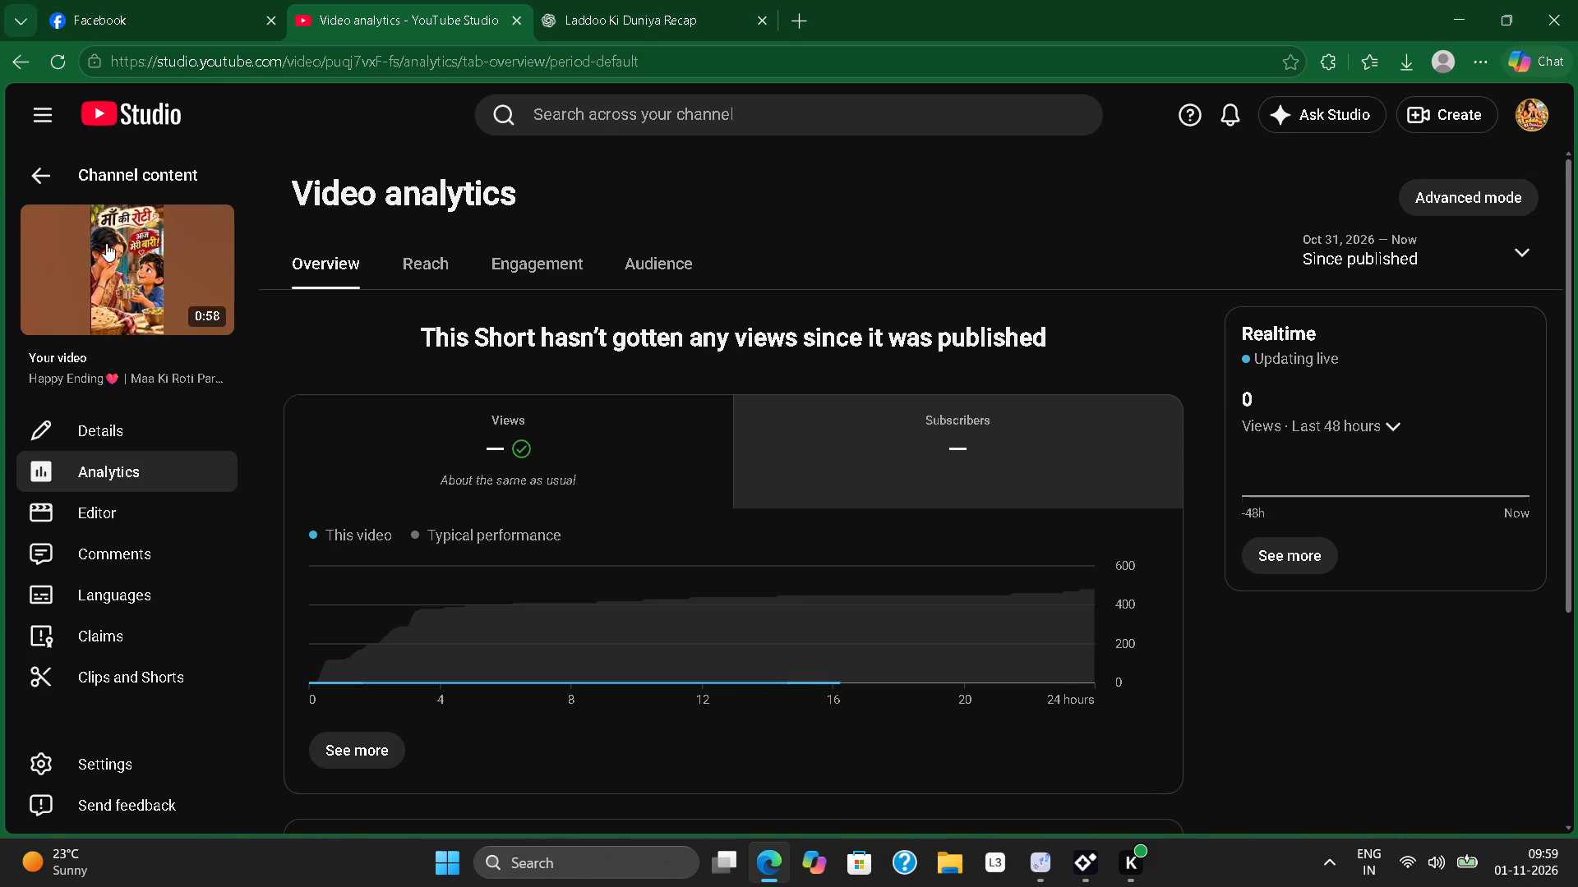
pyautogui.click(77, 193)
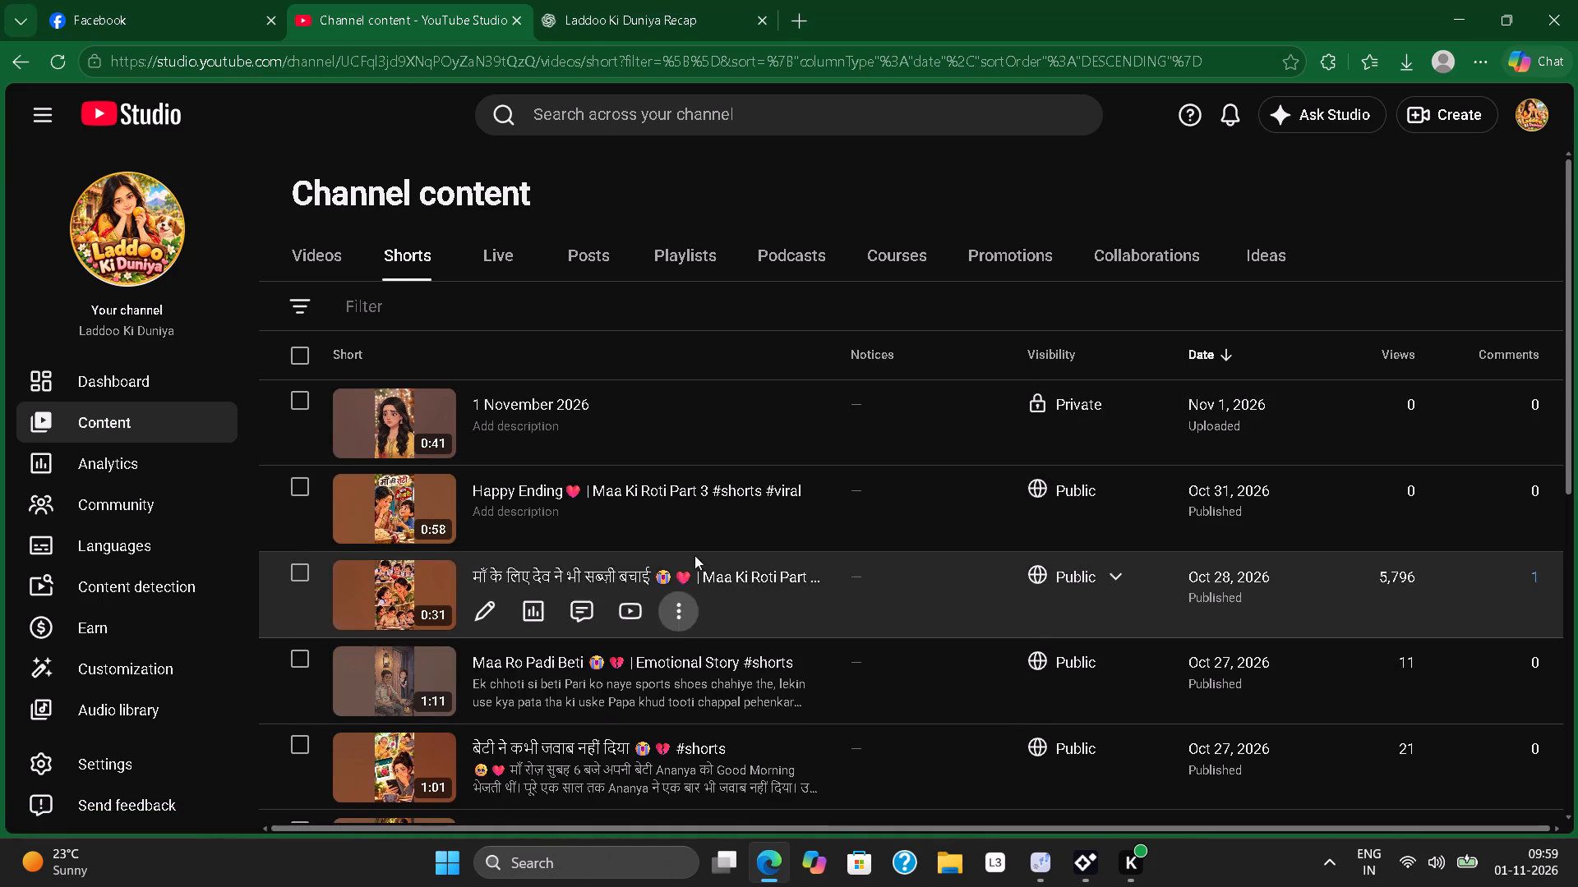
pyautogui.scroll(1, 691, 531)
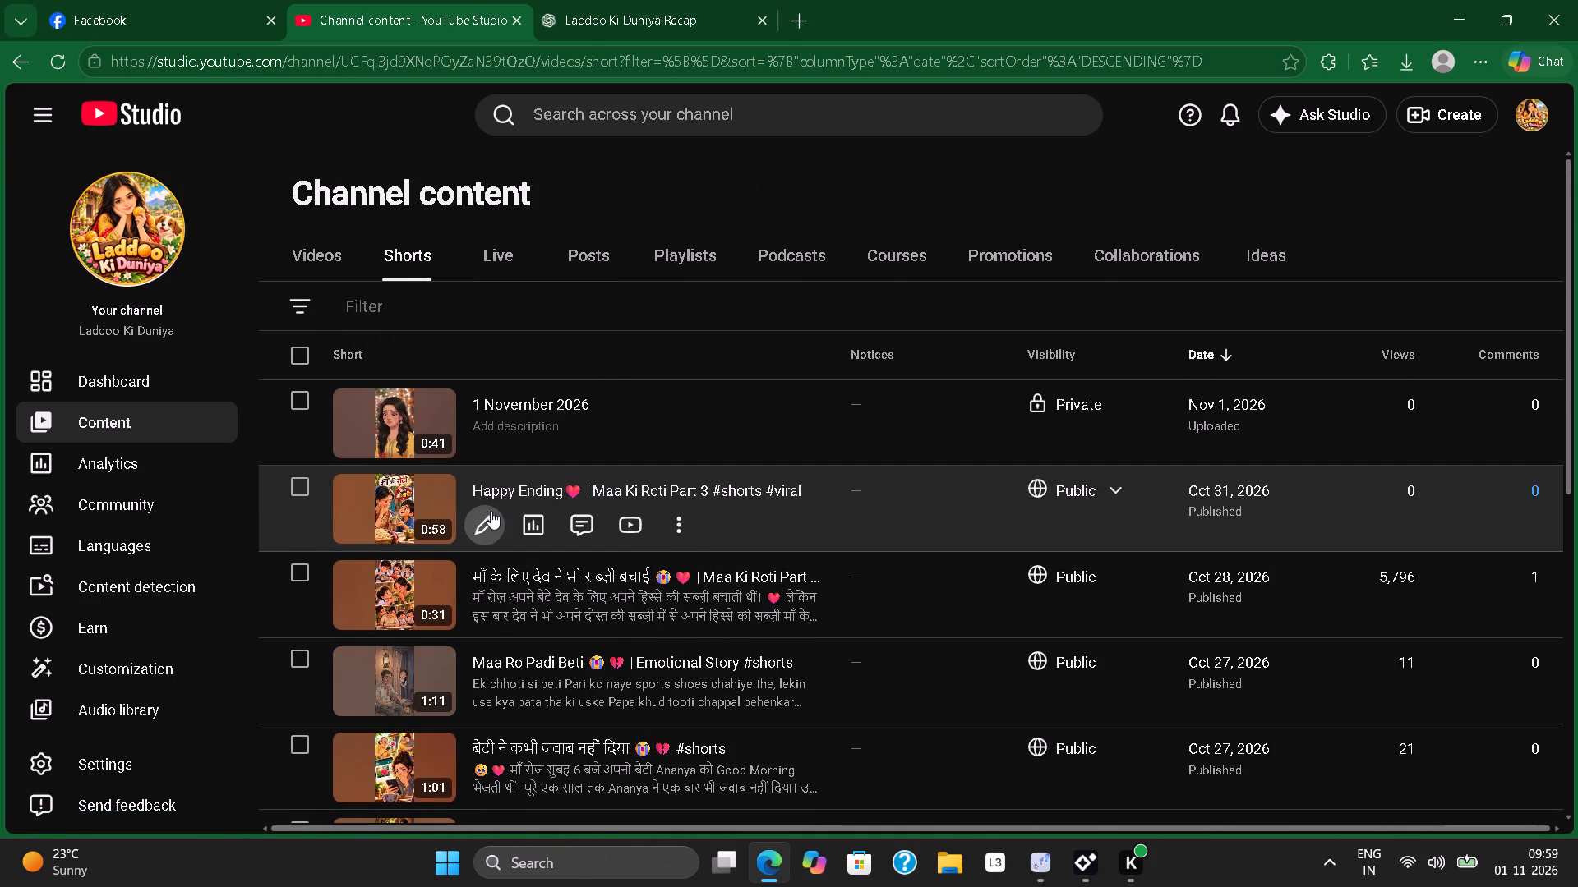
pyautogui.click(480, 515)
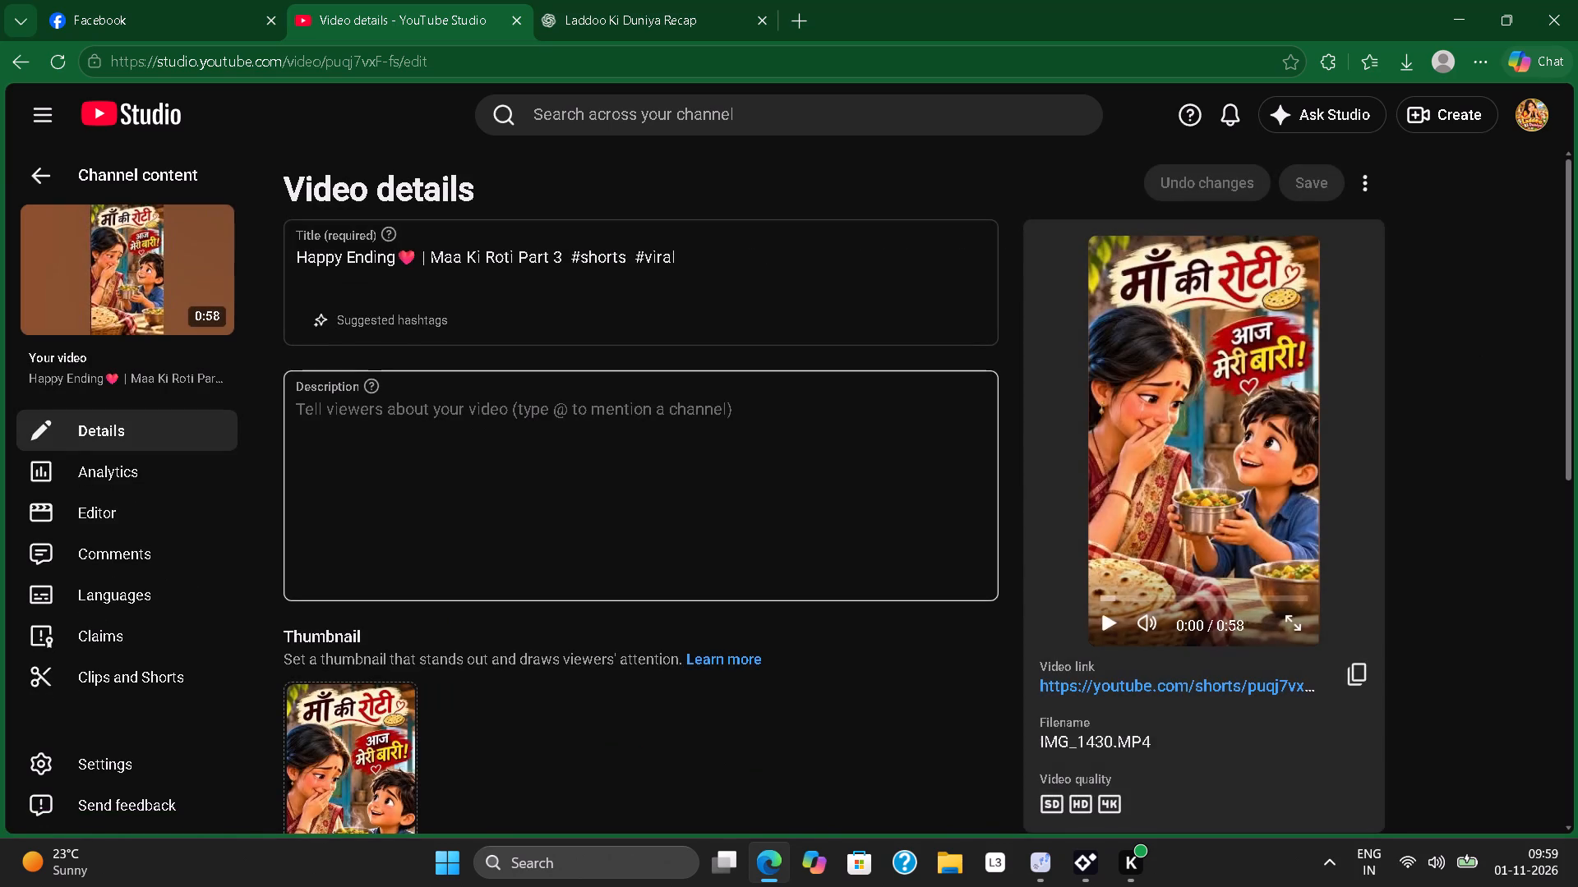
pyautogui.scroll(-12, 480, 515)
pyautogui.scroll(2, 480, 515)
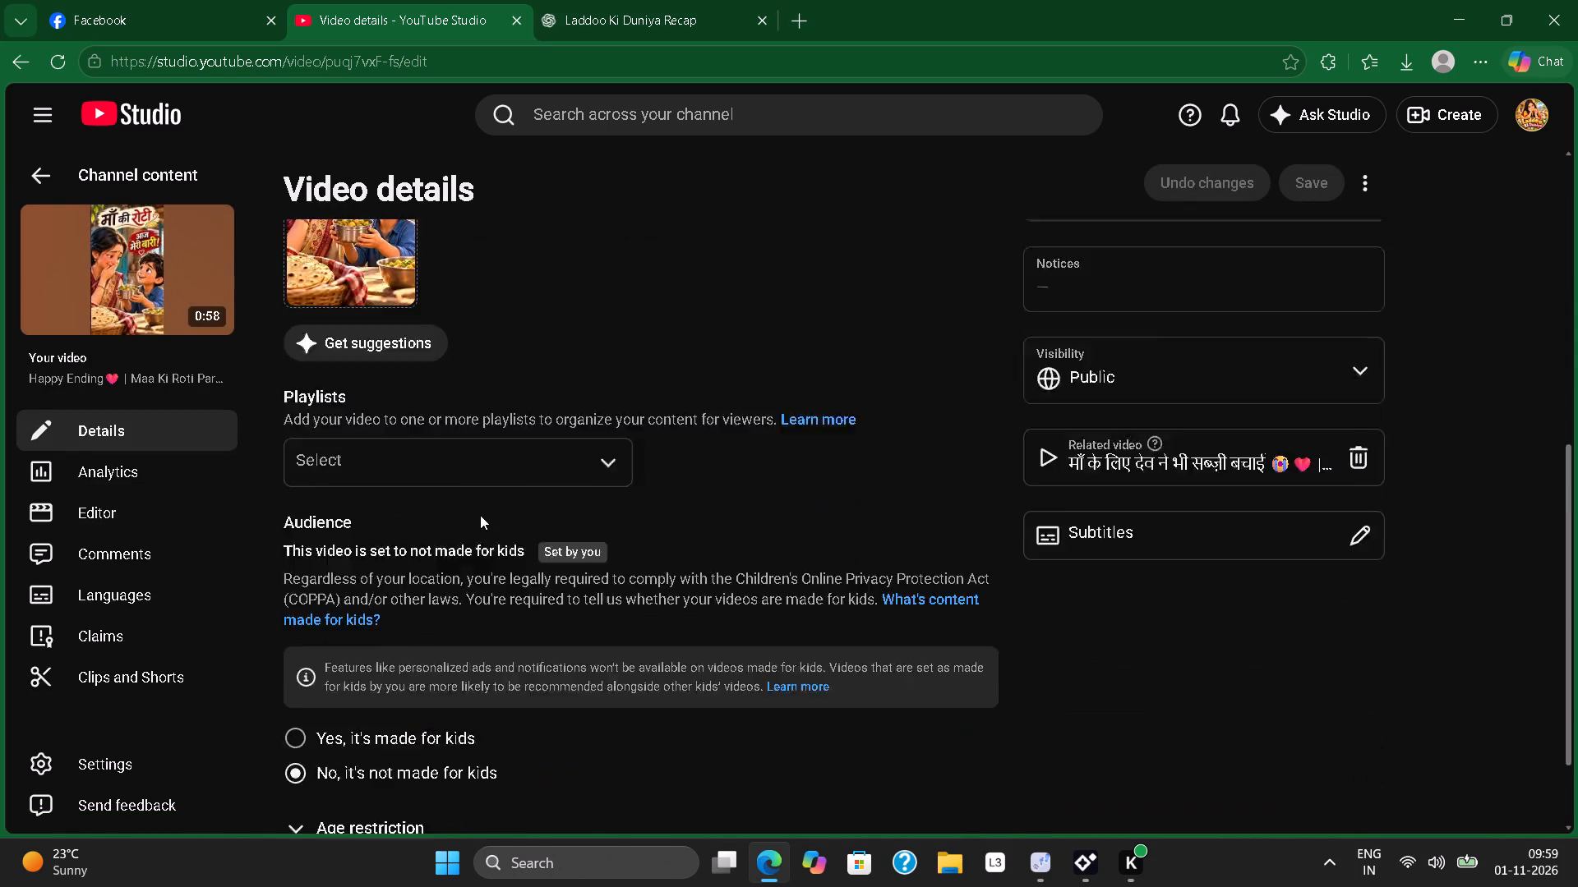
pyautogui.click(124, 590)
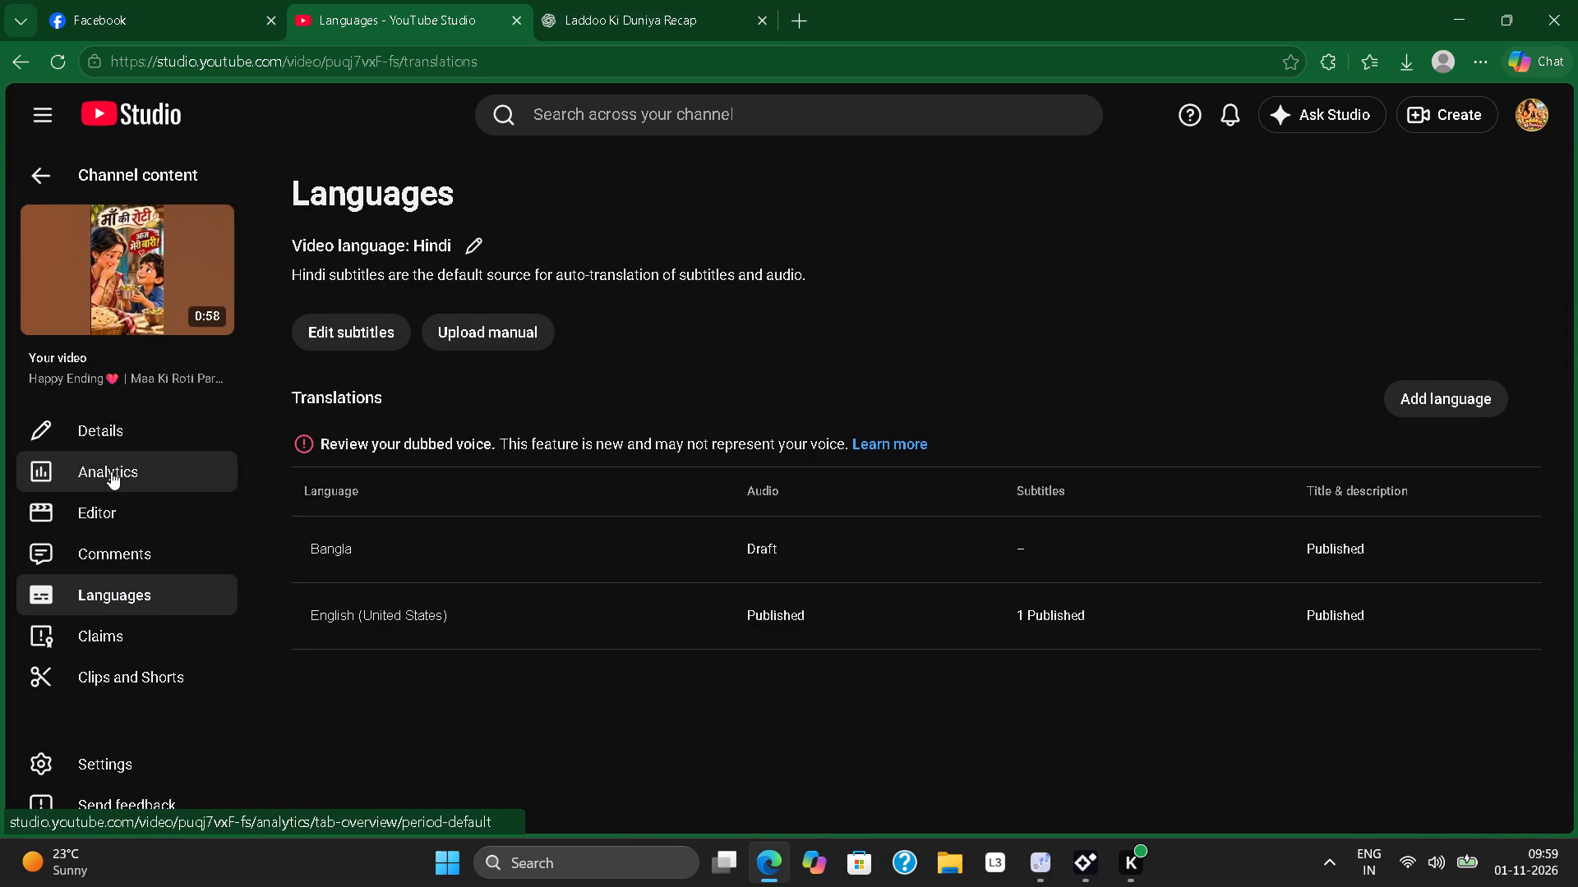
pyautogui.click(108, 474)
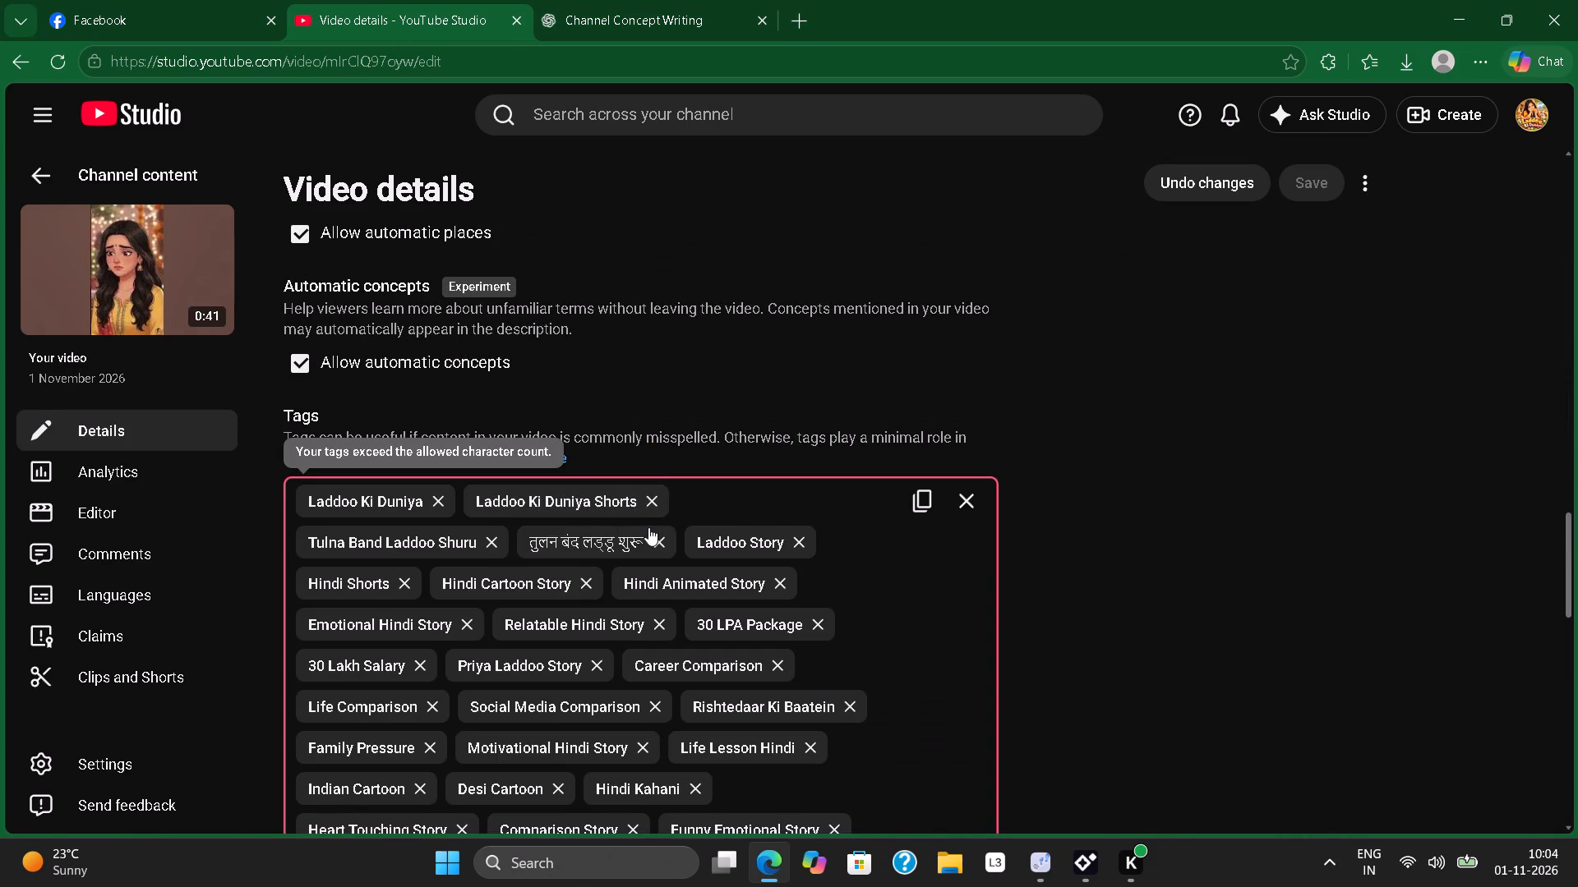
# Remove the tags तुलन बंद लड्डू शुरू, Priya Story, Laddoo Ki Duniya Shorts, Funny Emotional Story and Desi Cartoon from the Short.
pyautogui.click(665, 538)
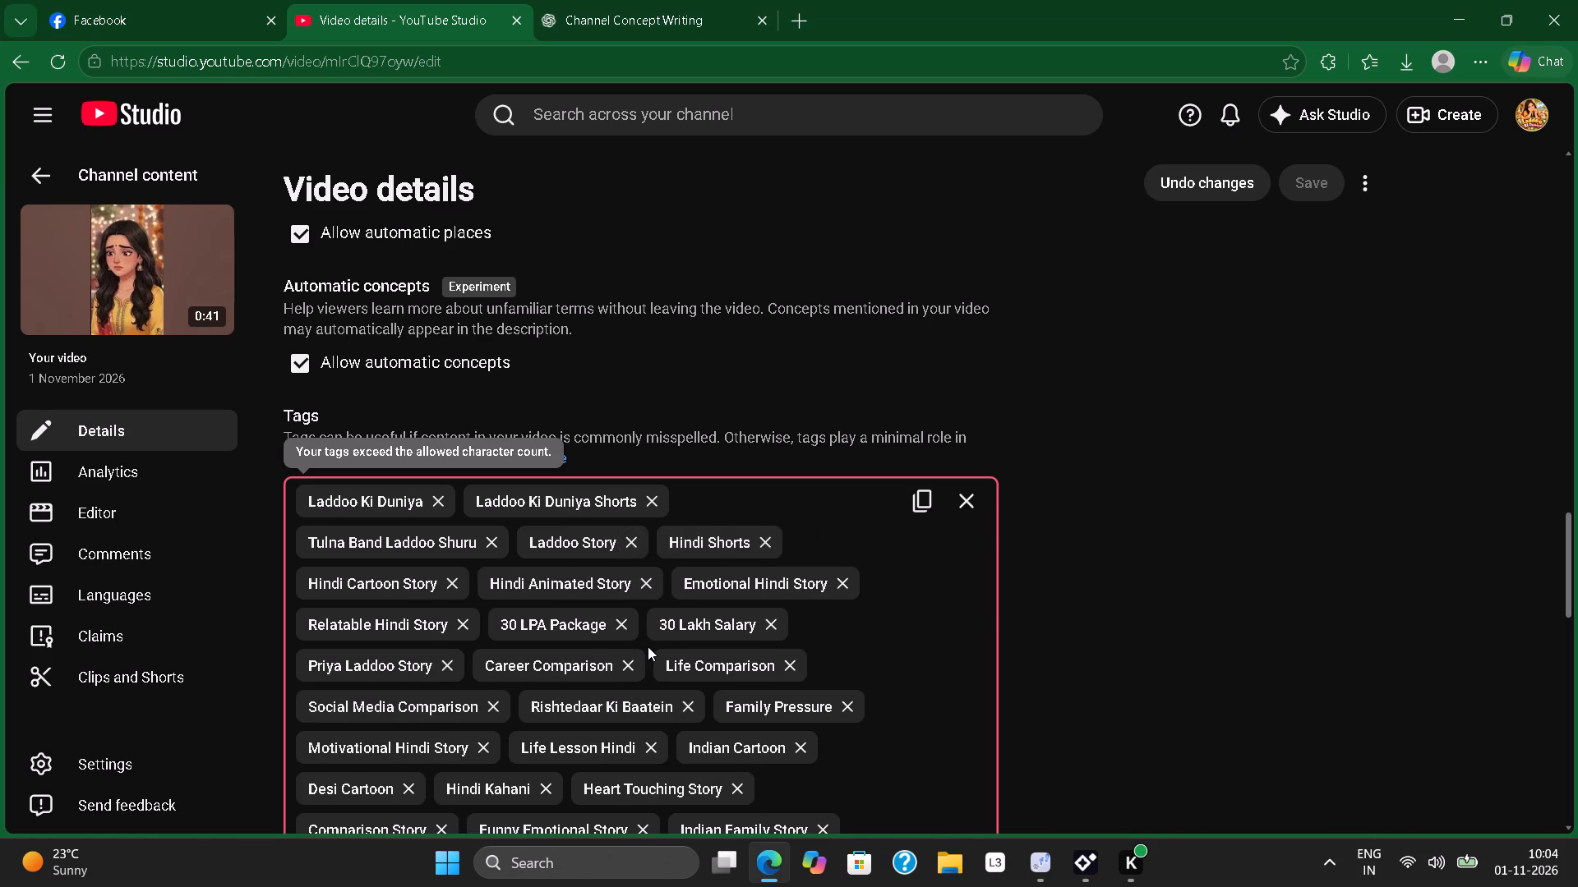
pyautogui.click(648, 646)
pyautogui.scroll(-3, 648, 646)
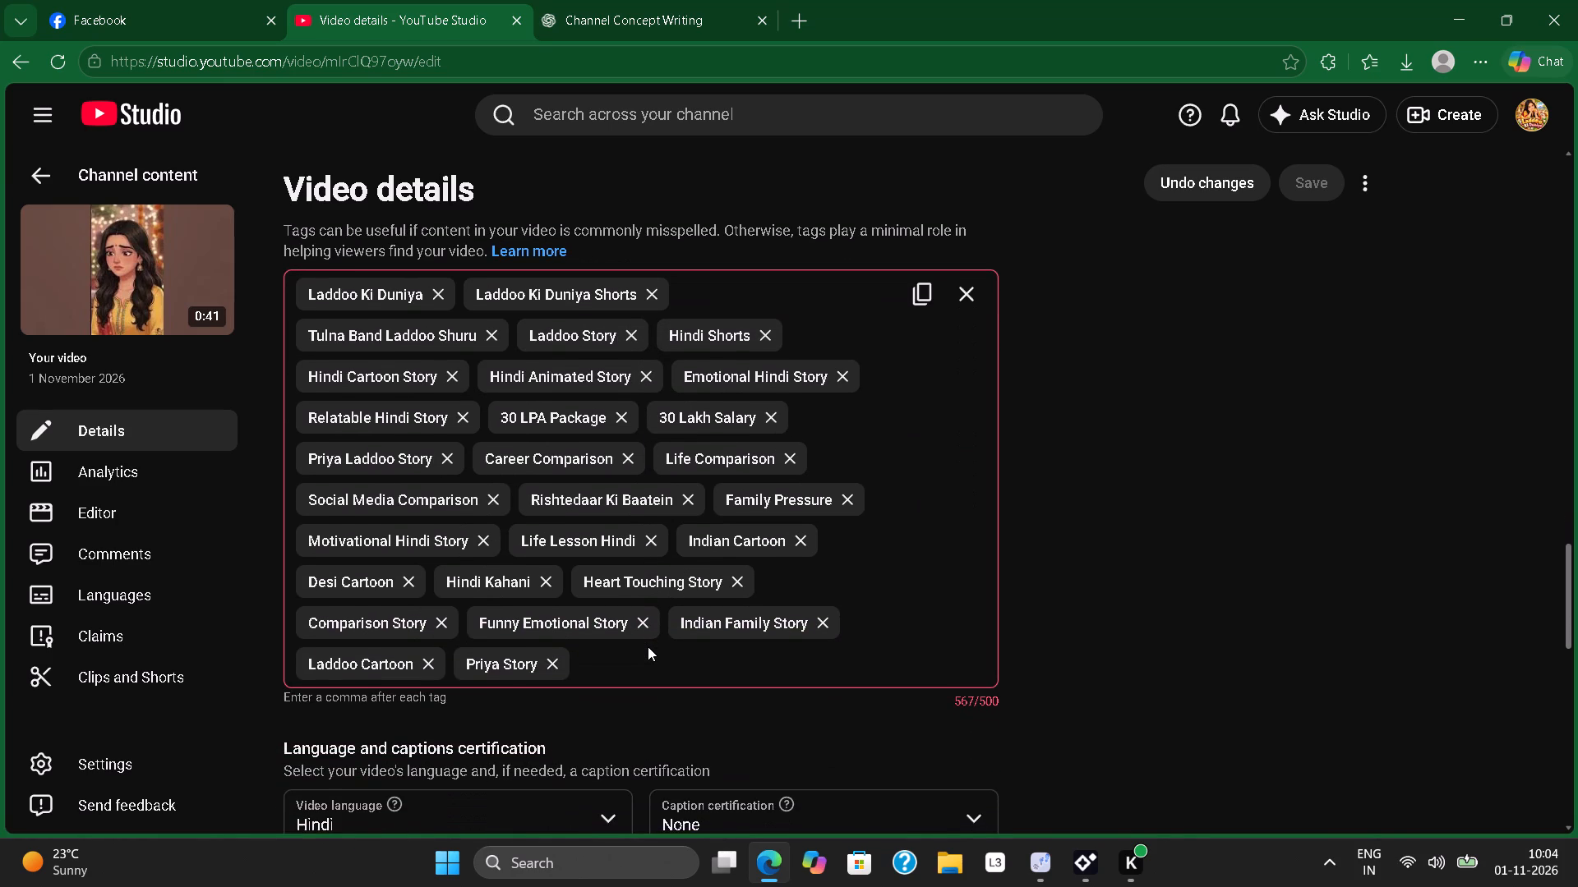
pyautogui.click(555, 658)
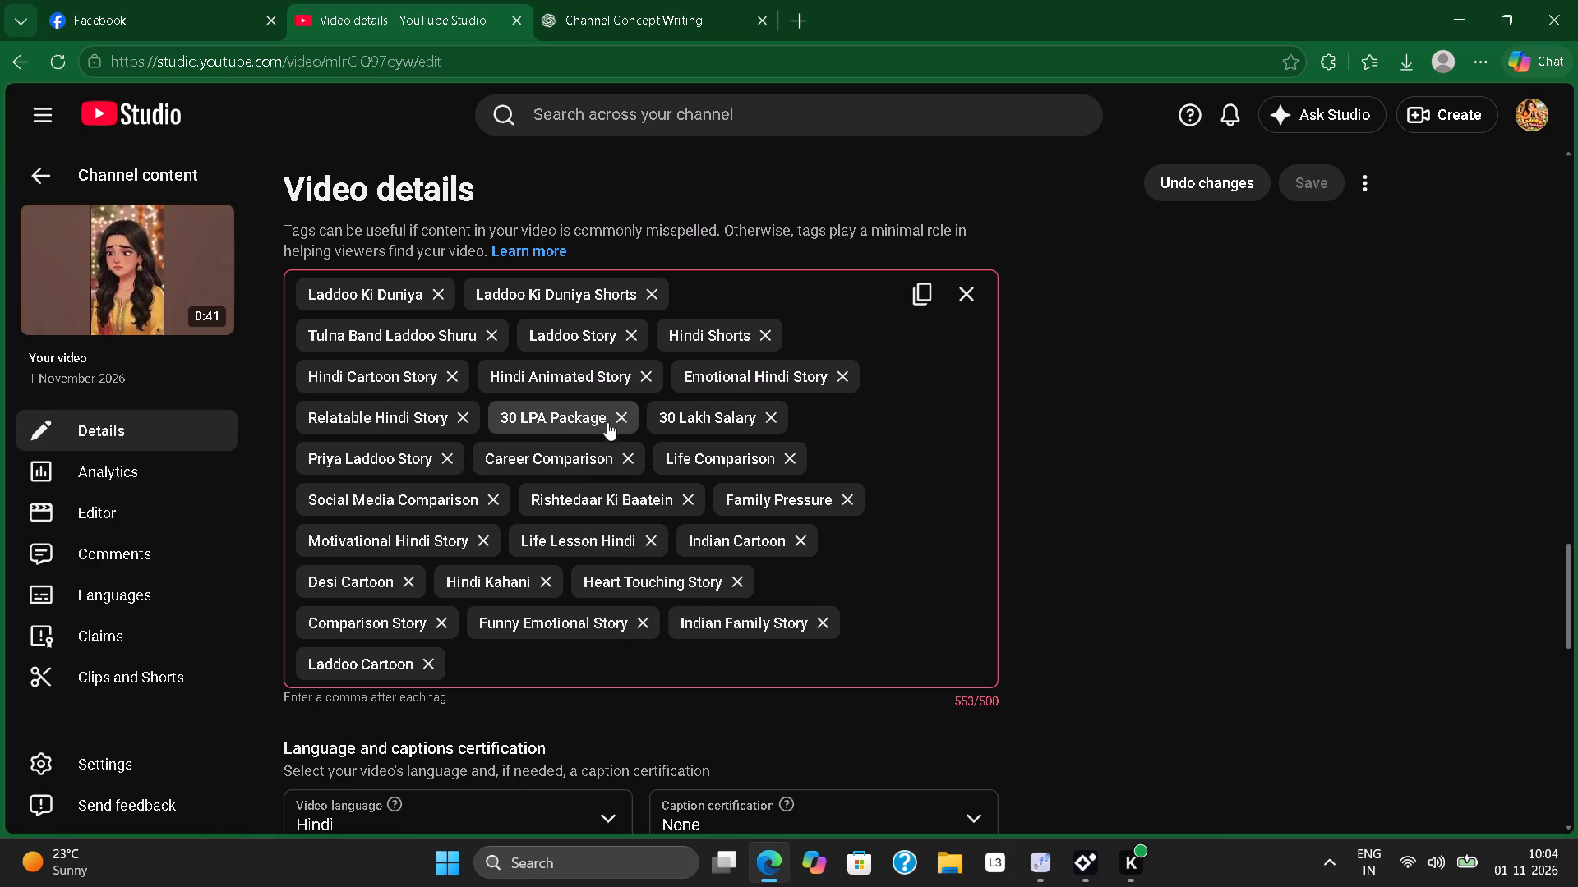
pyautogui.click(650, 292)
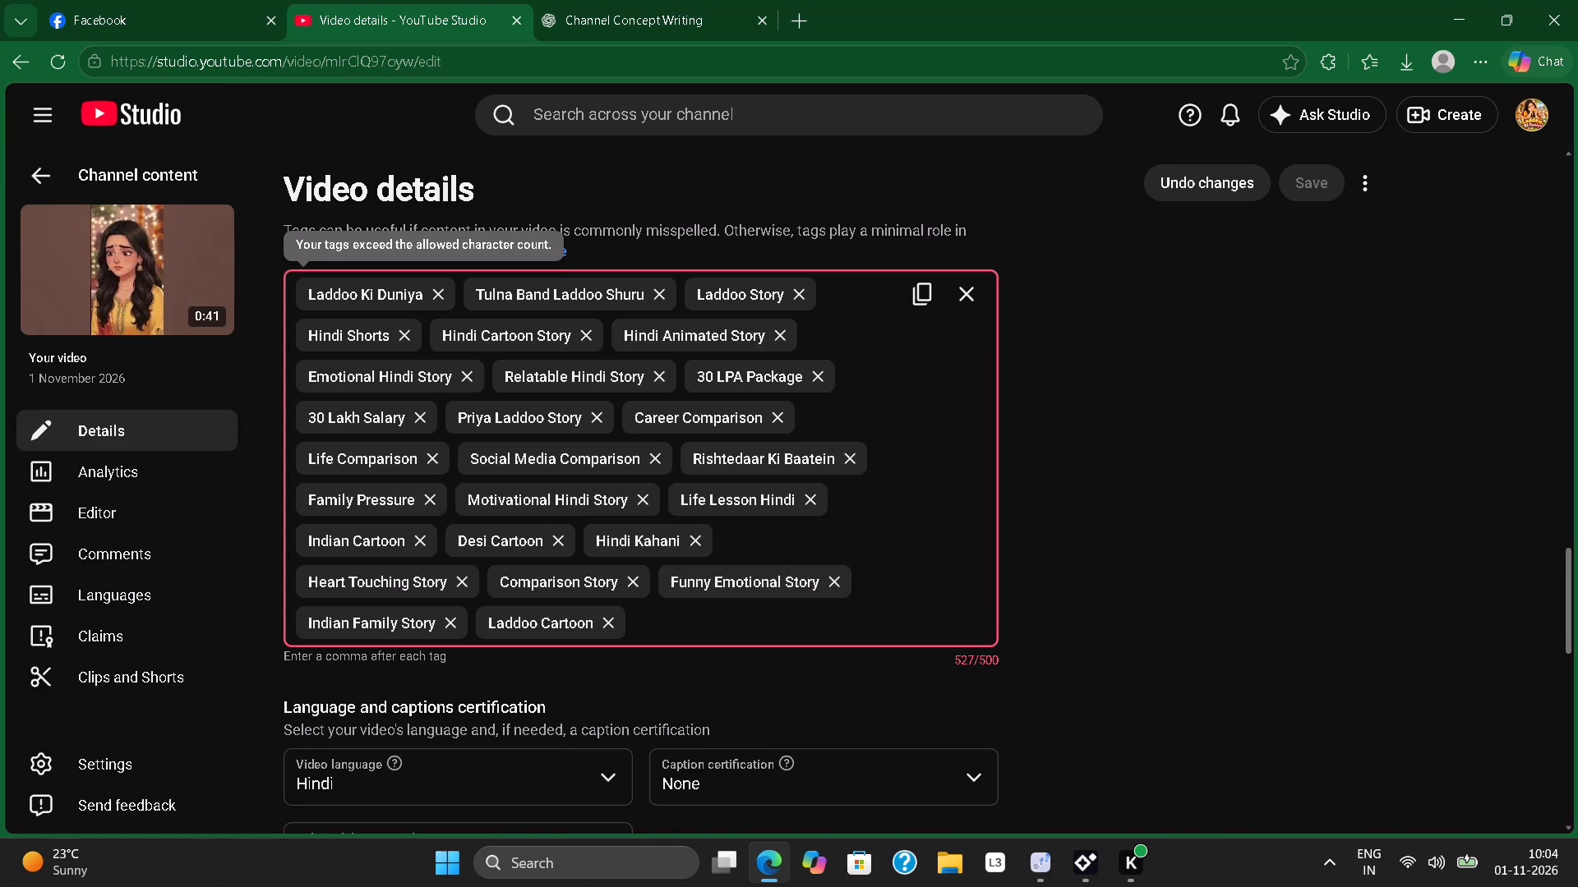
pyautogui.click(828, 581)
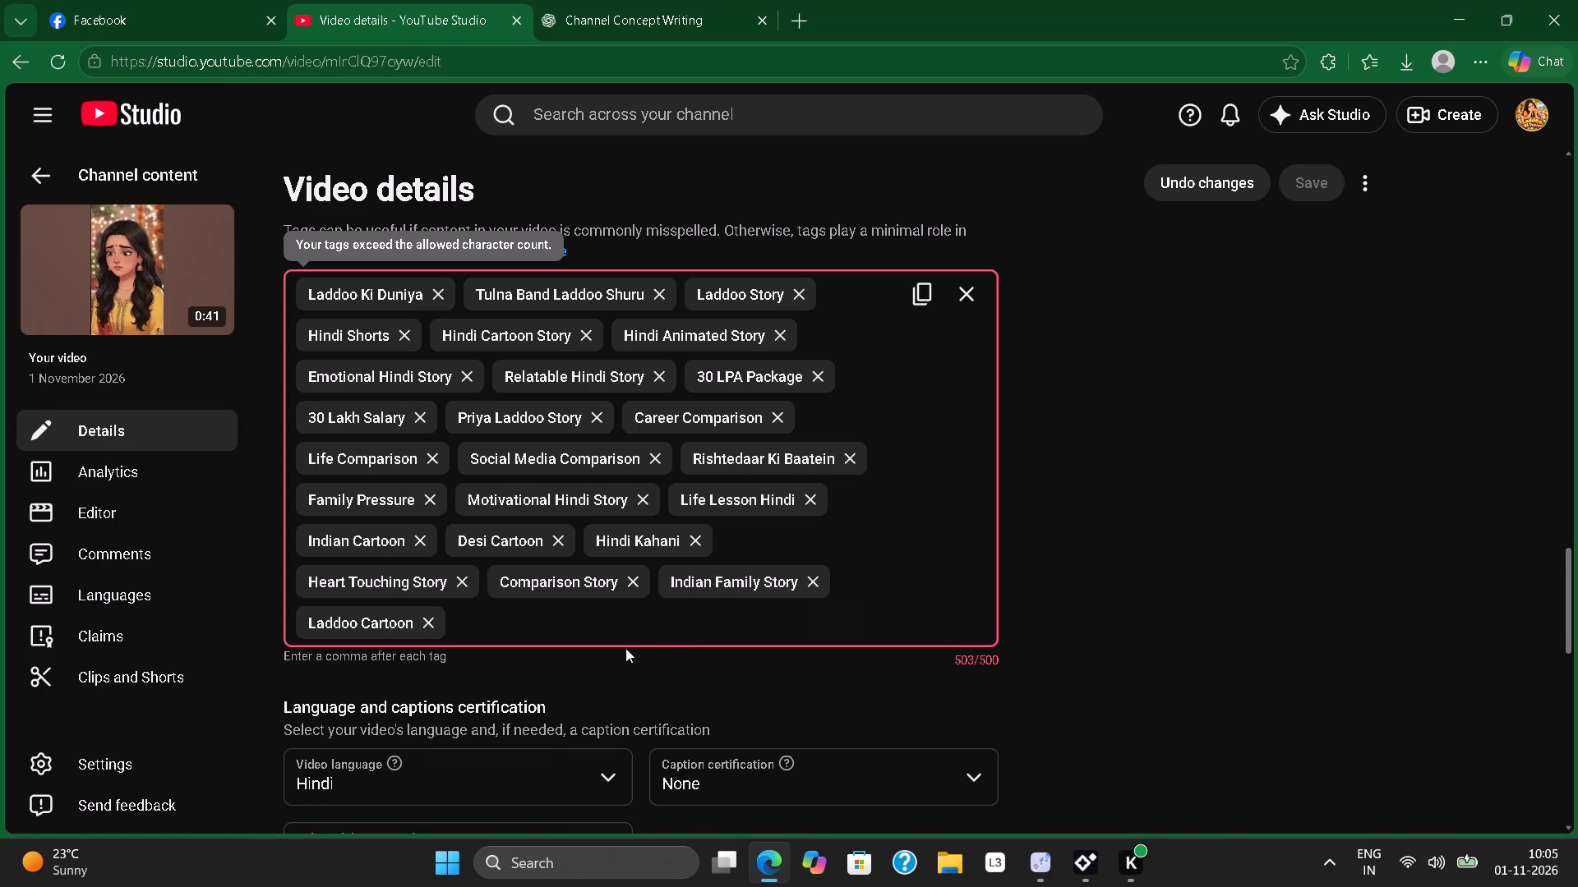
pyautogui.click(556, 543)
# Add "movie" as a new tag at the end of the Short's tag list.
pyautogui.scroll(-3, 587, 591)
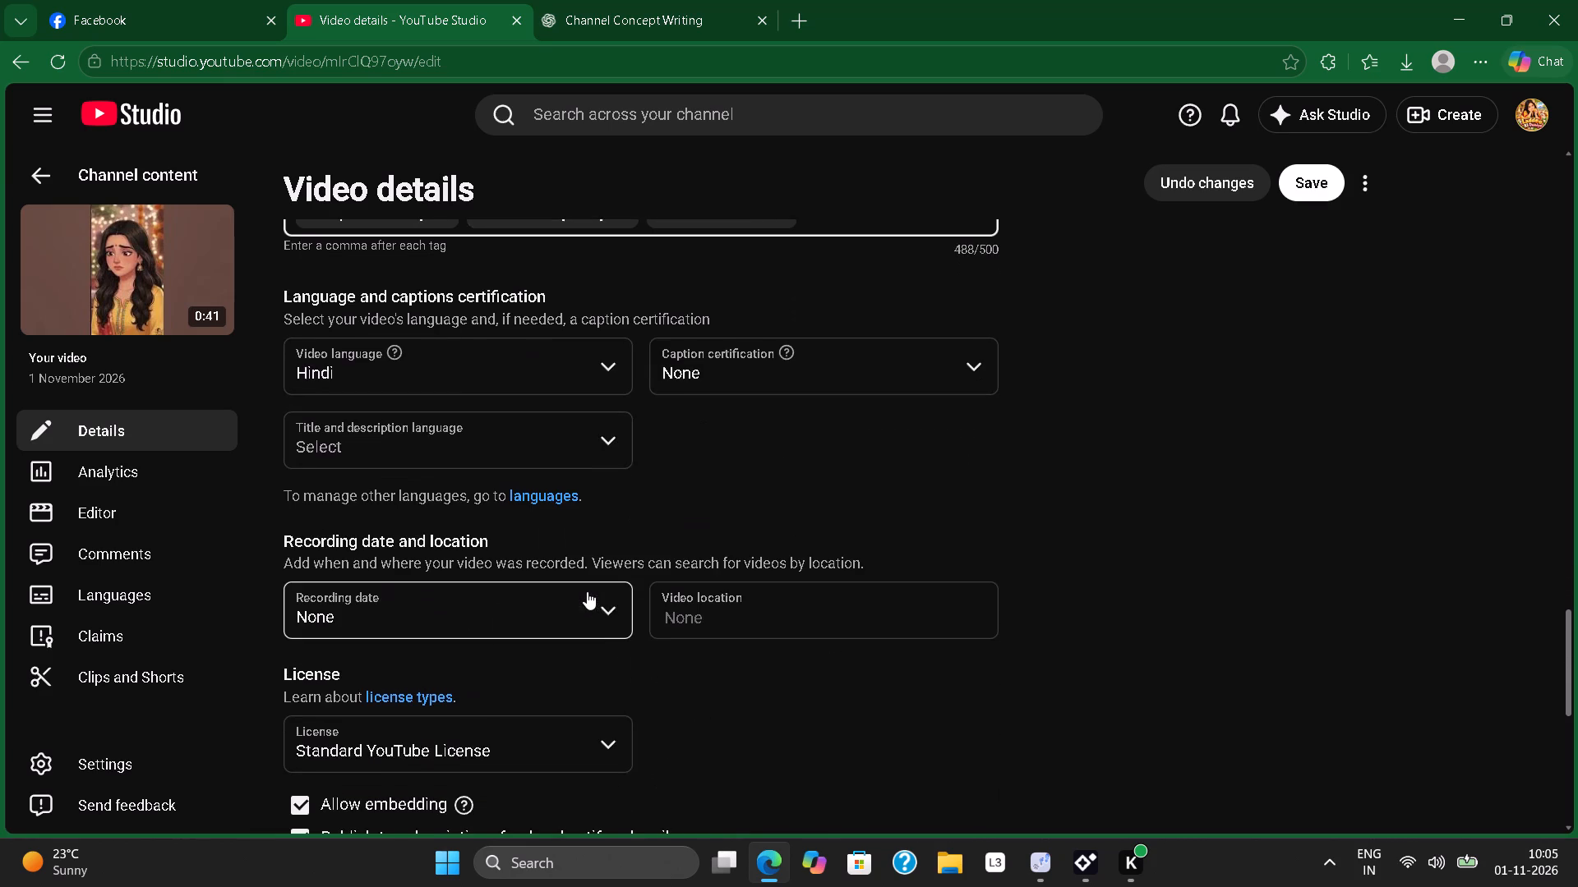
pyautogui.scroll(1, 587, 591)
pyautogui.doubleClick(838, 347)
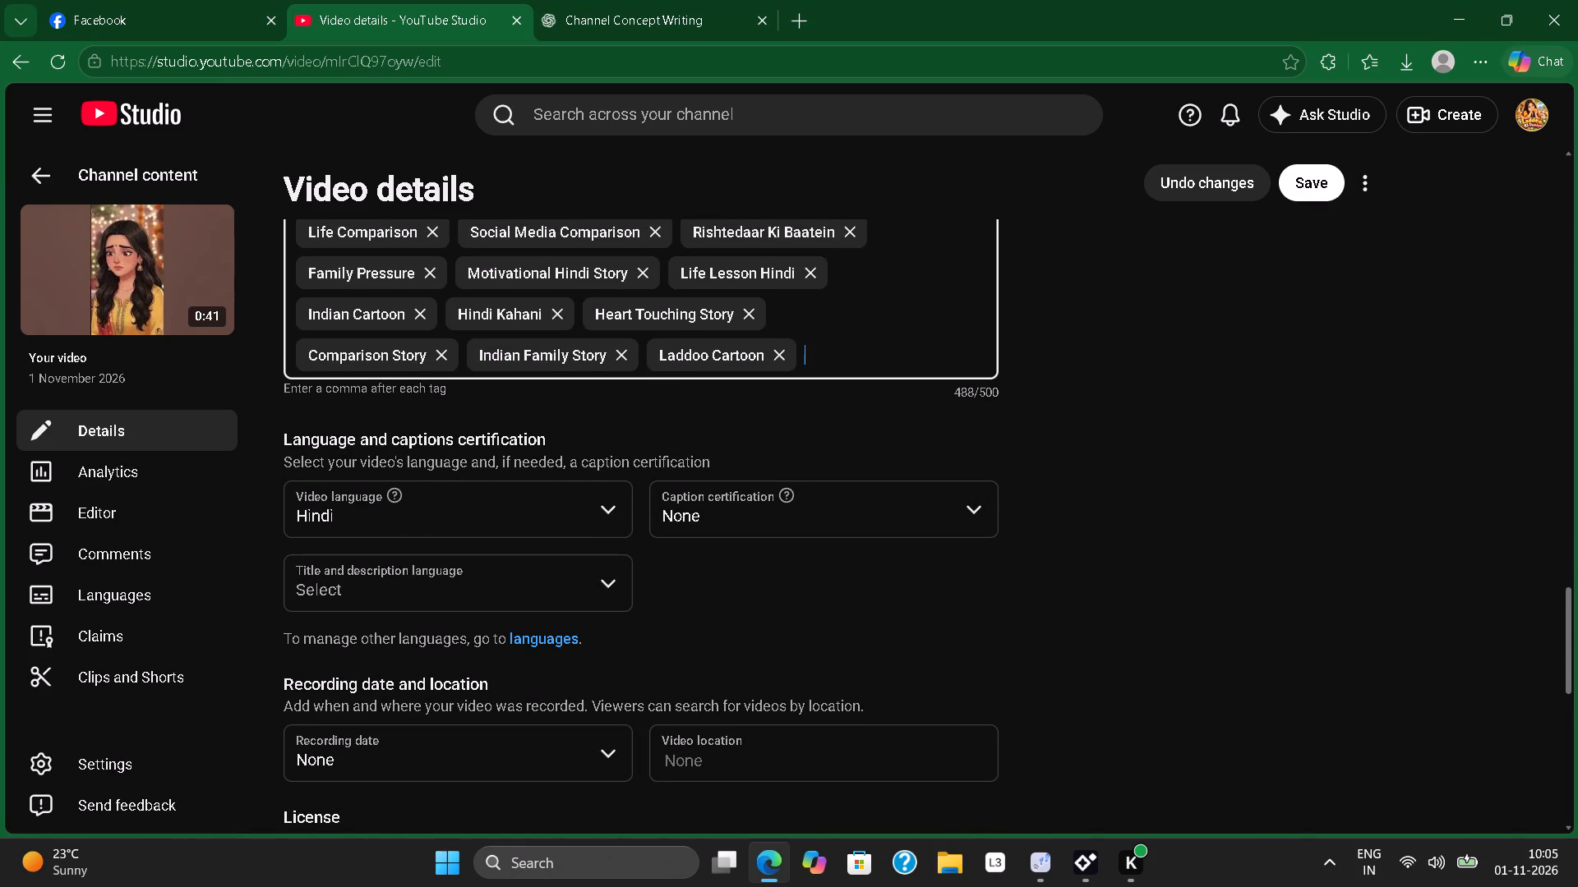
pyautogui.write('movie')
pyautogui.press('Return')
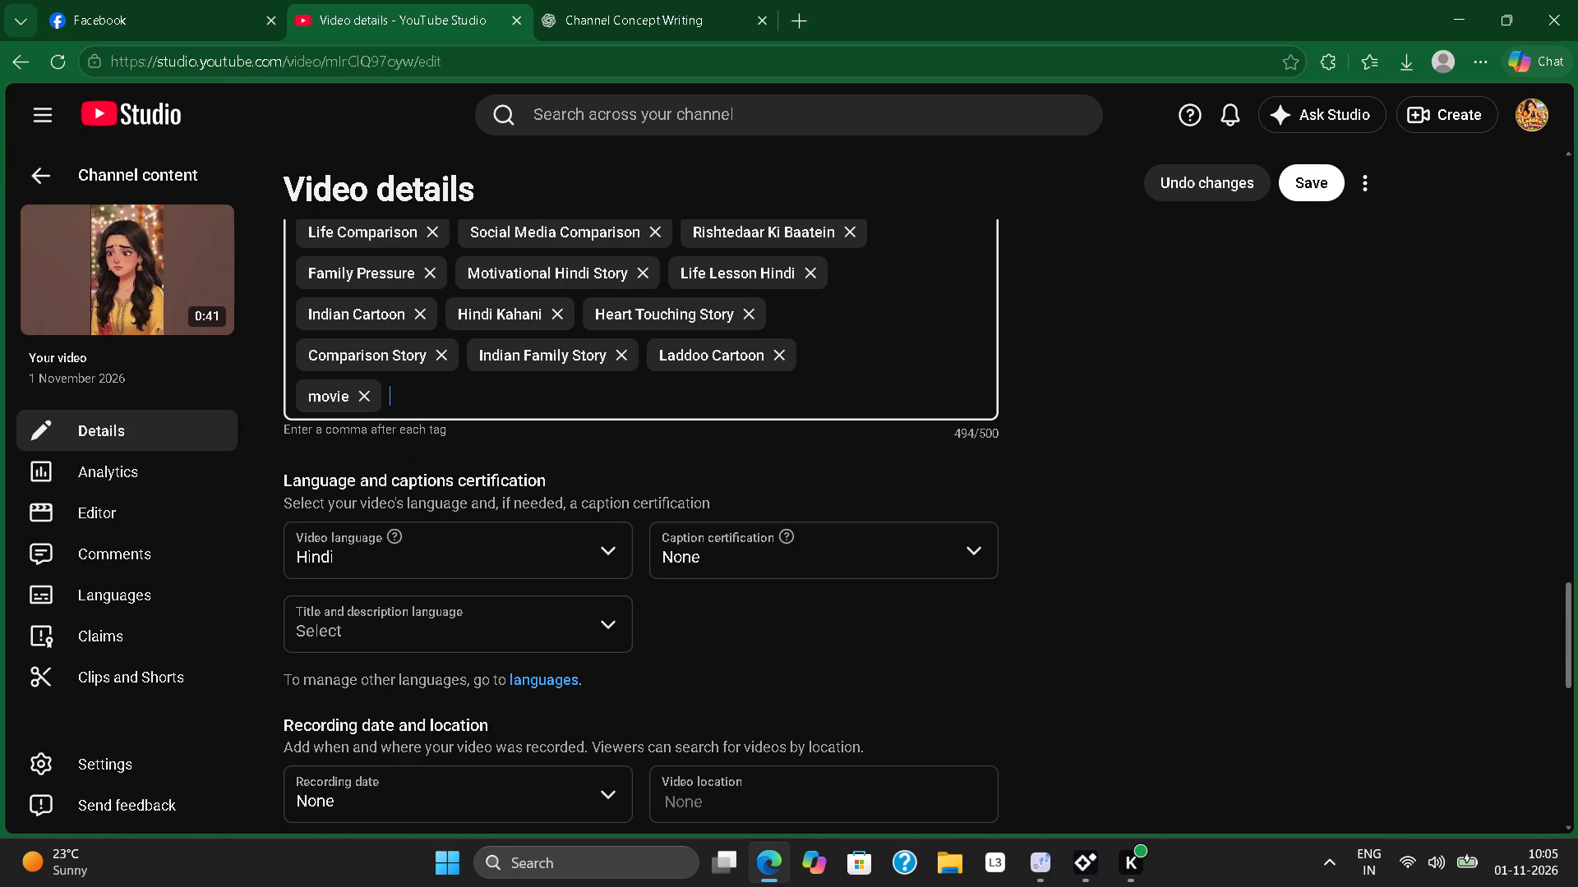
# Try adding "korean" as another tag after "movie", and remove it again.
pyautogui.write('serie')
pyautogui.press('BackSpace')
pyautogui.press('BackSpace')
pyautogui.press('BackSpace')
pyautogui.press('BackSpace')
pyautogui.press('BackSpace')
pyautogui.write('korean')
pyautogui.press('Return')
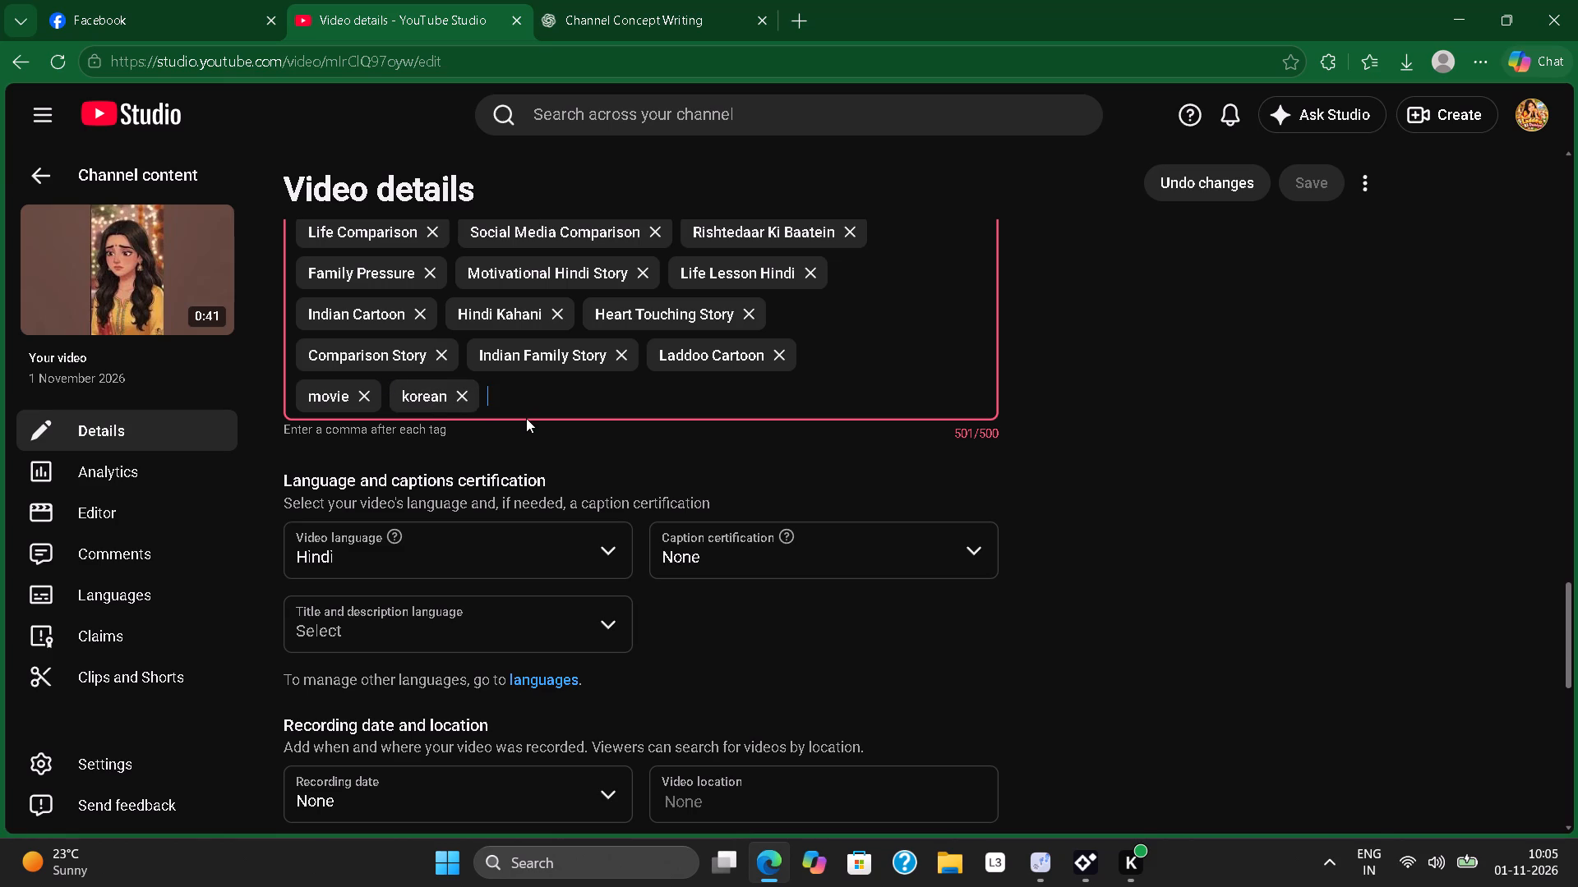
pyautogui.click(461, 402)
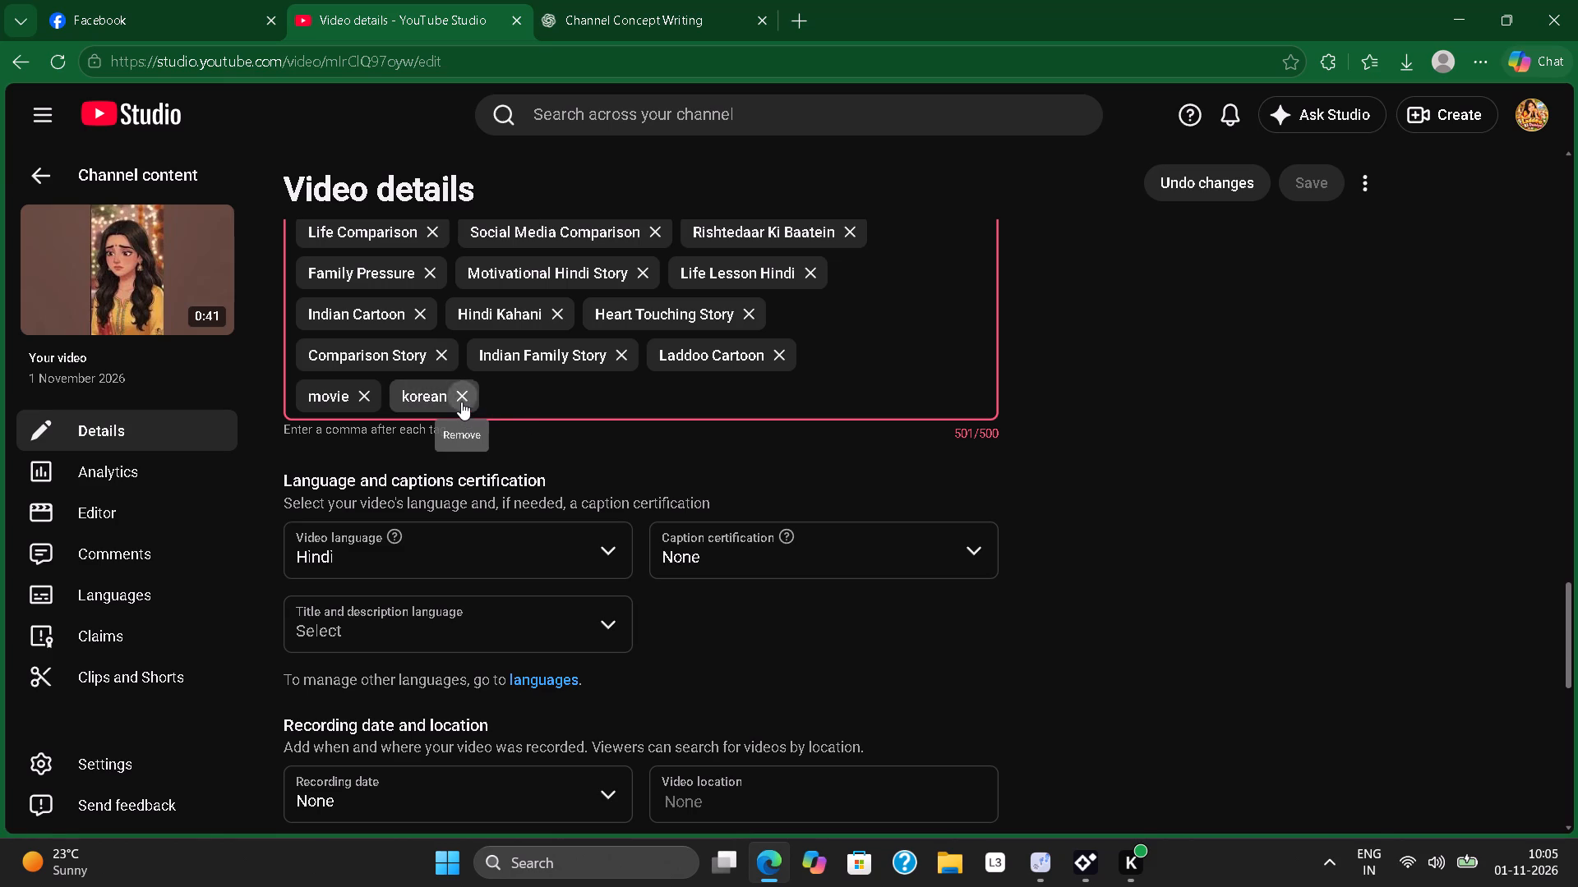
# Switch the Short's visibility to scheduled as public and choose Nov 1, 2026 as the publishing date.
pyautogui.scroll(-11, 542, 547)
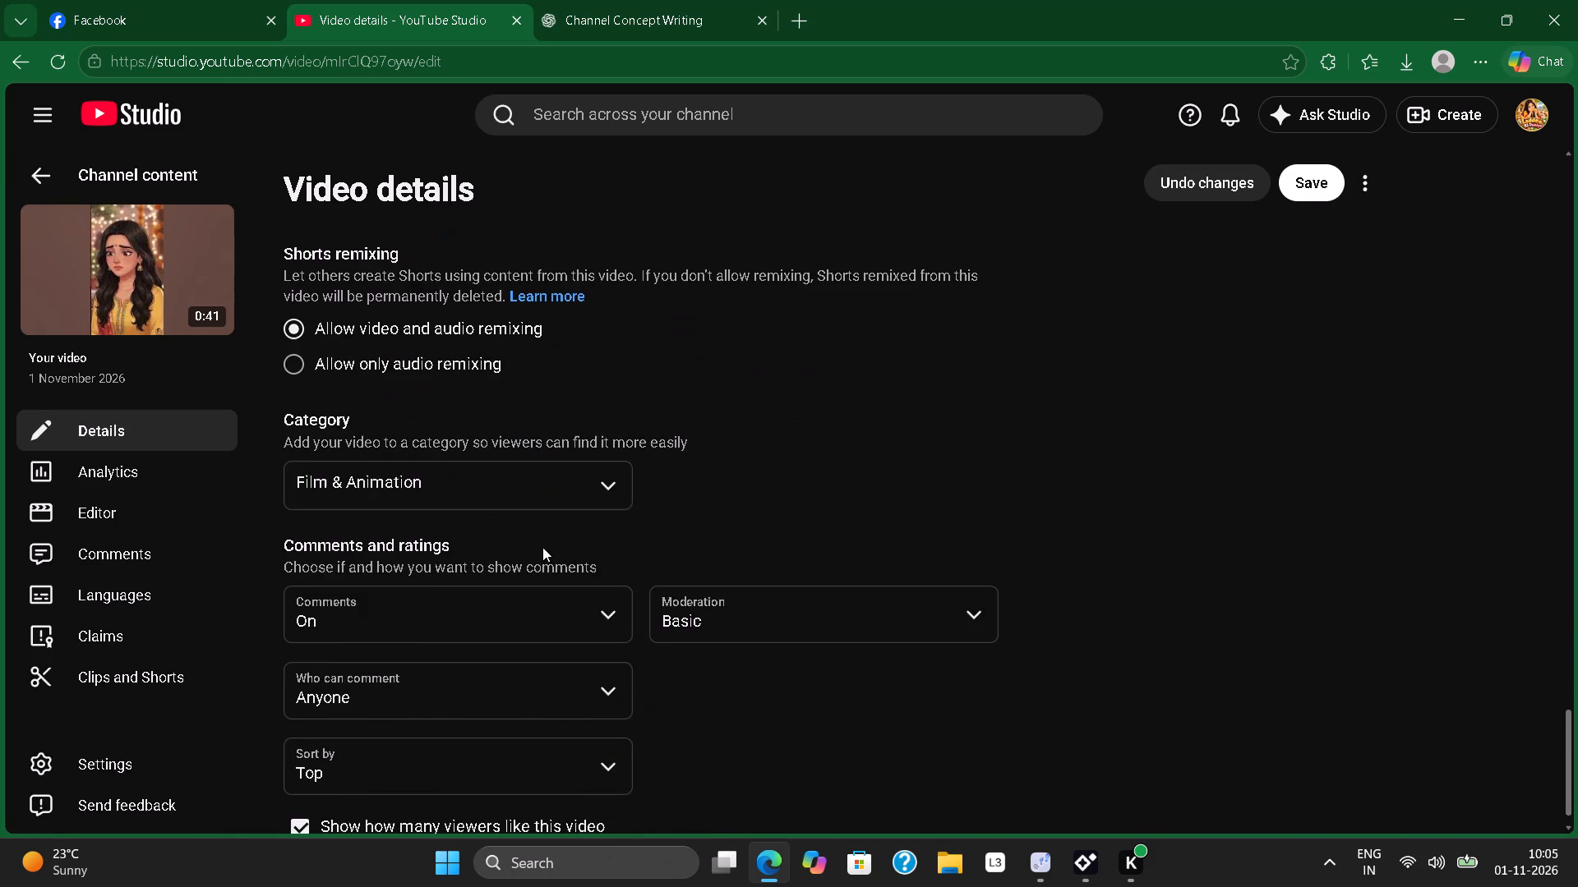
pyautogui.scroll(15, 542, 547)
pyautogui.scroll(-1, 542, 547)
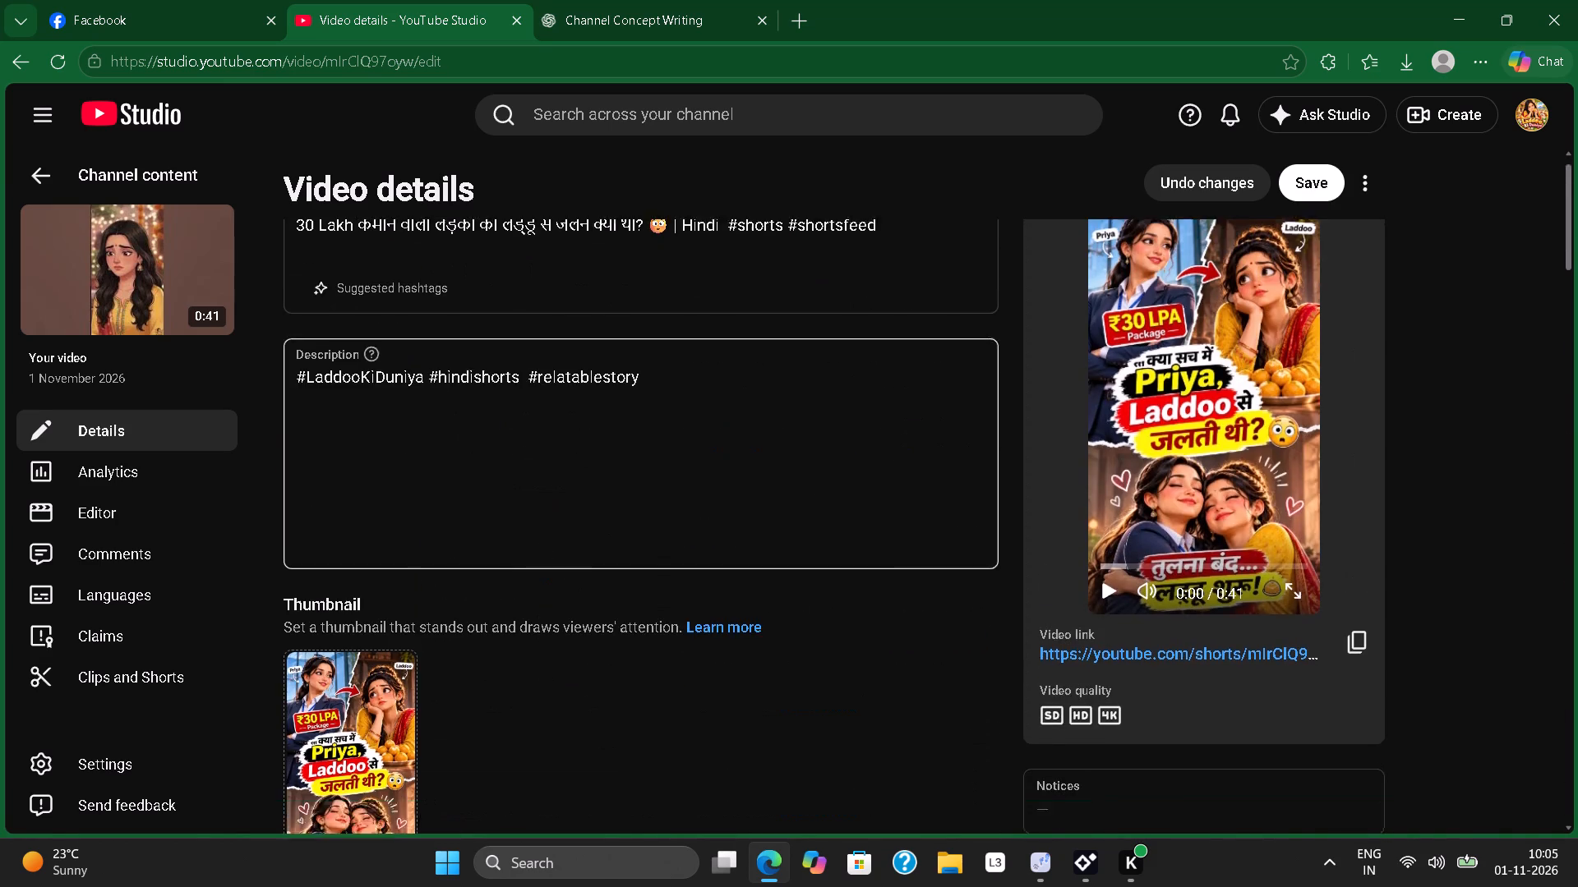
pyautogui.scroll(-3, 542, 547)
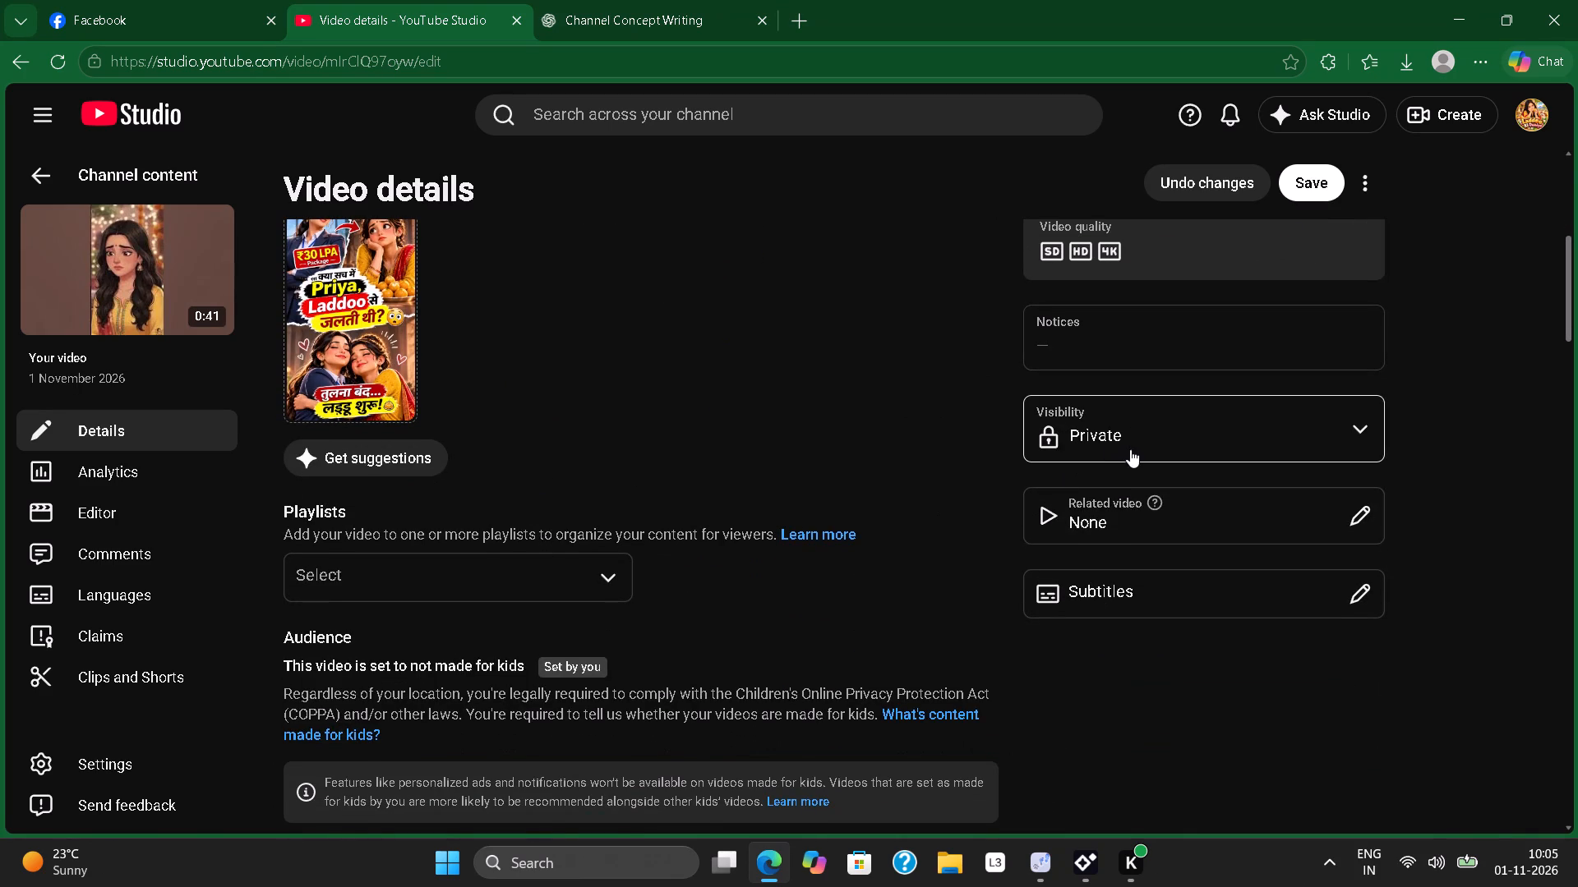
pyautogui.click(1130, 449)
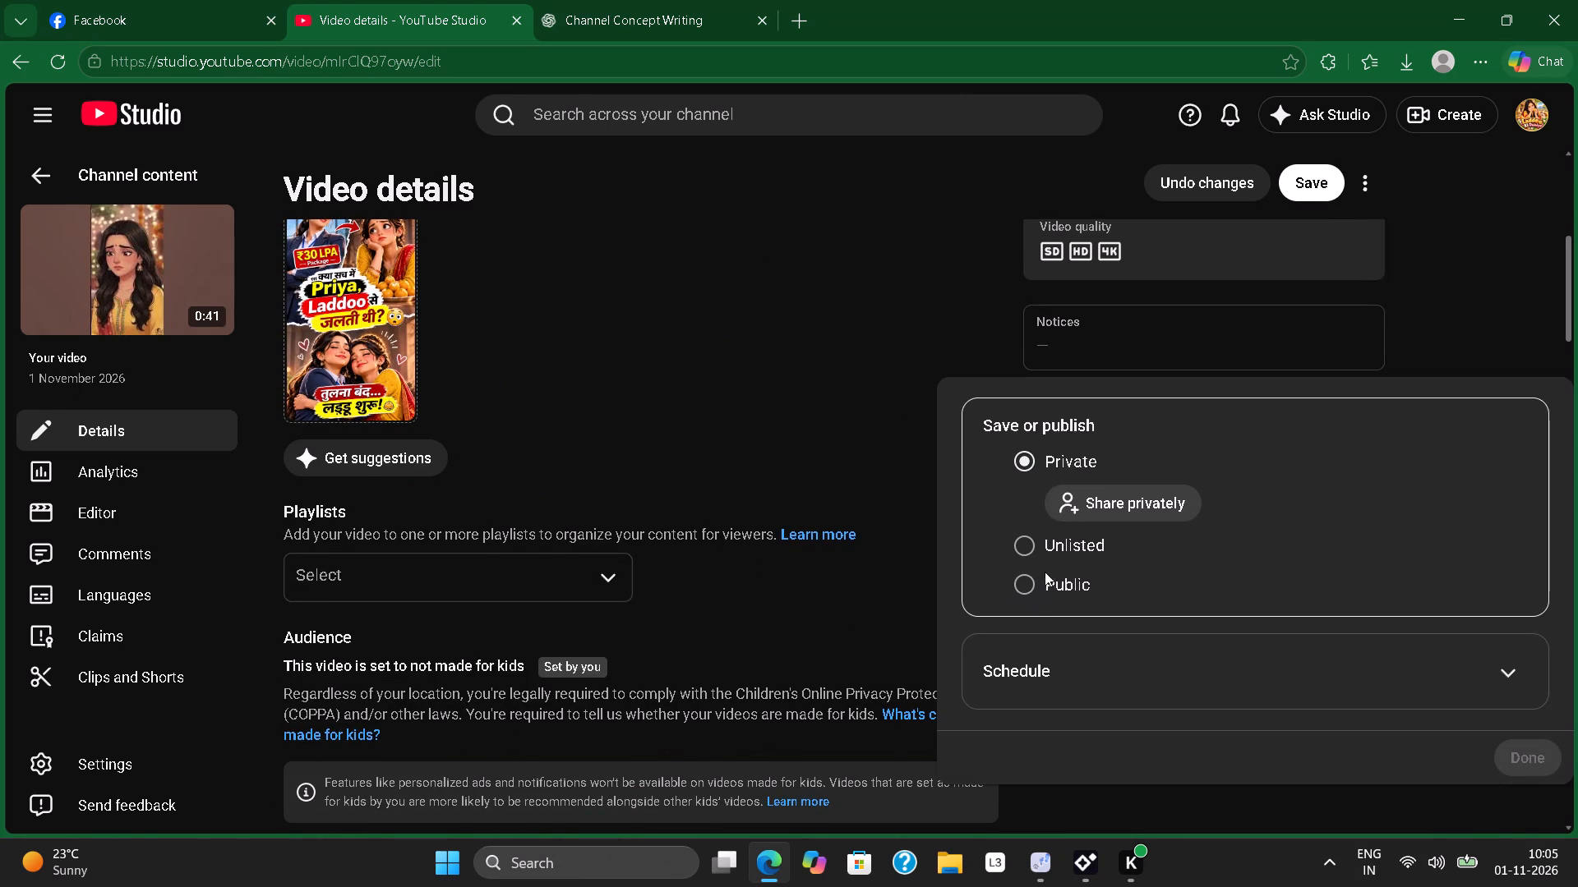
pyautogui.click(1041, 690)
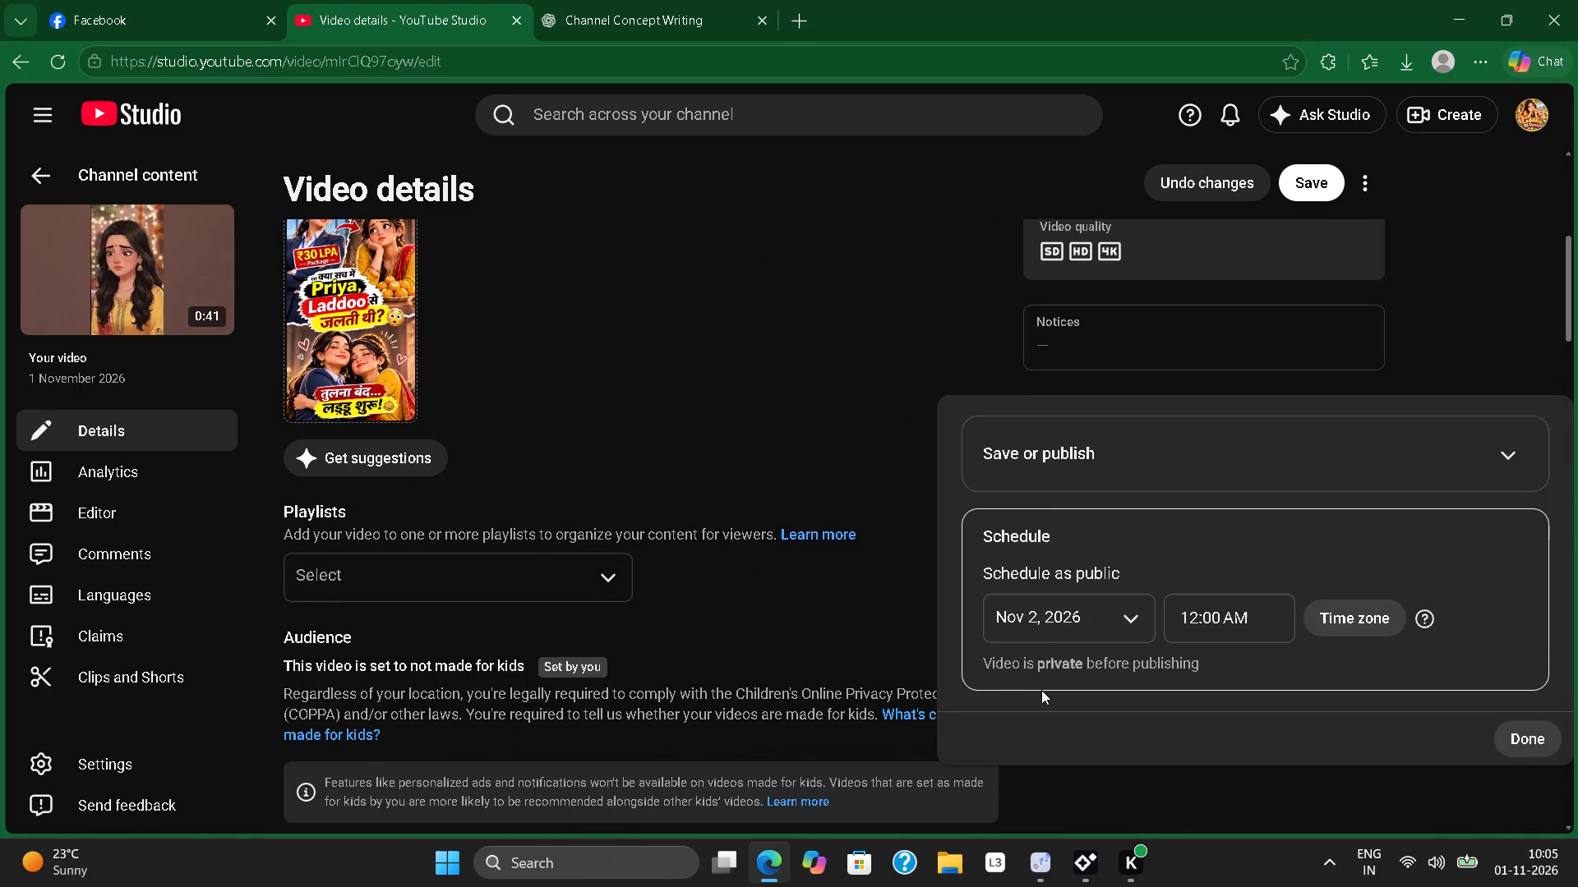
pyautogui.click(1136, 603)
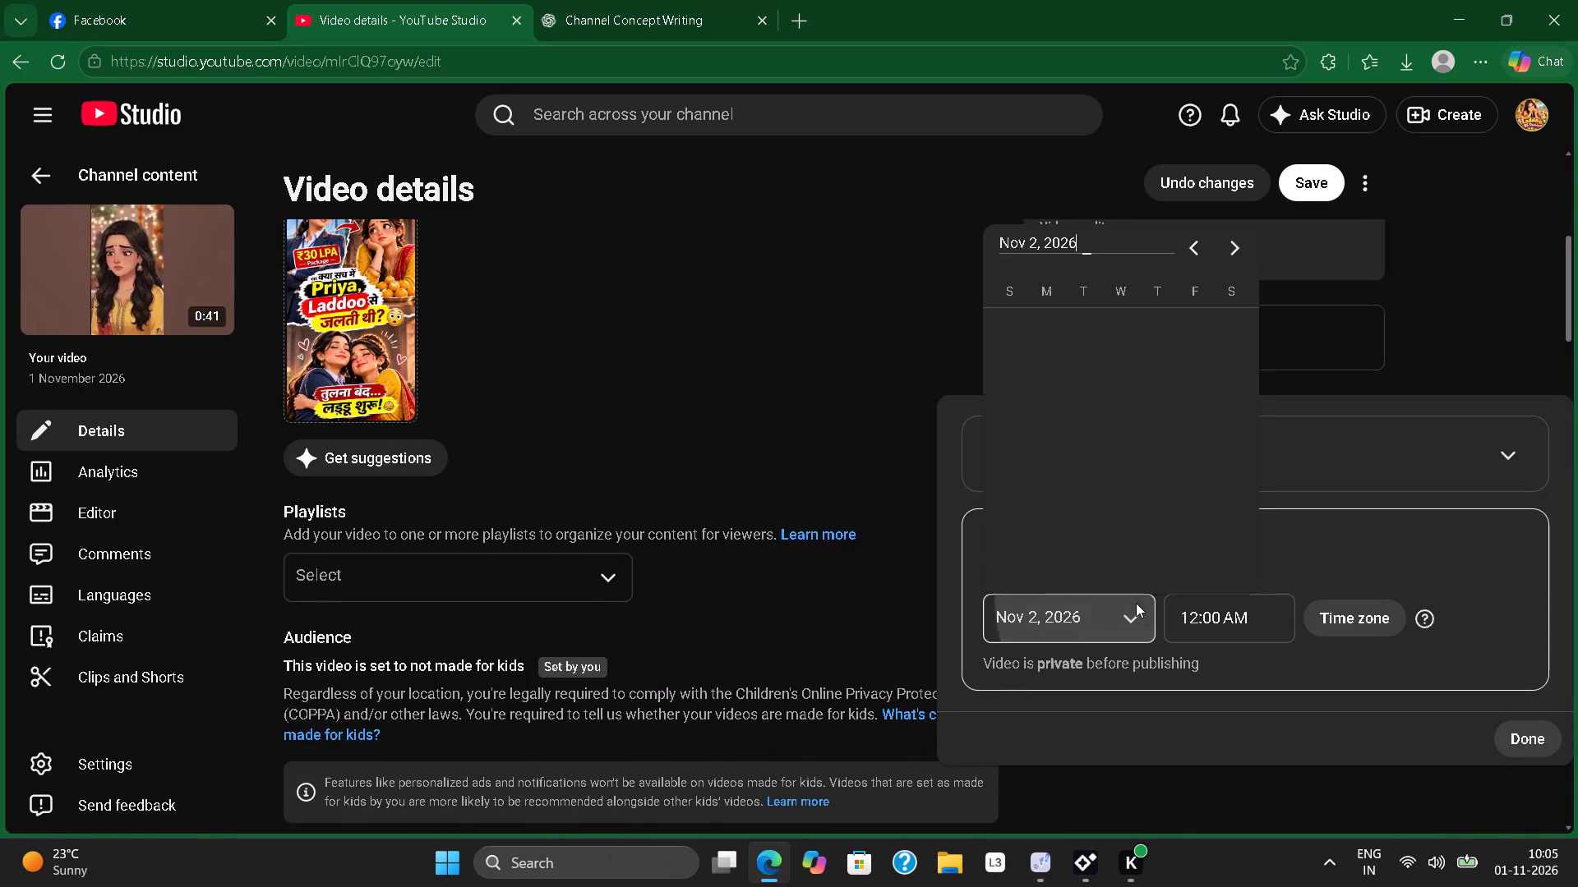
pyautogui.click(1012, 361)
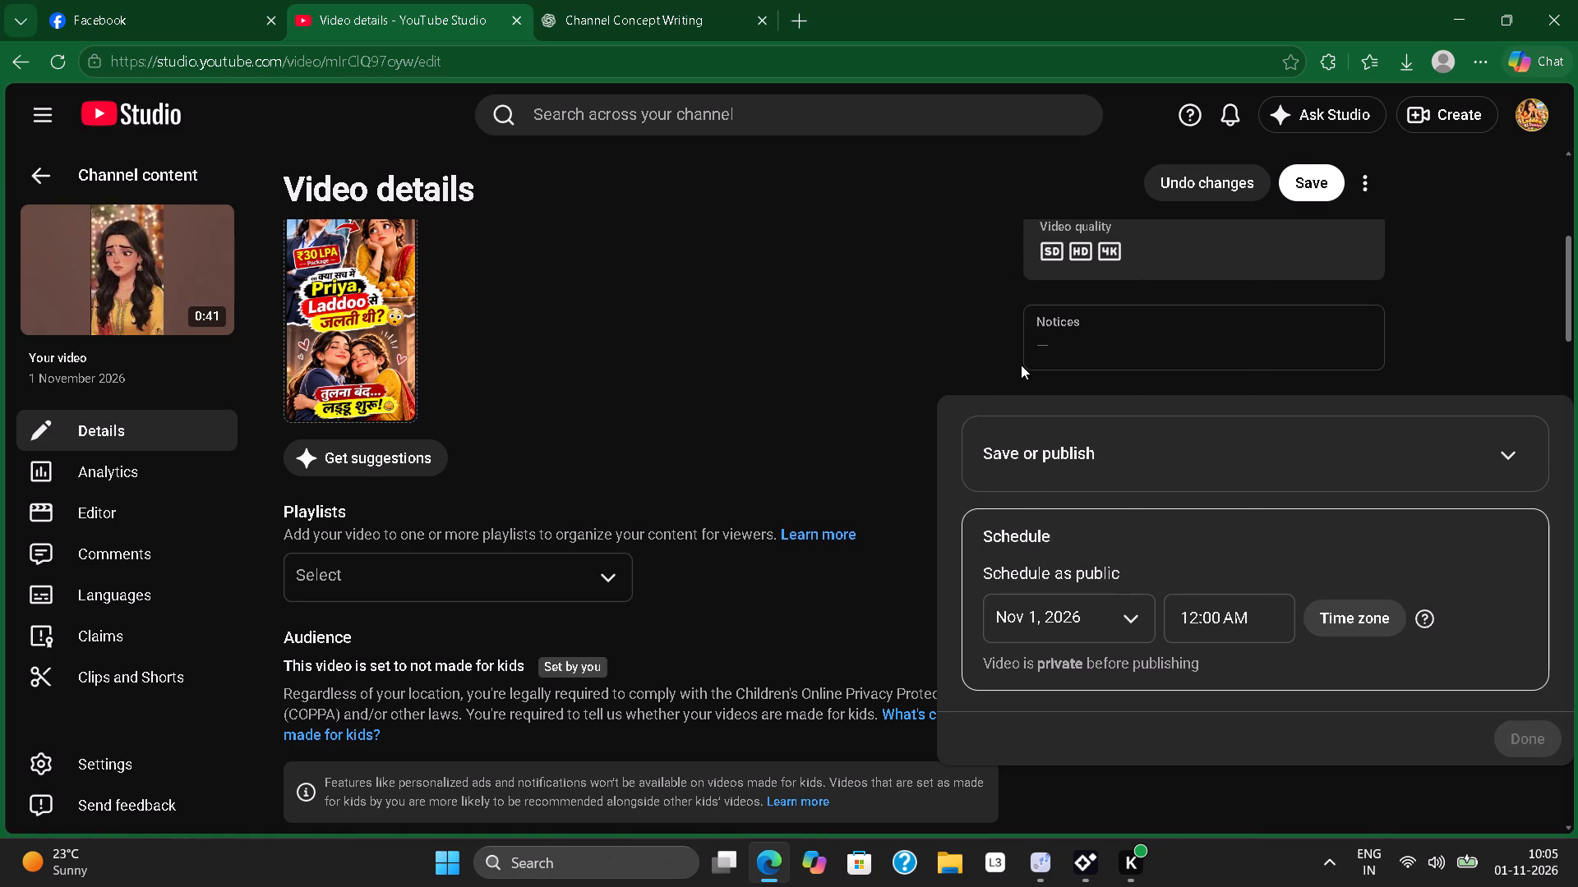
# Set the Short's scheduled publishing time to 2:00 PM and apply the schedule.
pyautogui.click(1236, 623)
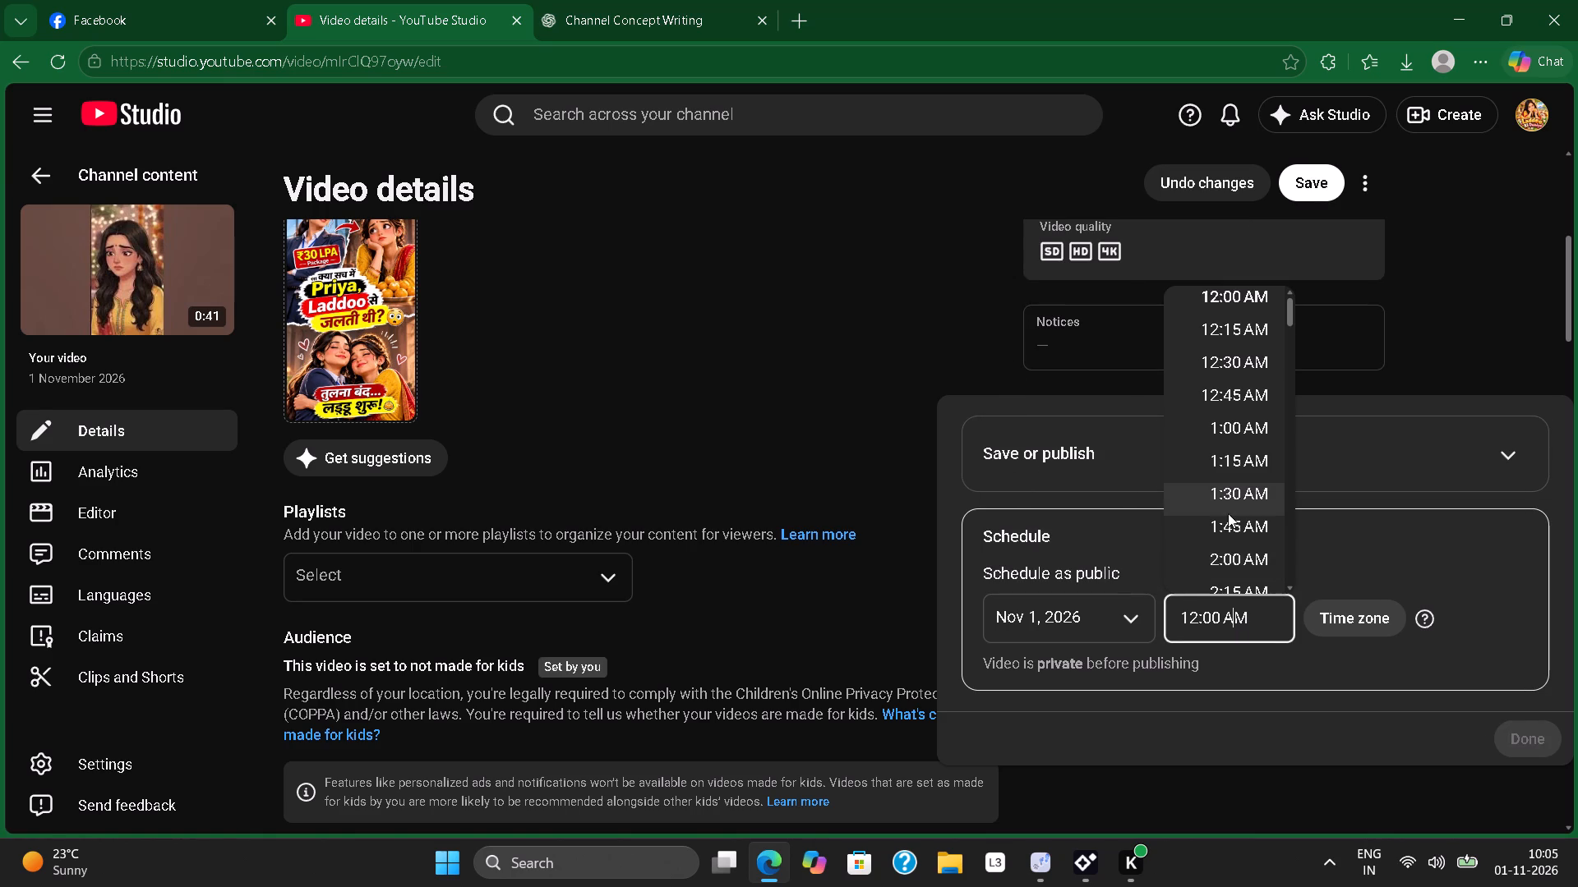
pyautogui.scroll(-10, 1228, 513)
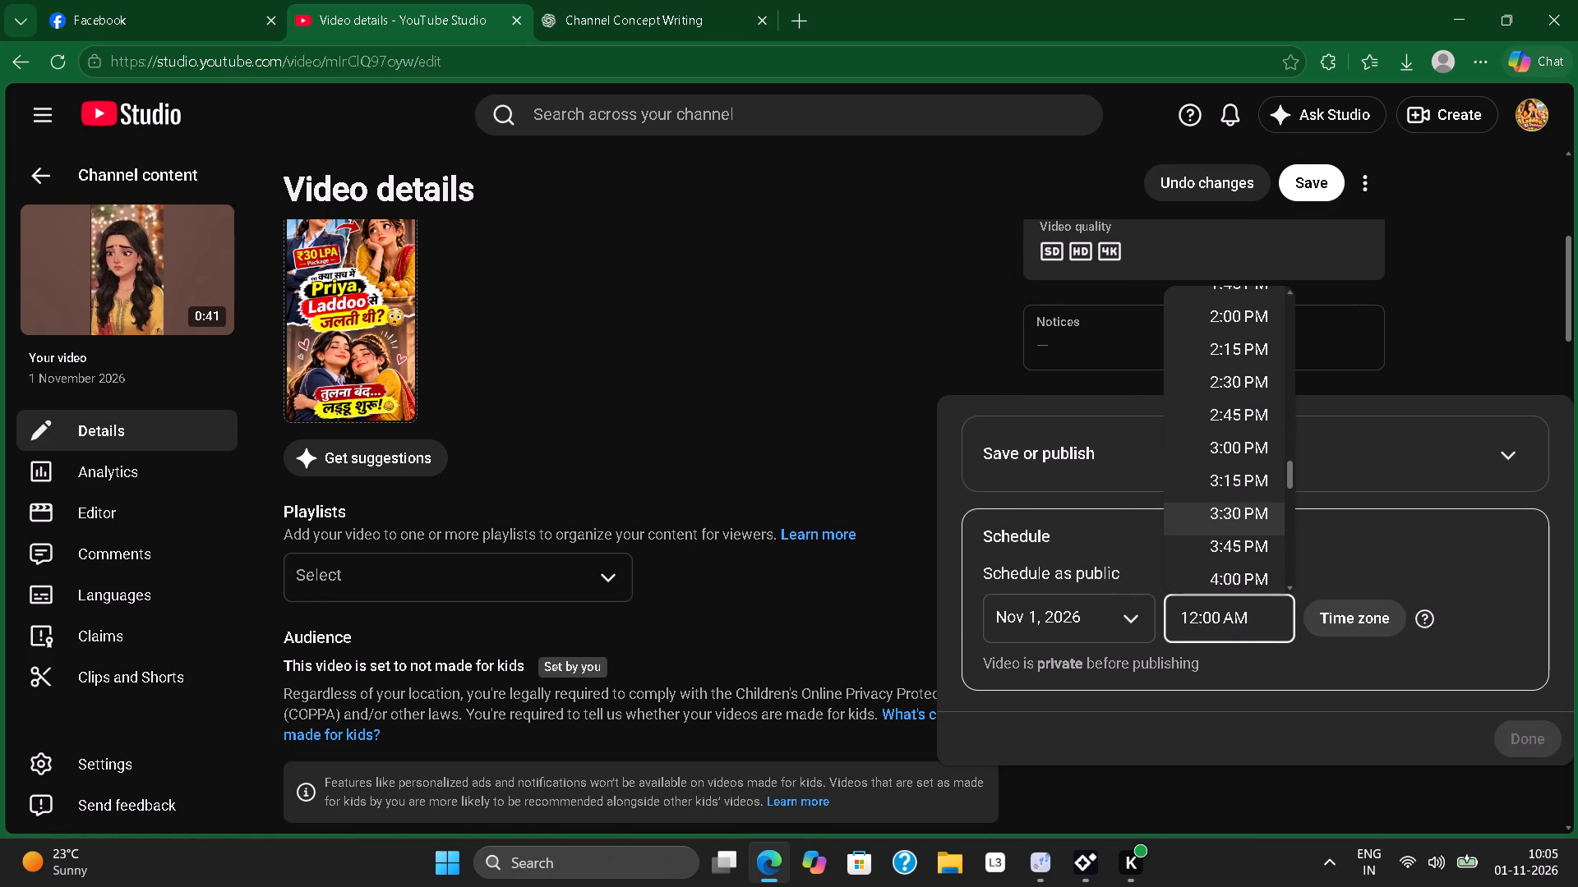
pyautogui.scroll(1, 1228, 513)
pyautogui.click(1228, 513)
pyautogui.scroll(1, 1228, 513)
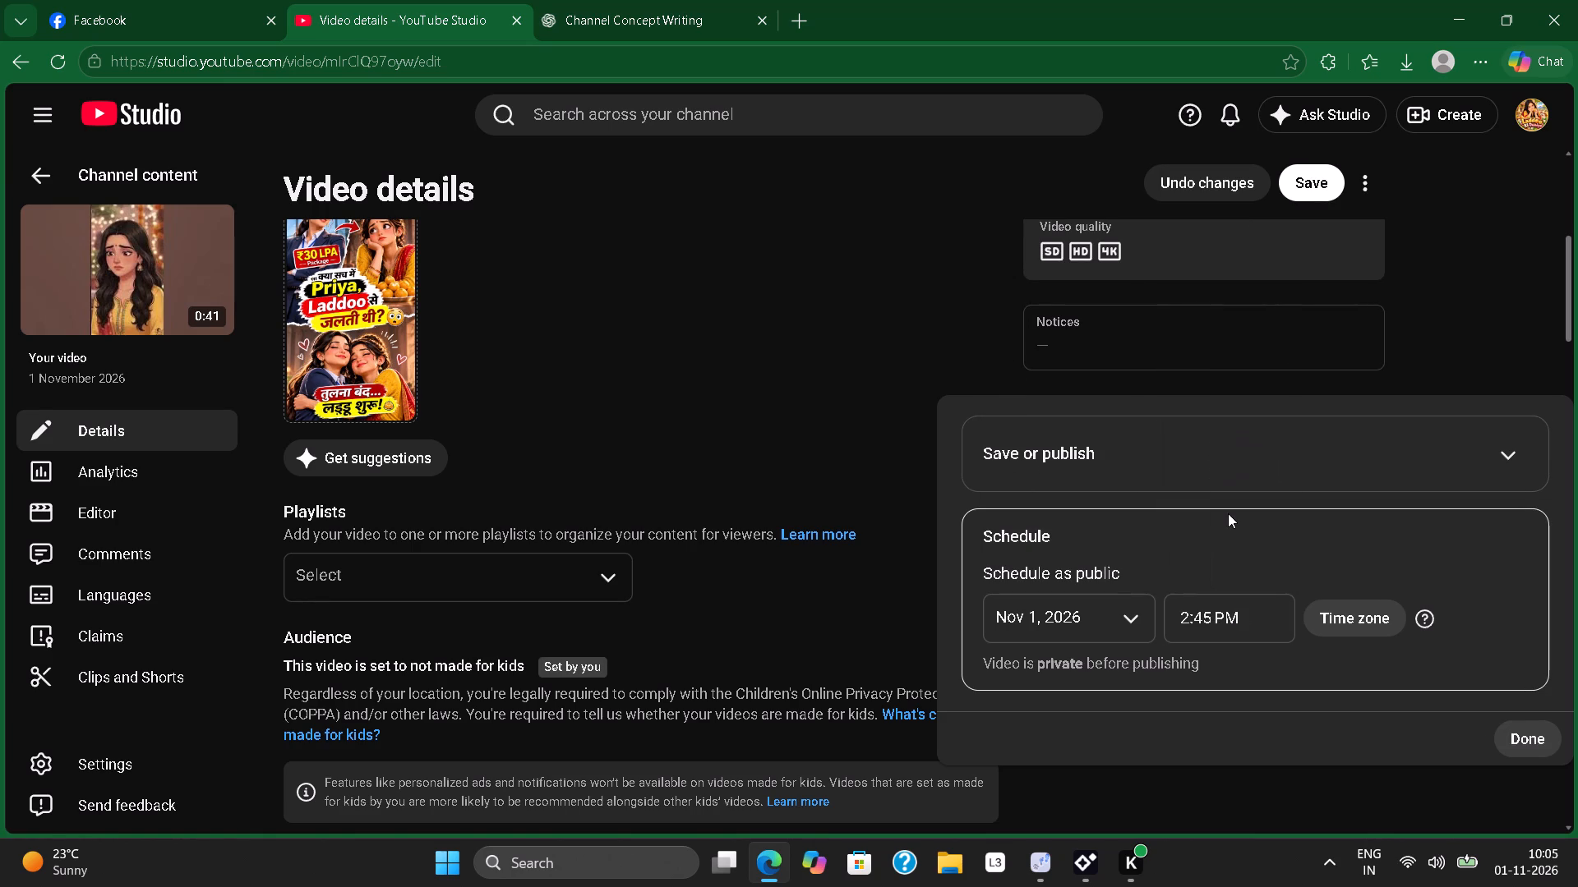
pyautogui.click(1225, 623)
pyautogui.scroll(1, 1236, 471)
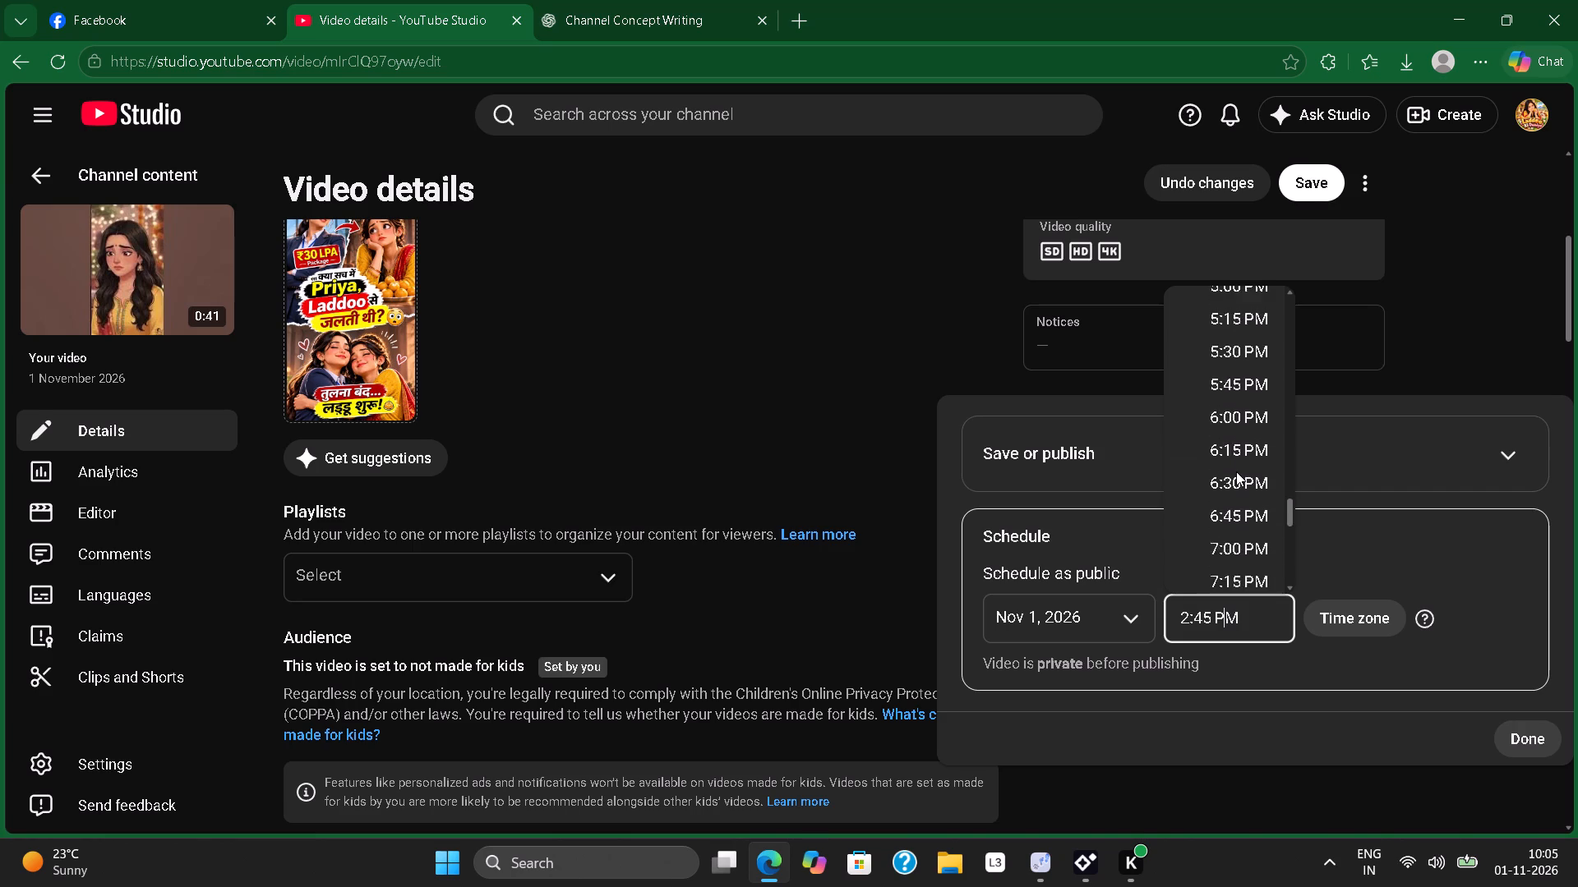
pyautogui.scroll(4, 1236, 471)
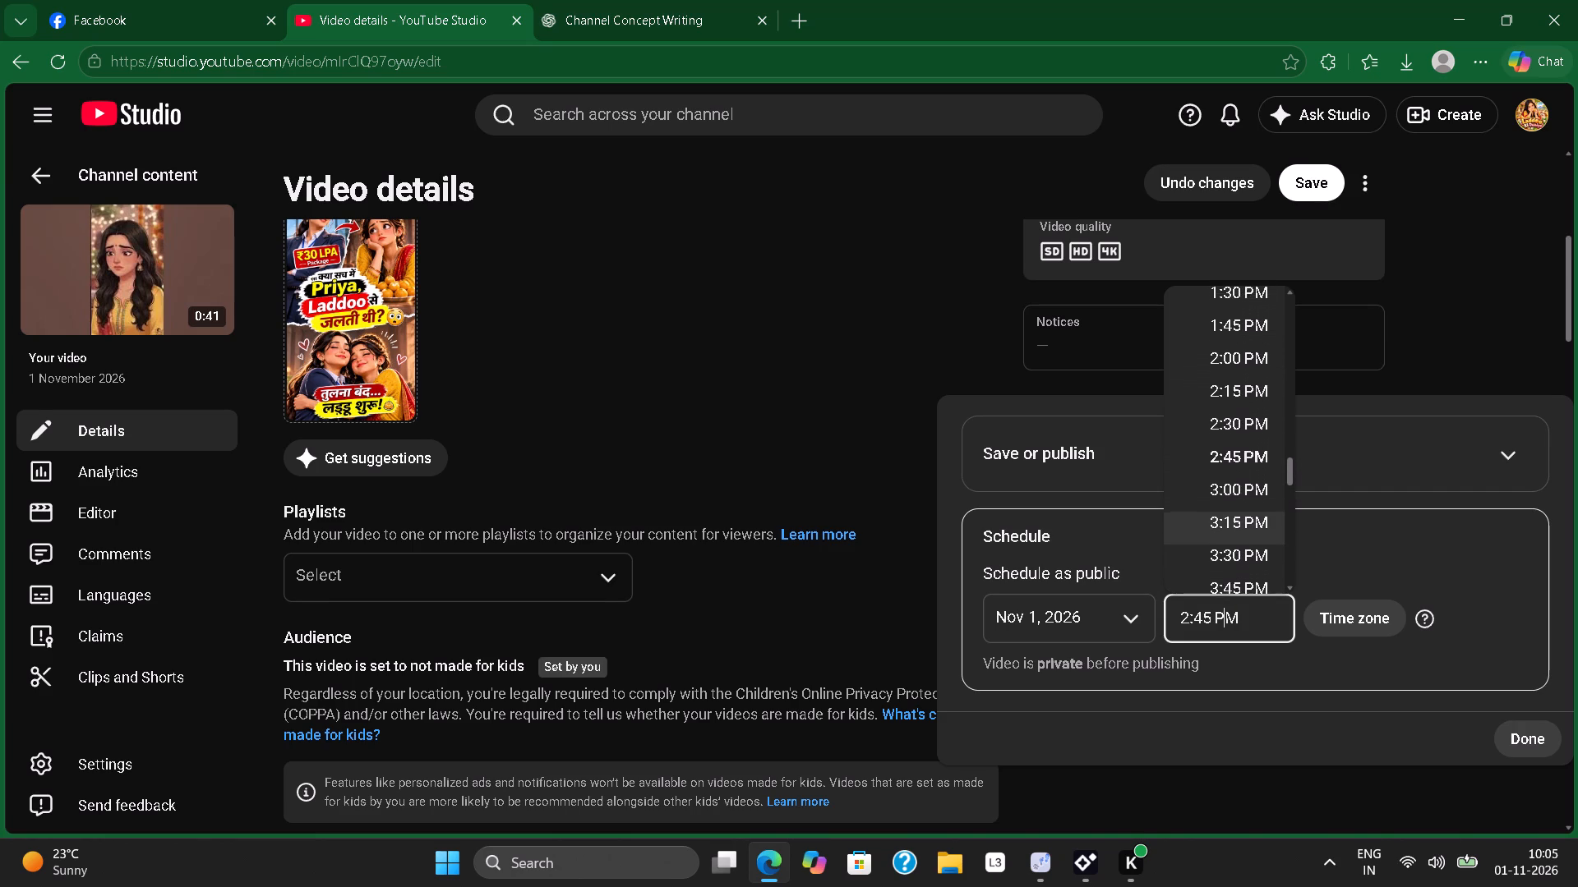
pyautogui.scroll(1, 1236, 471)
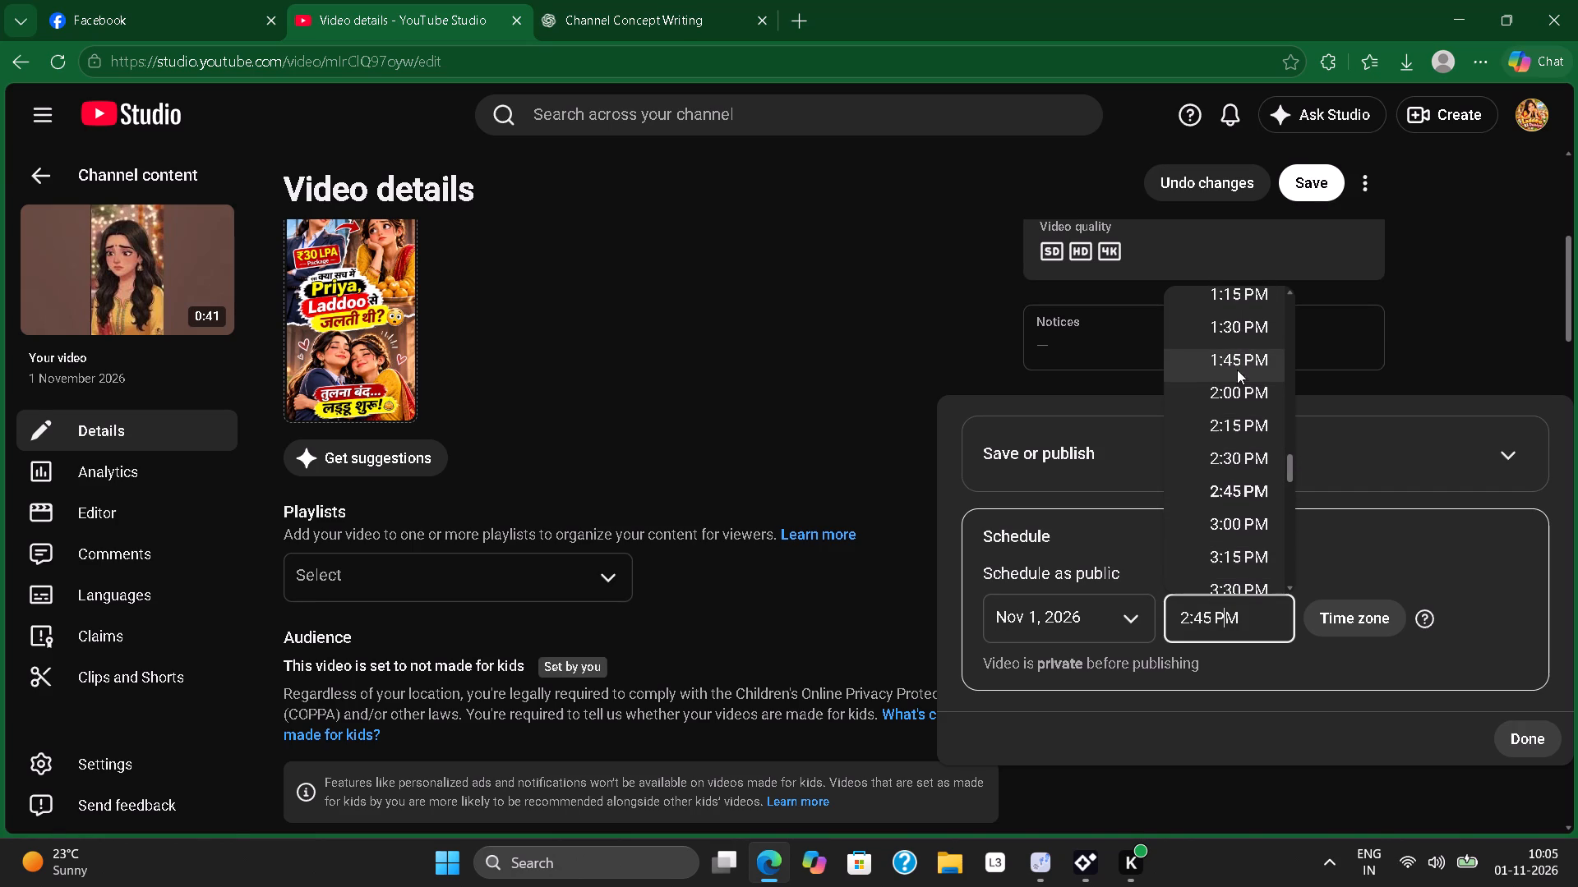
pyautogui.click(1243, 399)
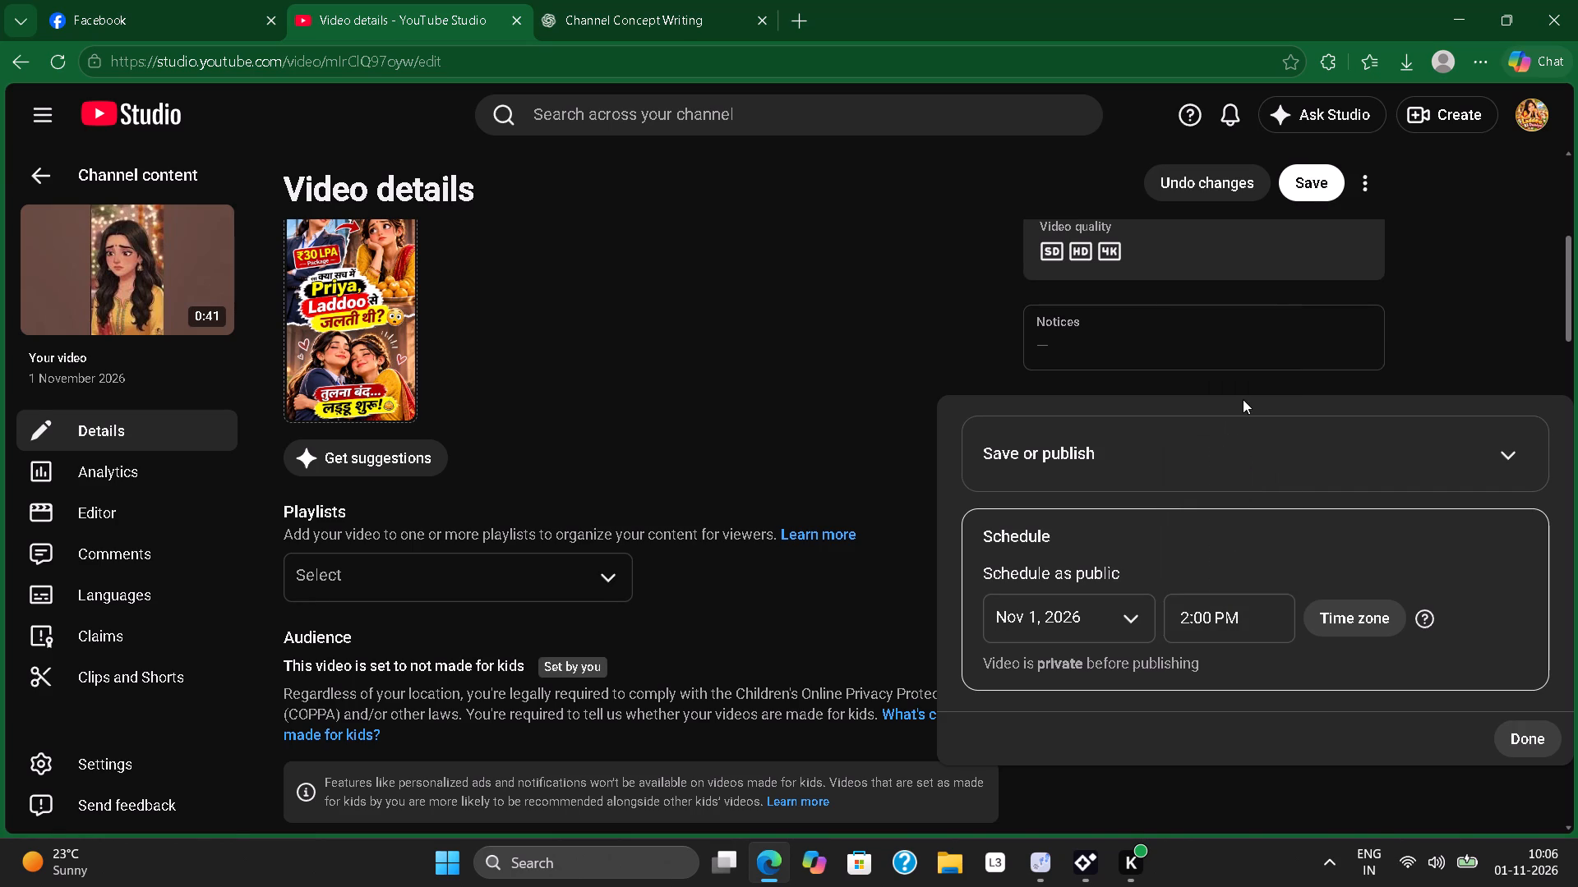
pyautogui.click(1523, 749)
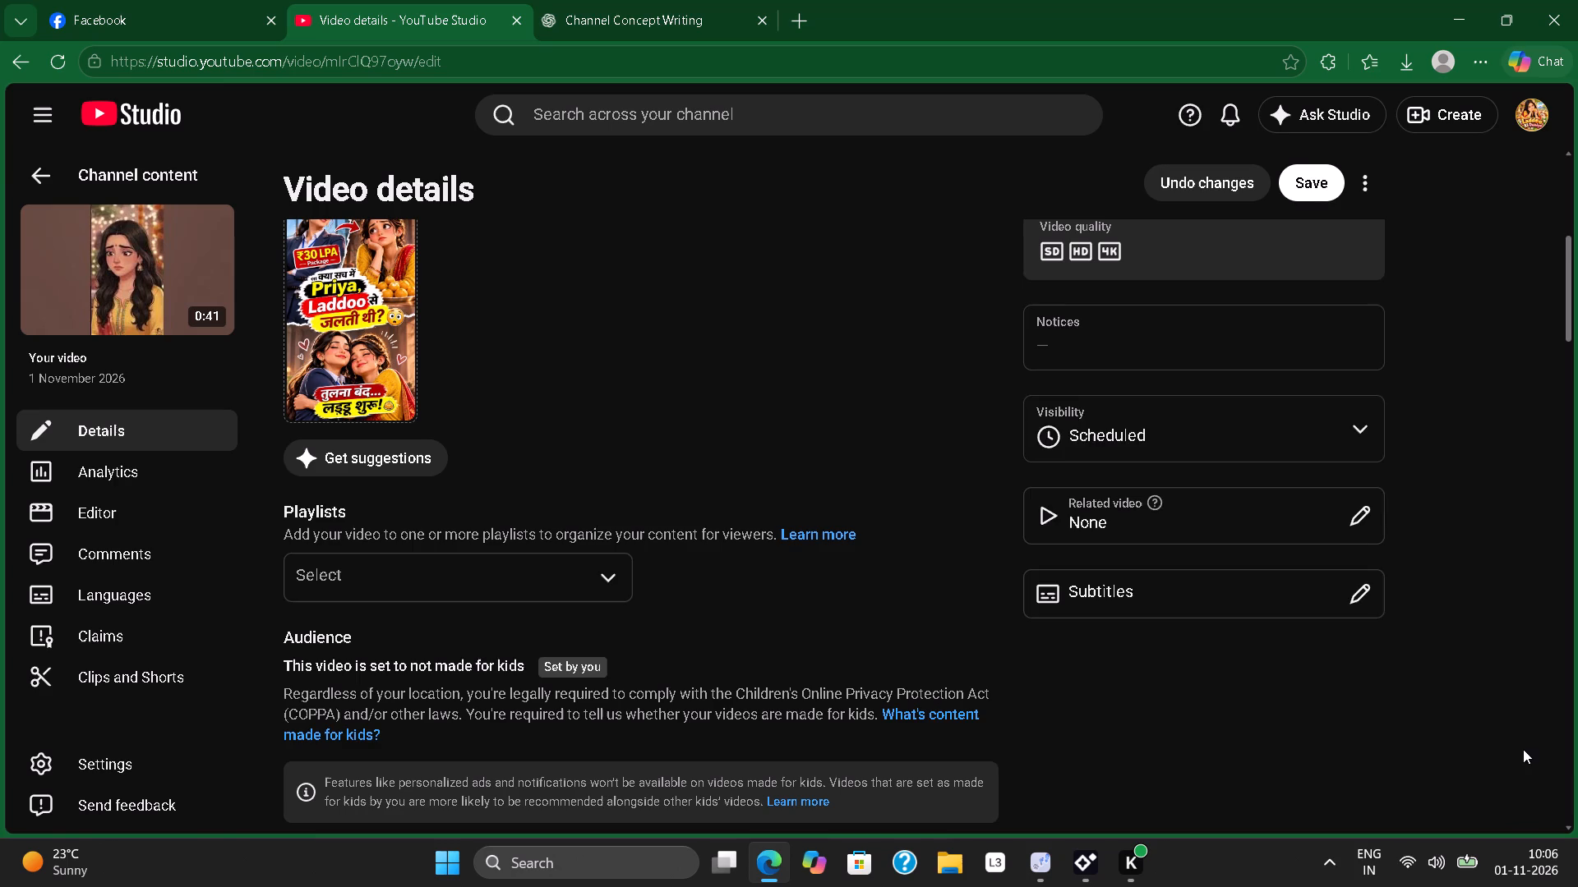
# Review the Short's remaining details and save all of its changes.
pyautogui.scroll(-14, 1322, 738)
pyautogui.scroll(3, 1322, 738)
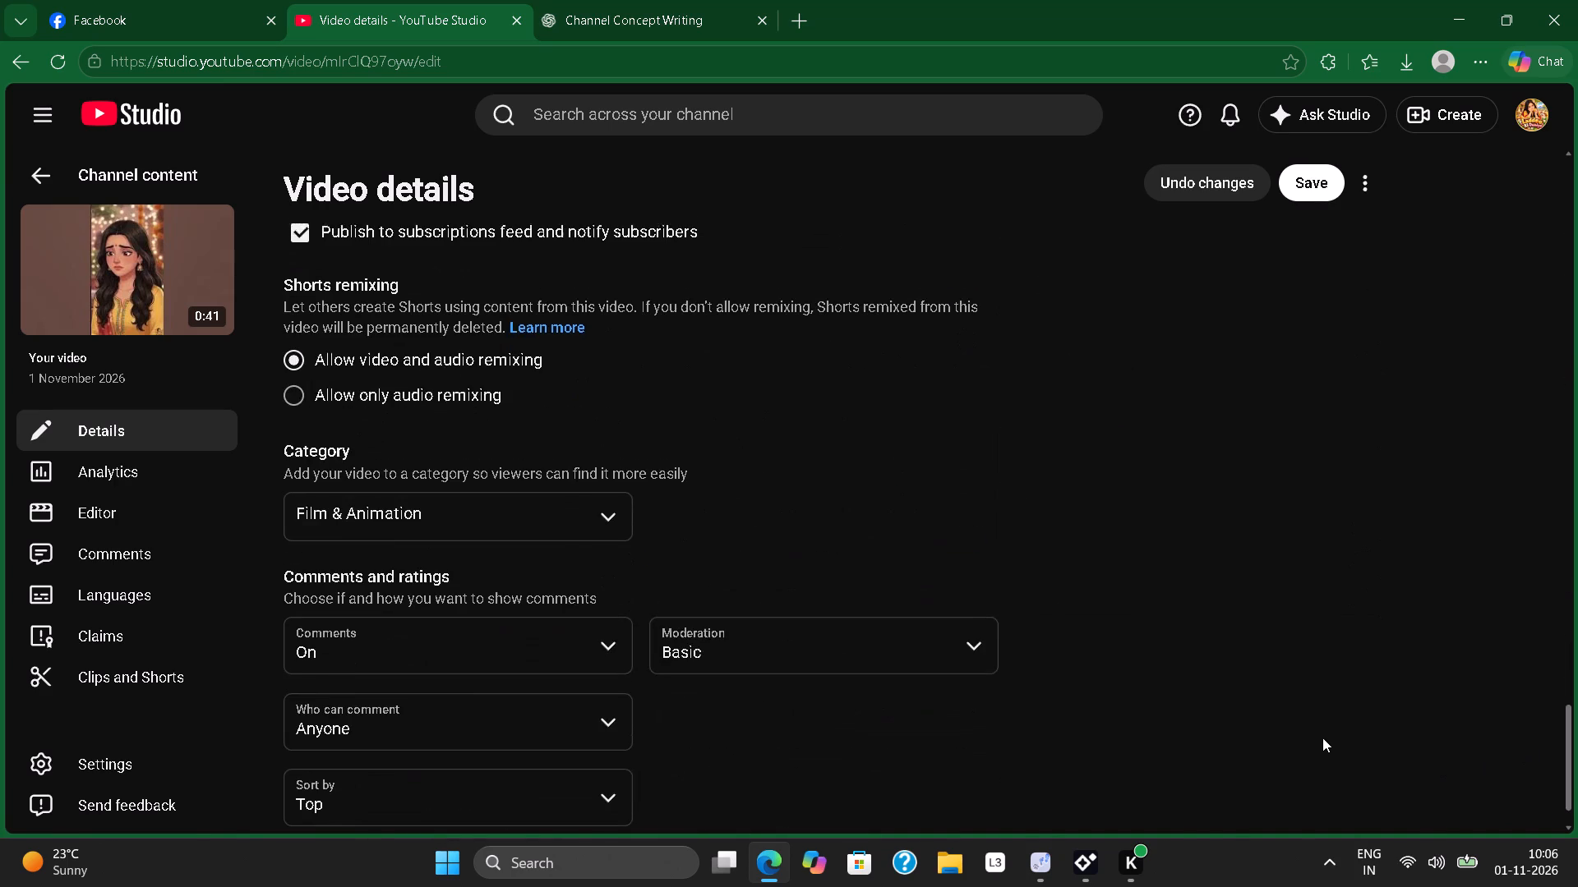
pyautogui.scroll(14, 1322, 738)
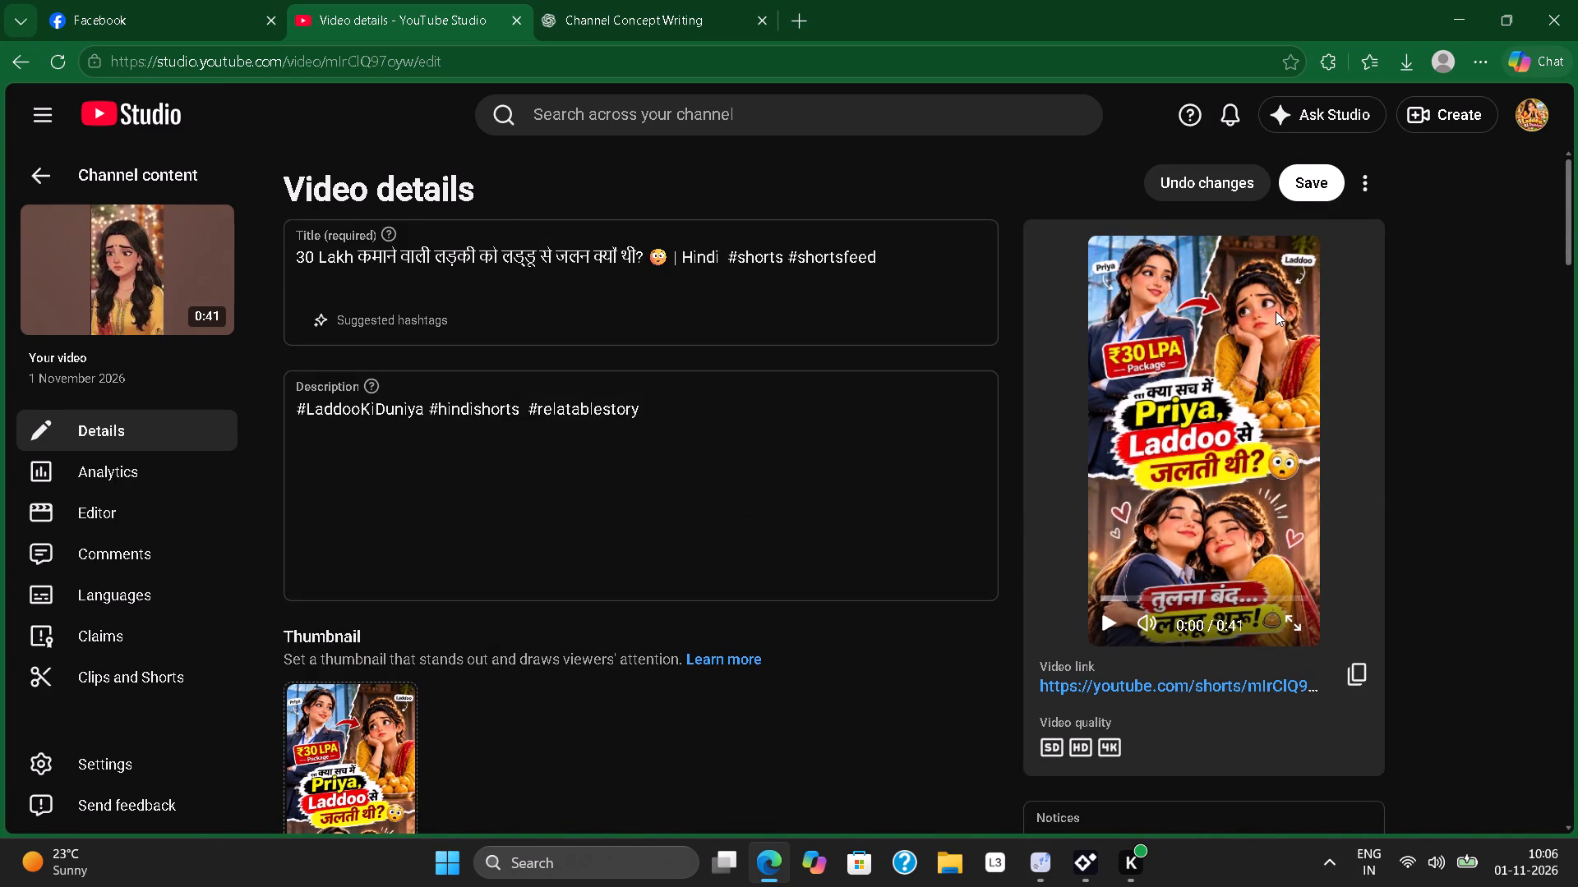
pyautogui.click(1322, 177)
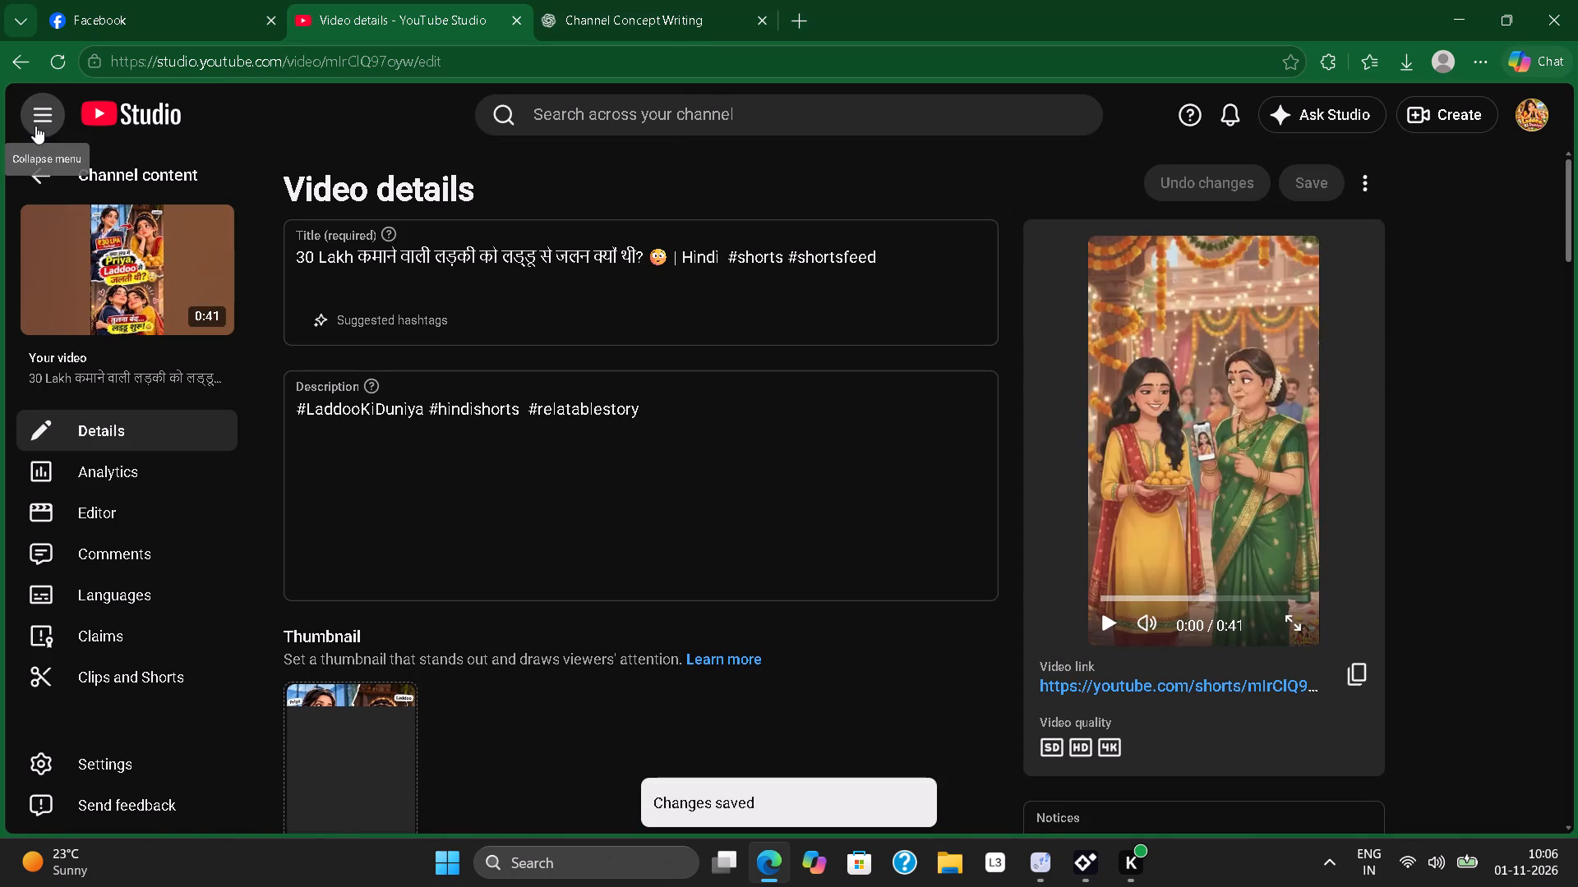
# Return to the channel's Shorts list and open the analytics of the "Happy Ending | Maa Ki Roti Part 3" Short.
pyautogui.click(49, 175)
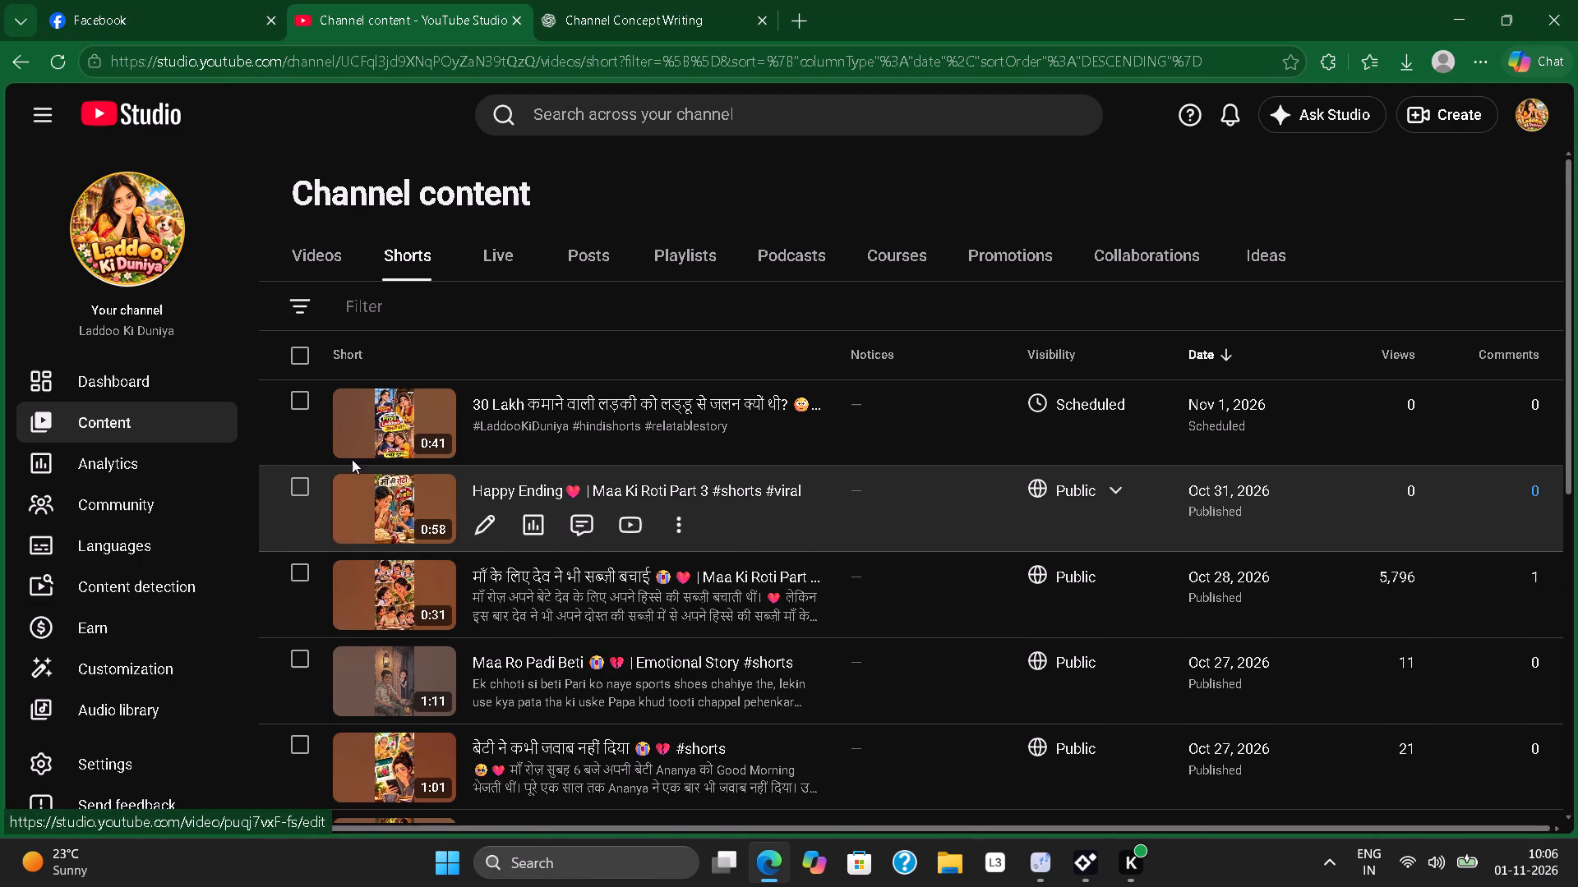
pyautogui.click(551, 533)
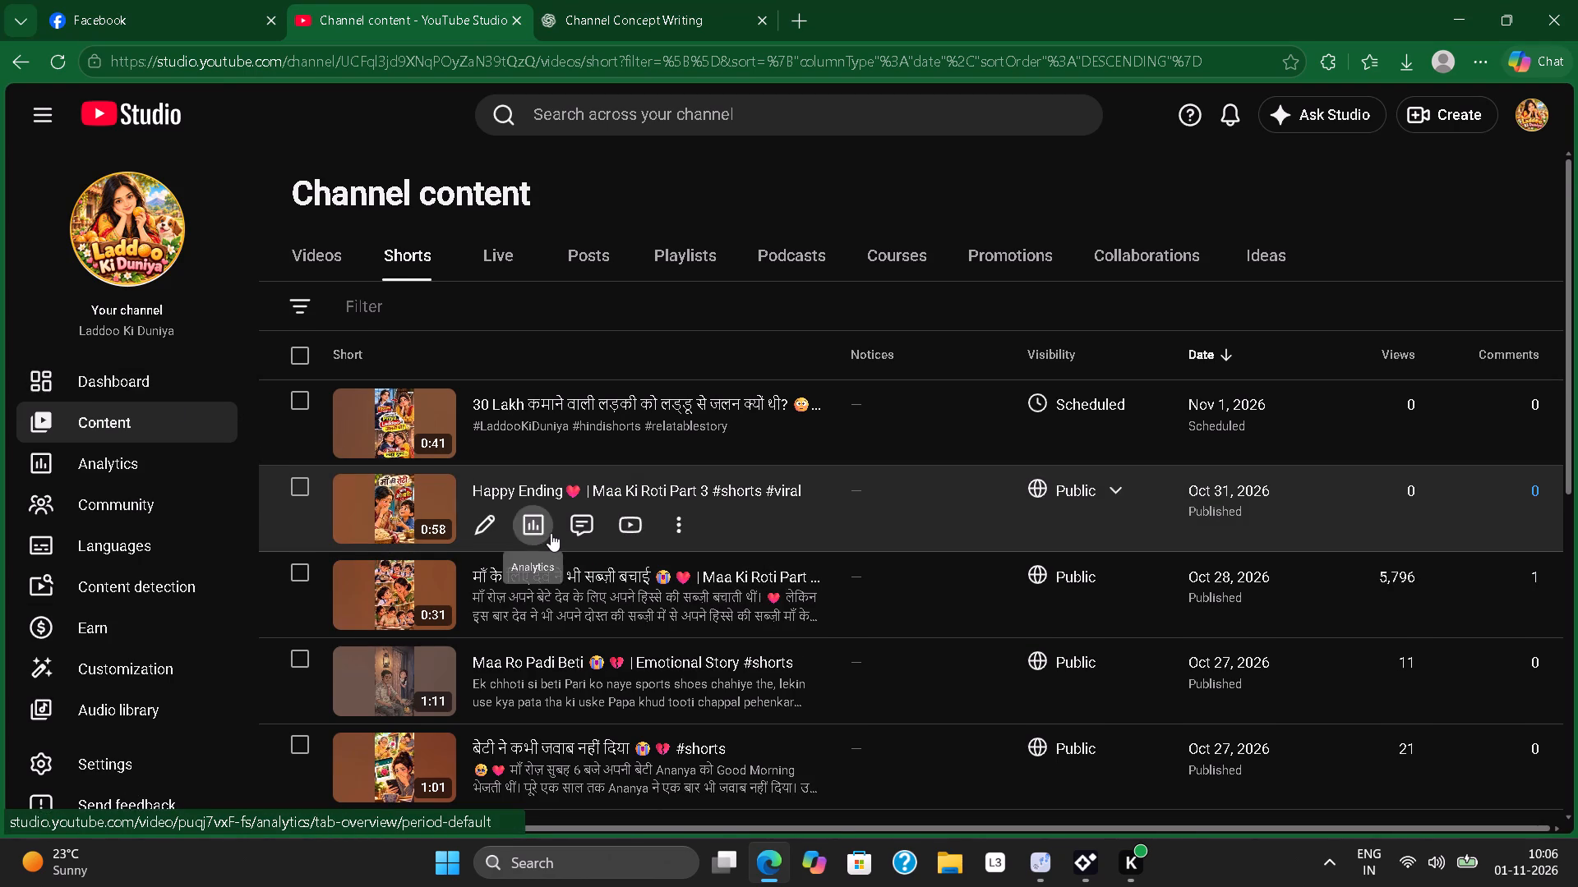
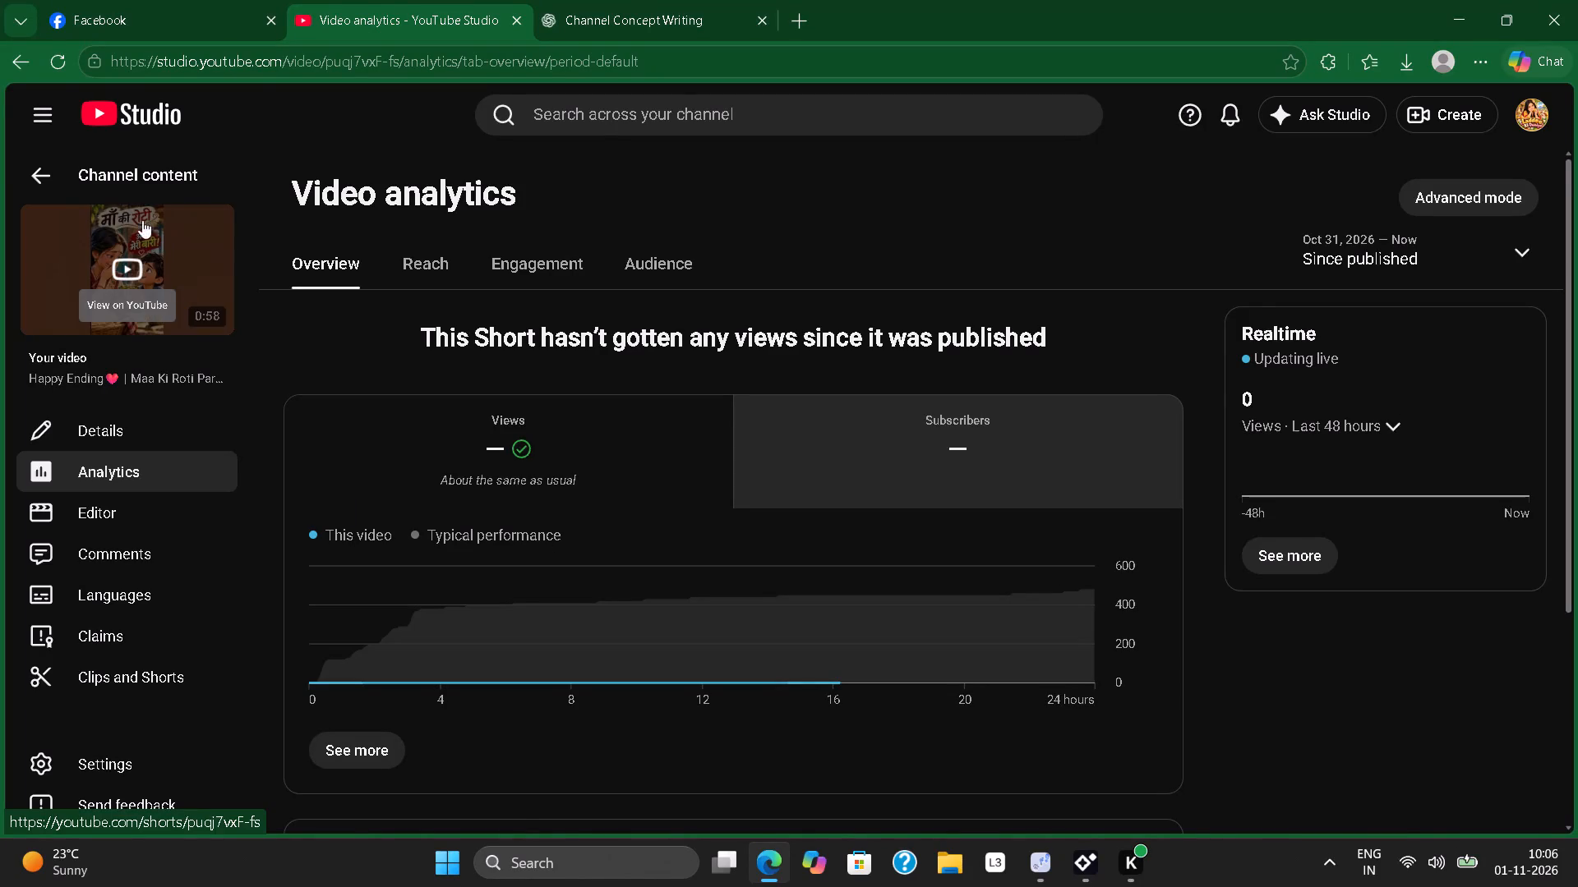
# Leave the video analytics and return to the channel's Shorts list.
pyautogui.click(81, 182)
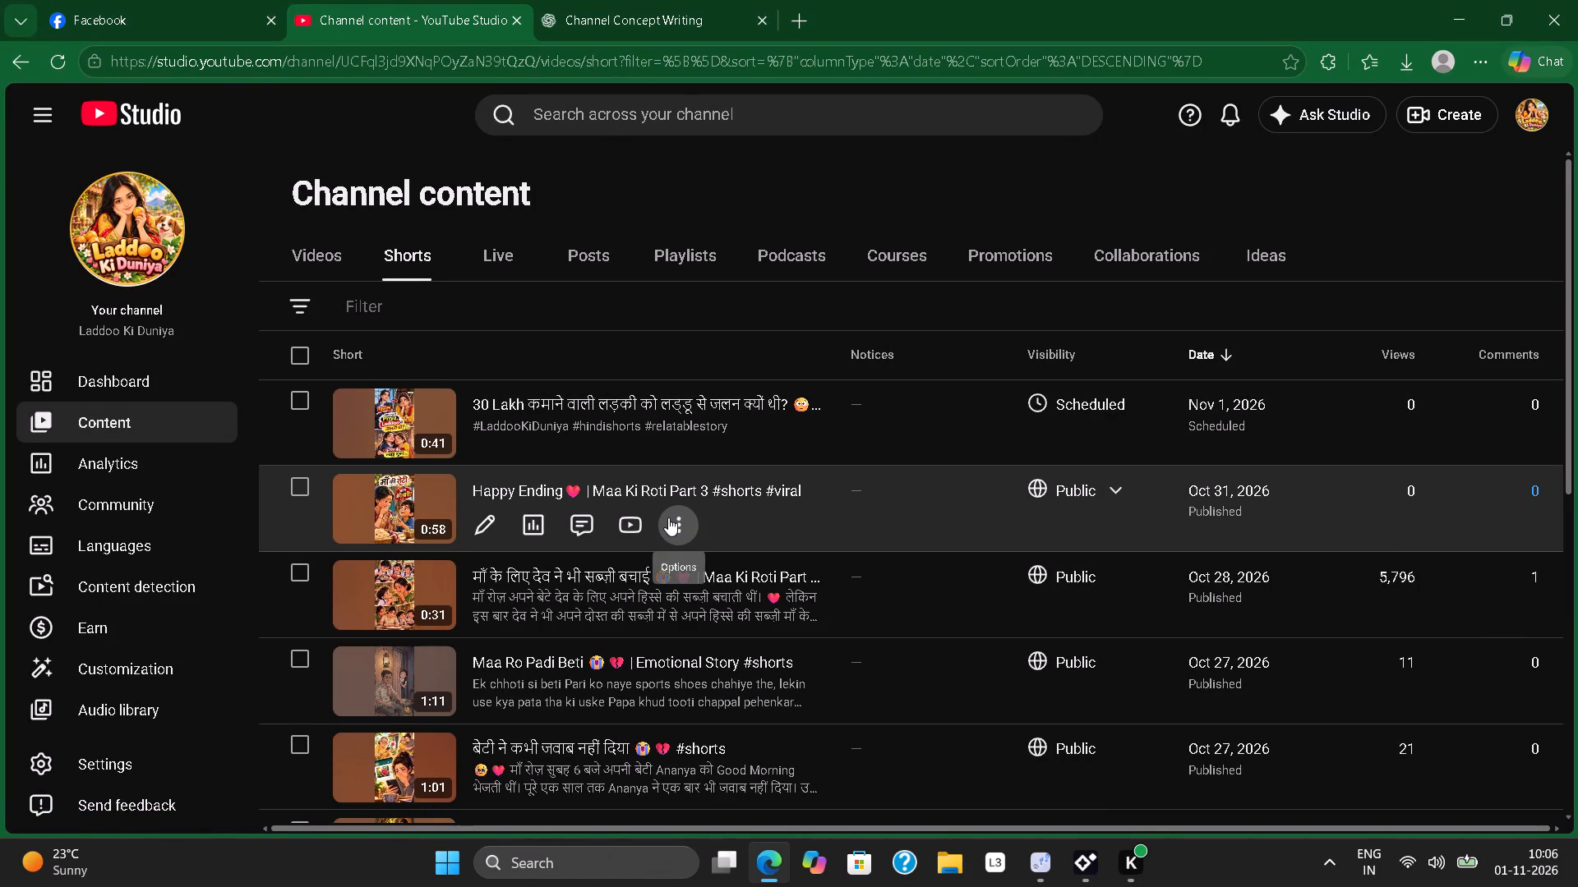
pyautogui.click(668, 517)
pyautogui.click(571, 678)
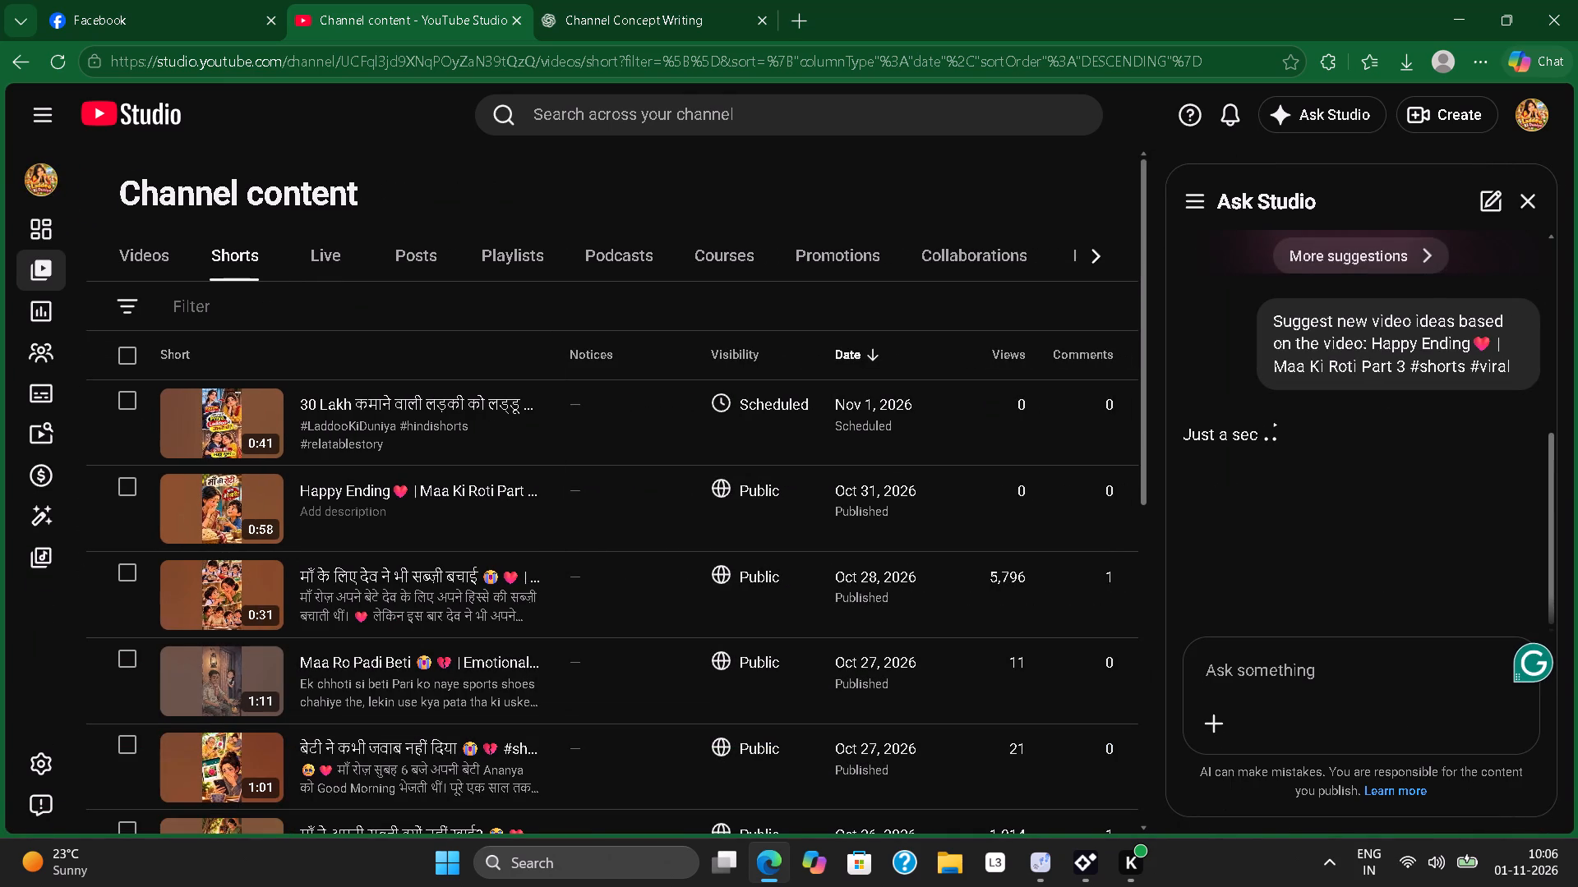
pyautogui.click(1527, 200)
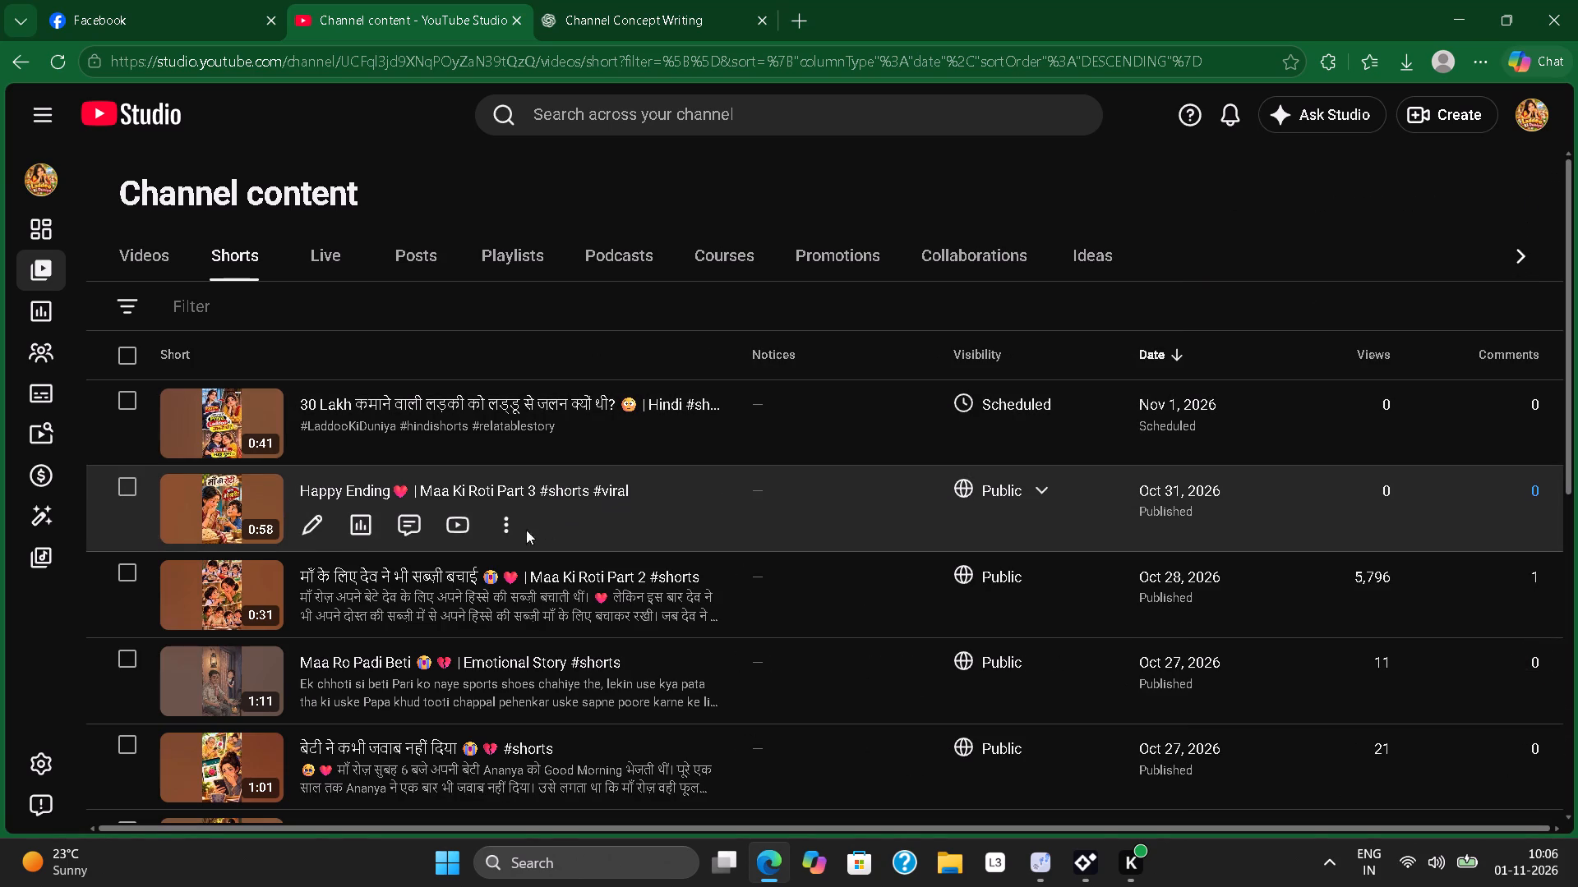
# Permanently delete the "Happy Ending | Maa Ki Roti Part 3" Short, acknowledging that the deletion is permanent.
pyautogui.click(491, 533)
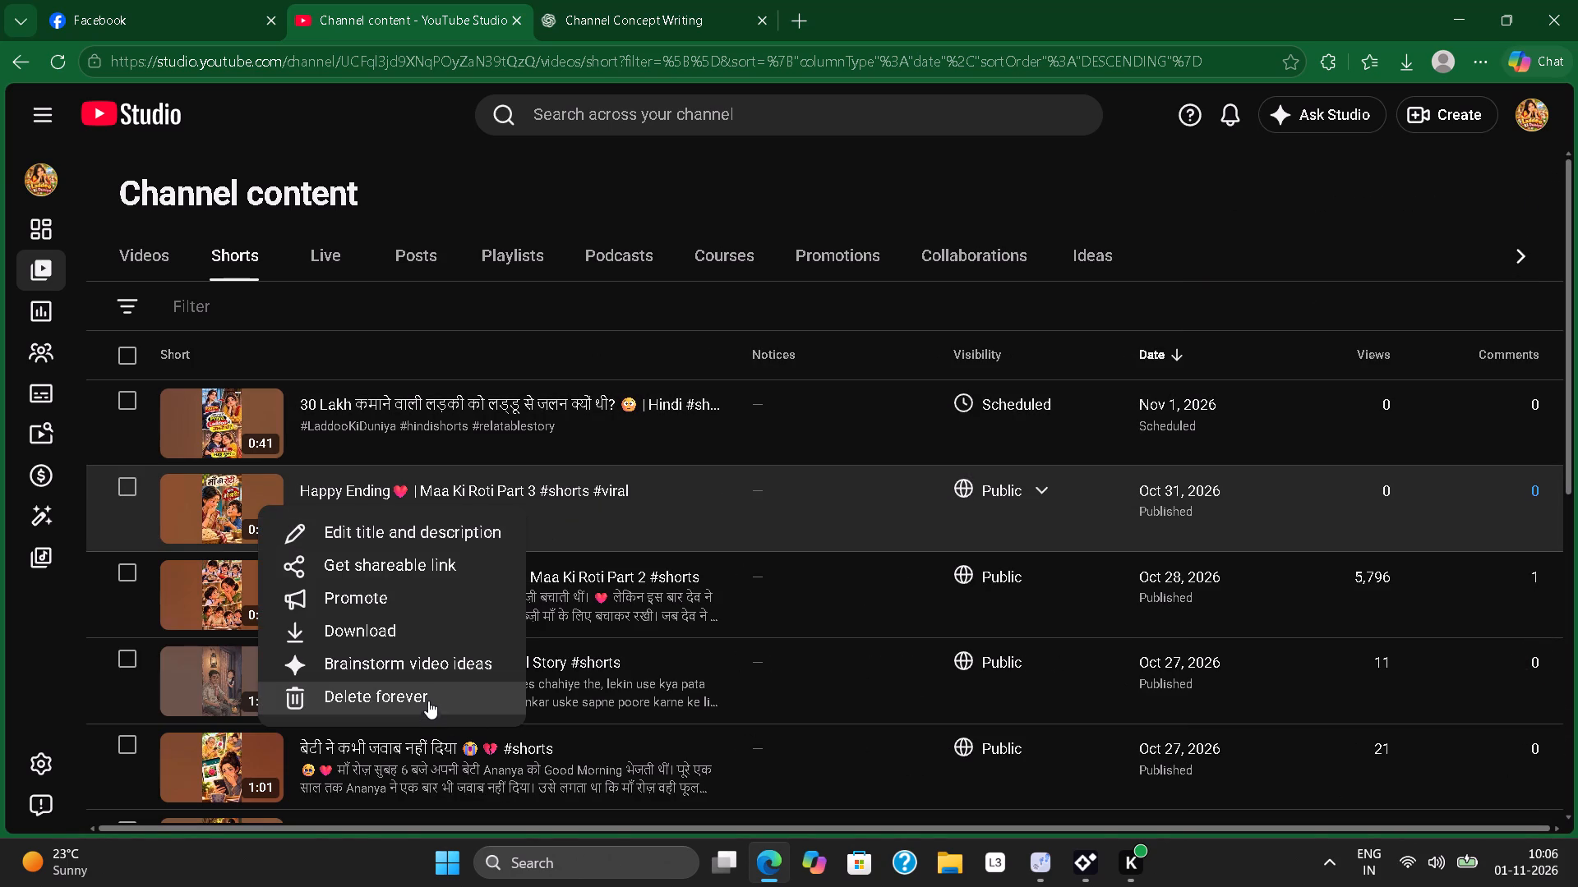
pyautogui.click(428, 696)
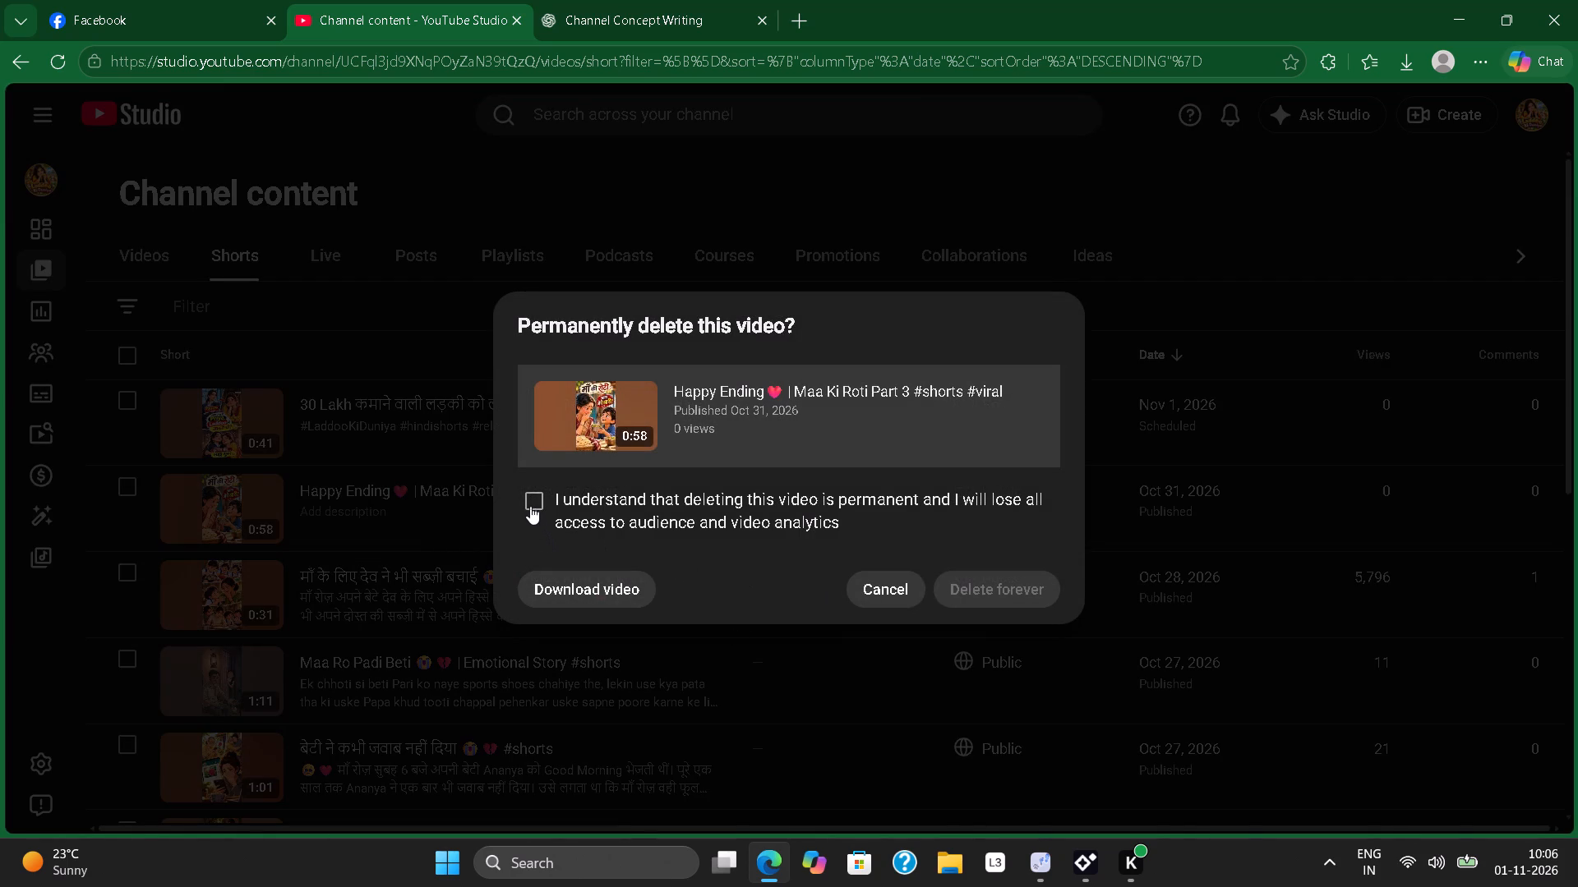
pyautogui.click(530, 500)
pyautogui.click(1055, 580)
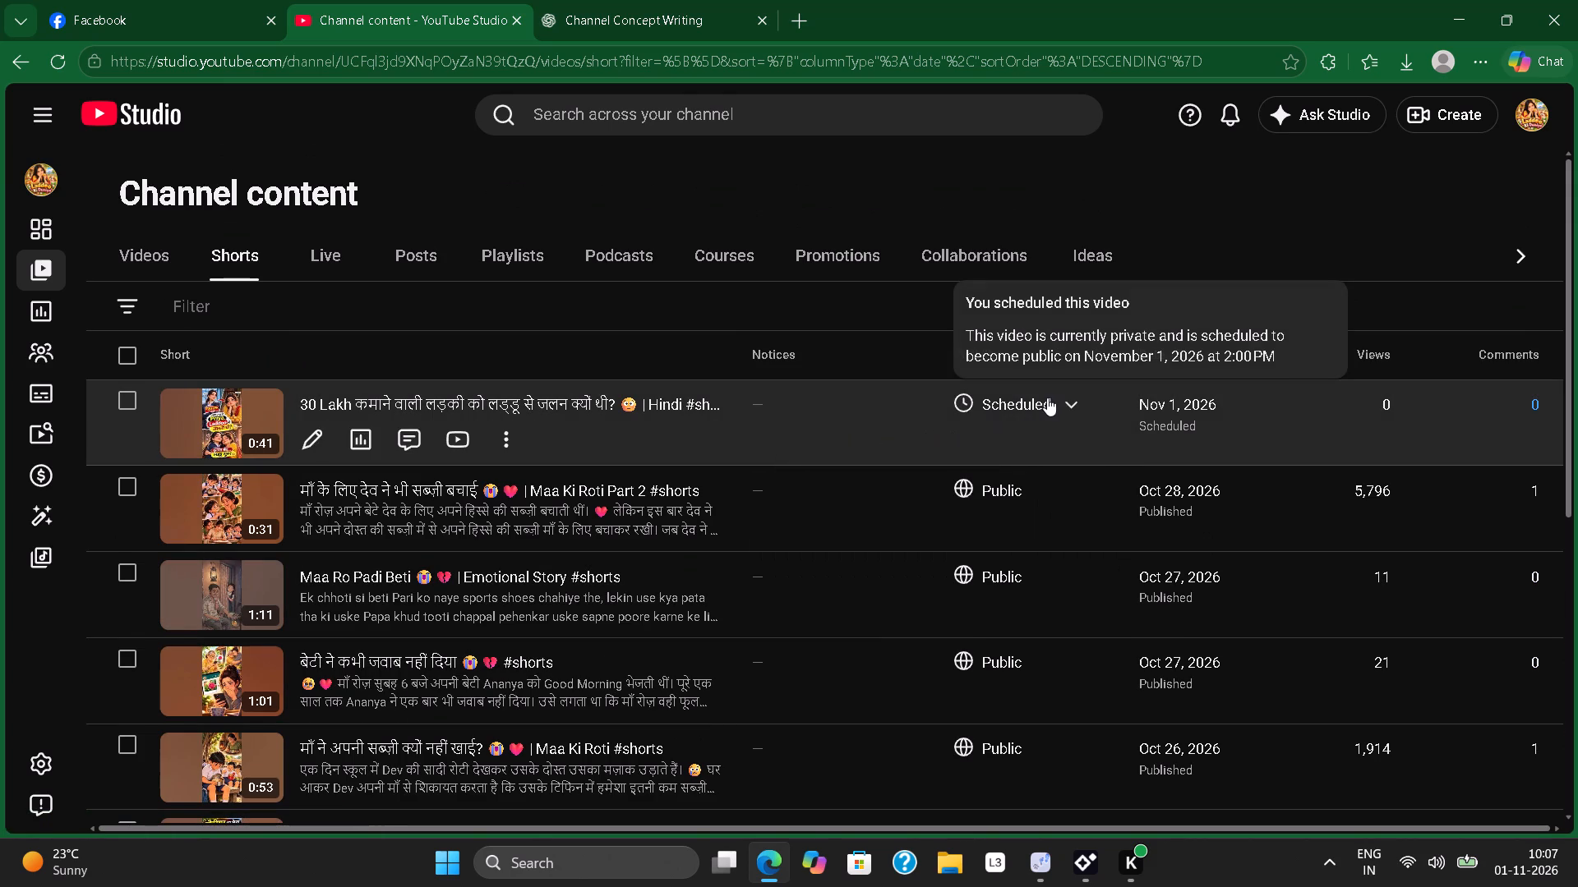
# Switch the visibility of the "30 Lakh" Short from its schedule to Public.
pyautogui.click(1047, 398)
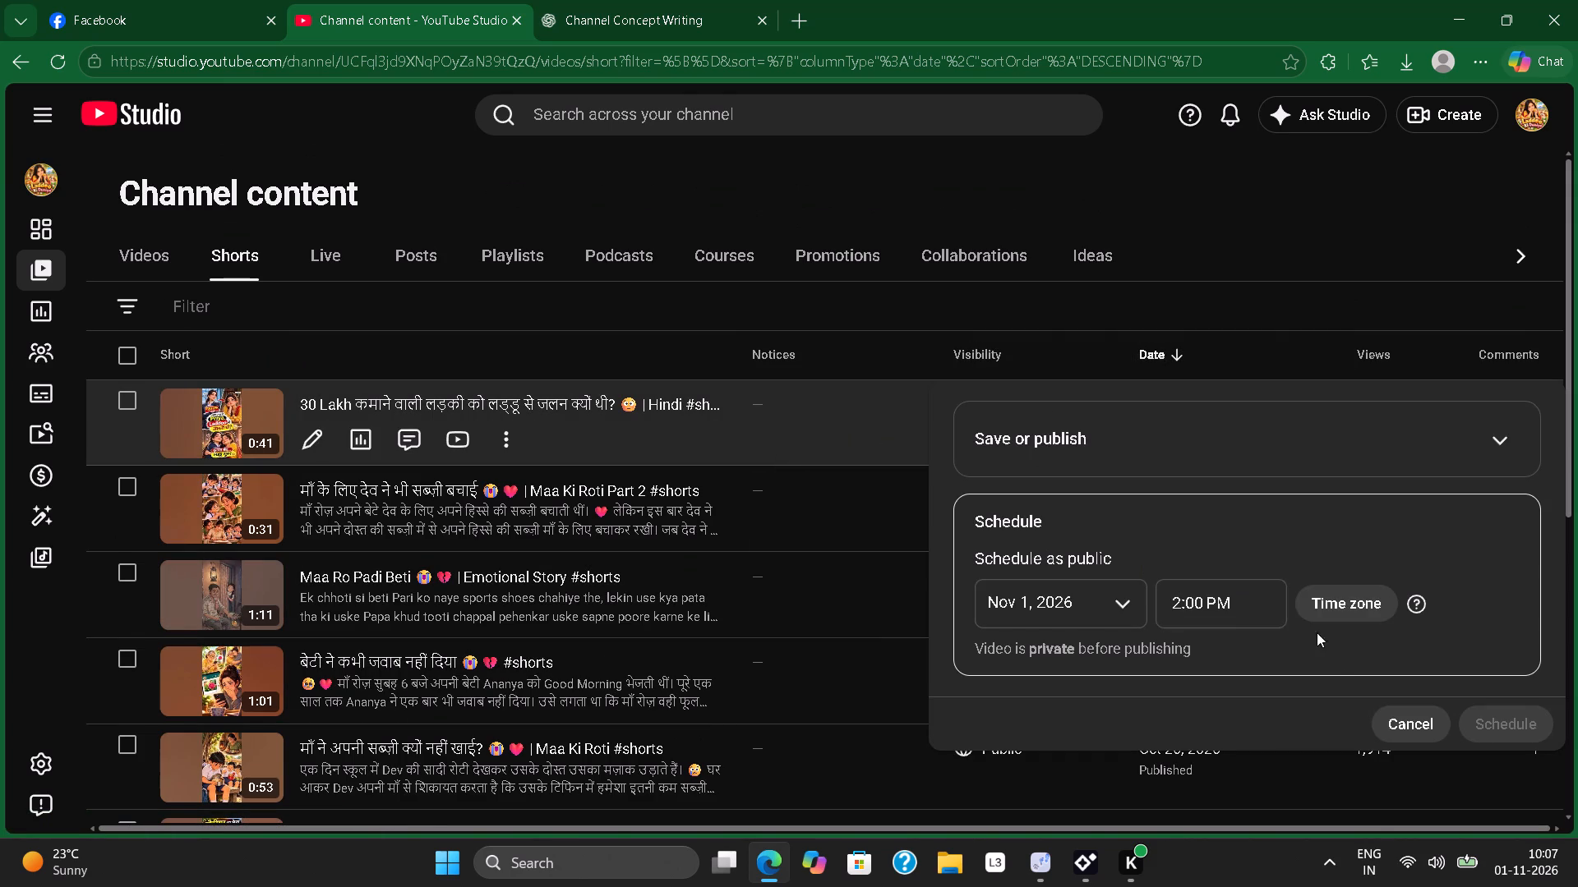
pyautogui.click(1116, 448)
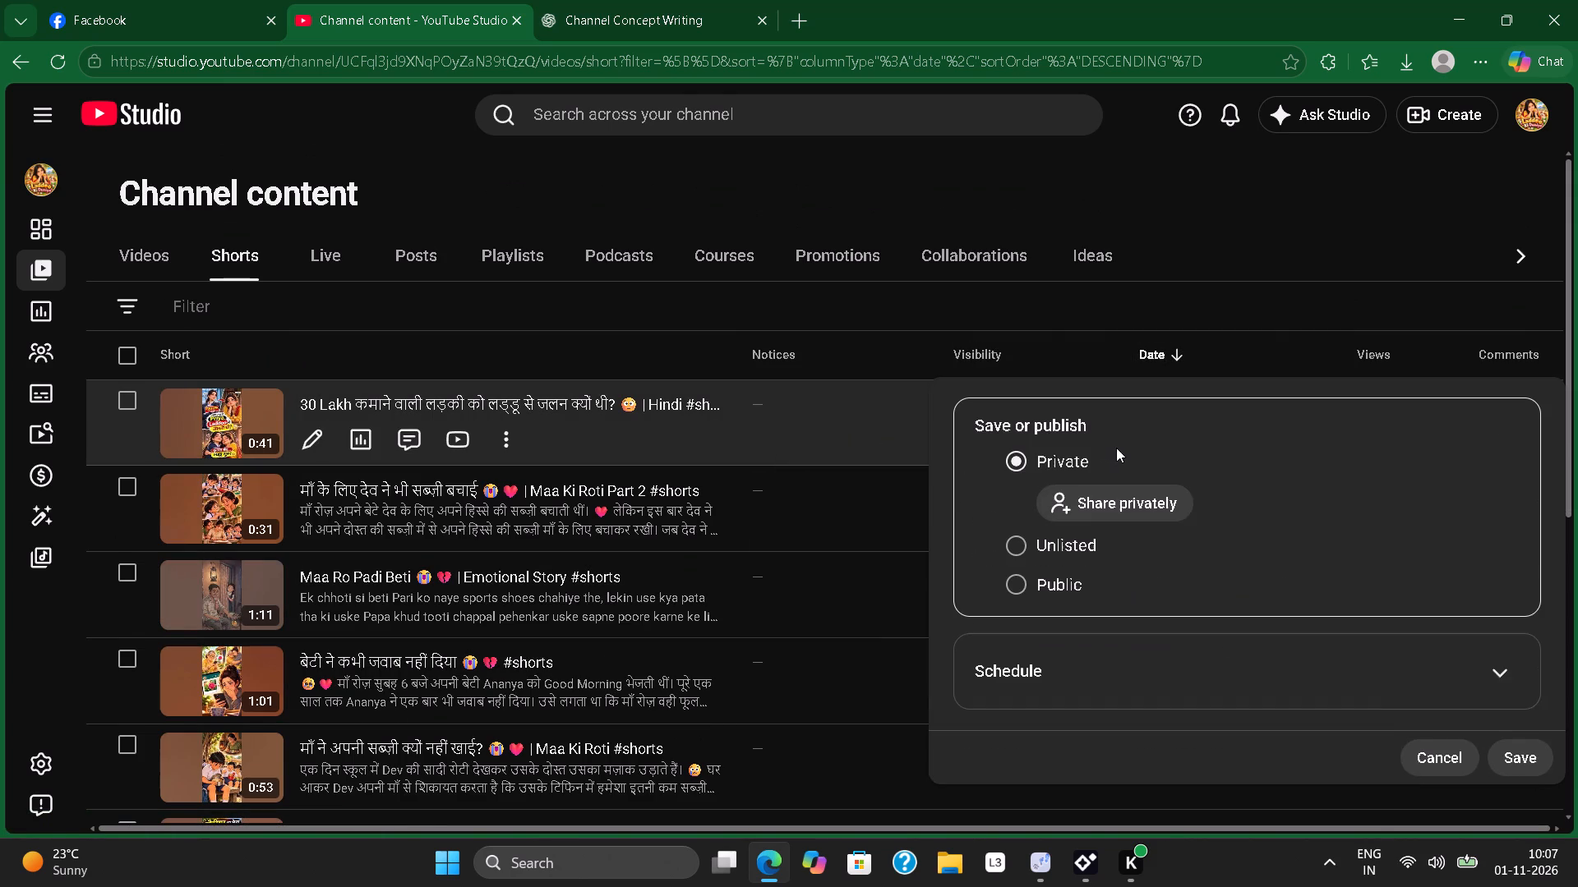
pyautogui.click(1036, 576)
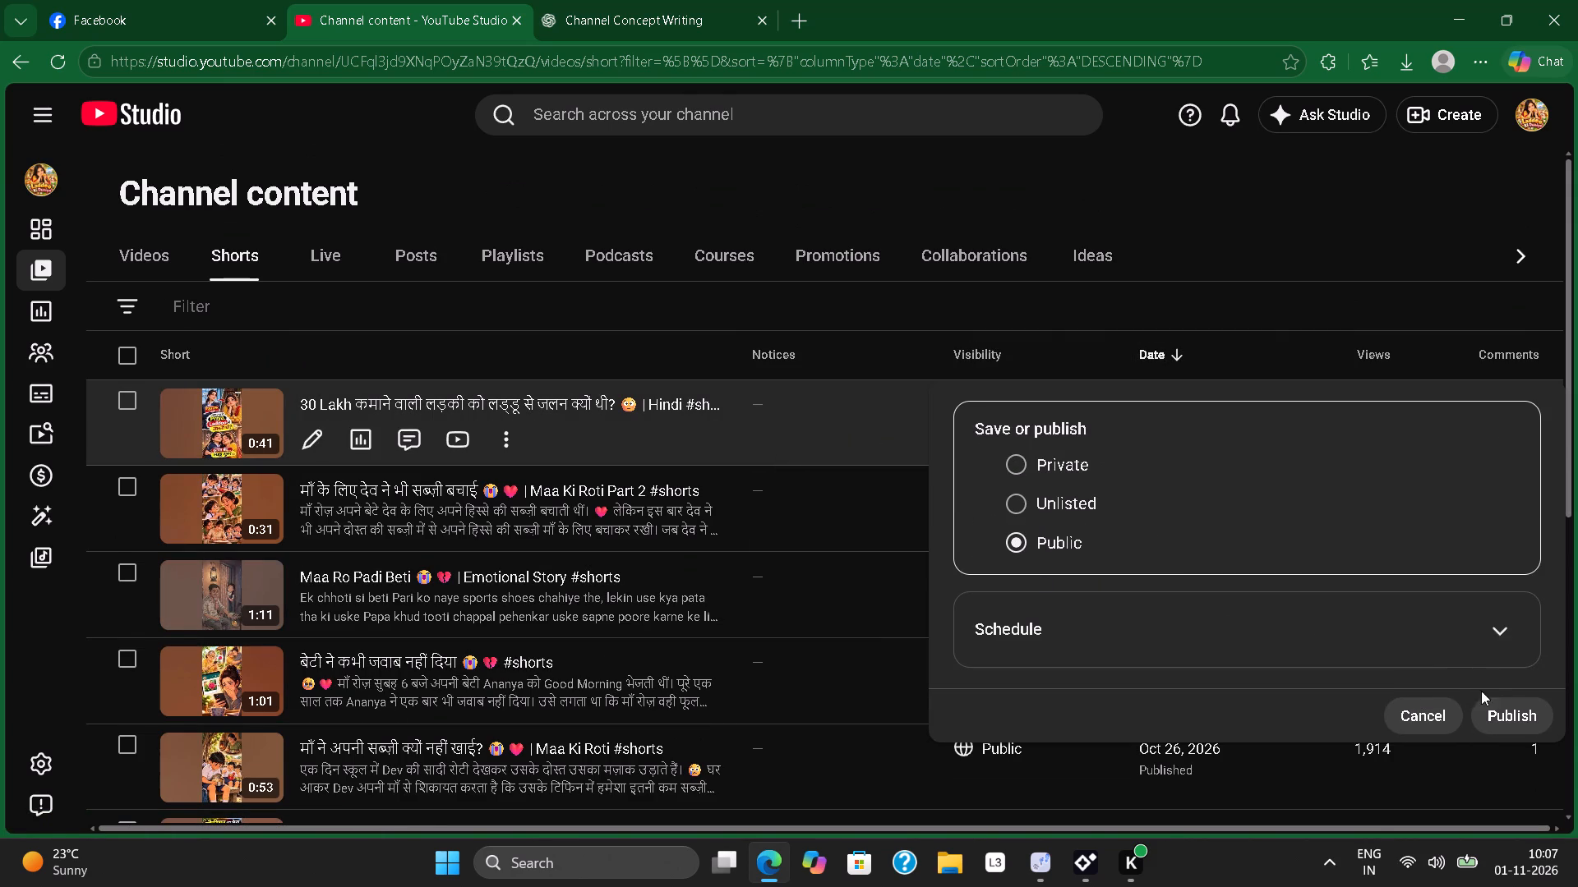
# Publish the "30 Lakh" Short with the selected Public visibility.
pyautogui.click(1507, 724)
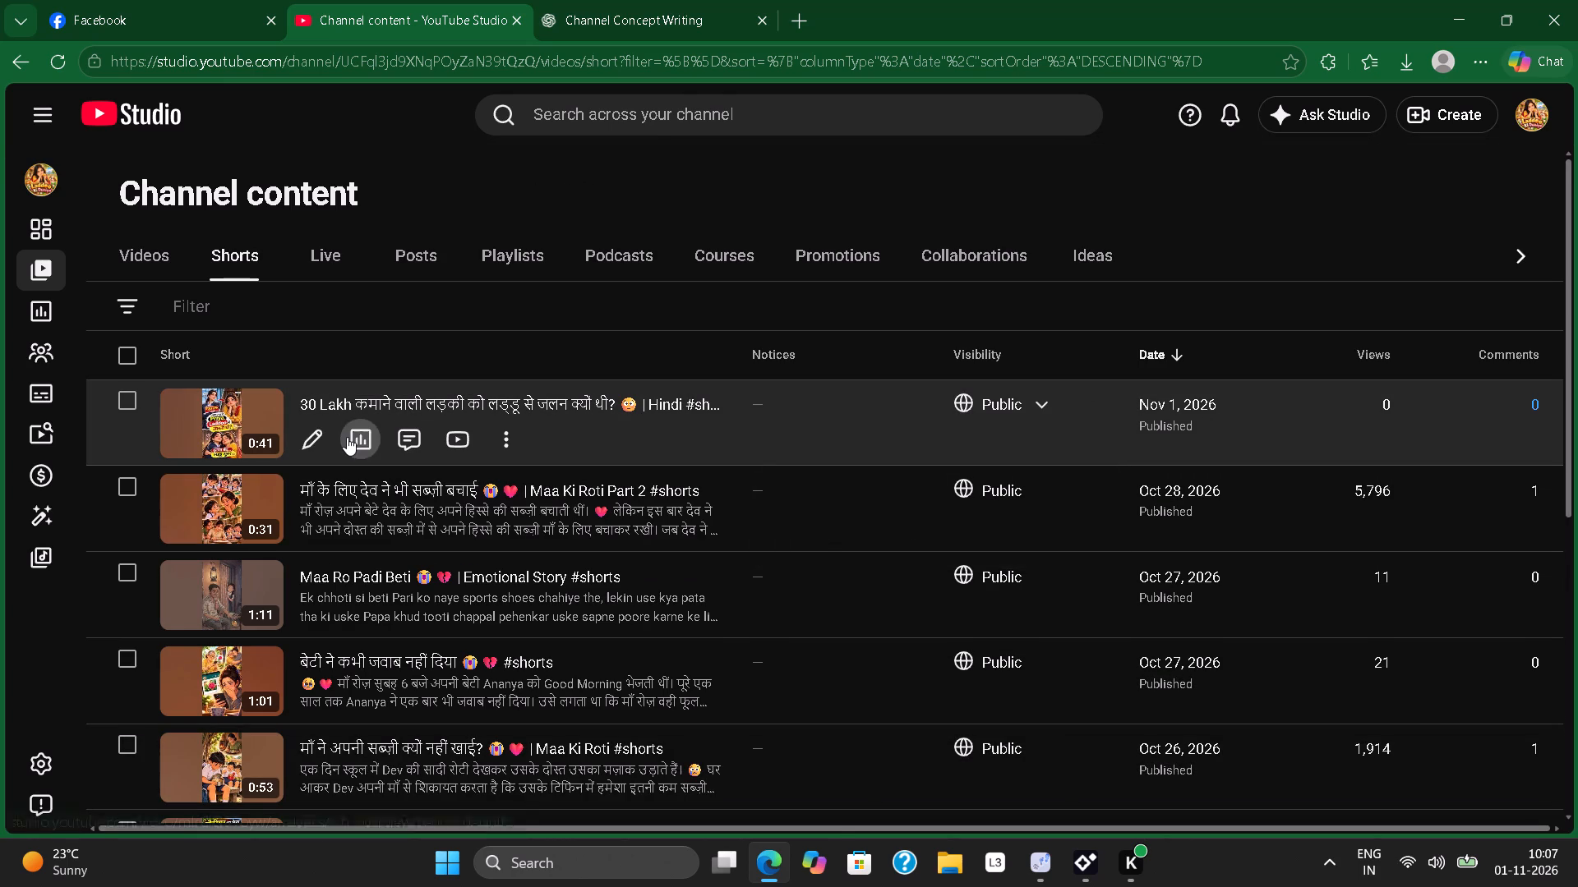
# Check the video analytics overview of the "30 Lakh" Short twice, returning to the channel's Shorts list each time.
pyautogui.click(347, 437)
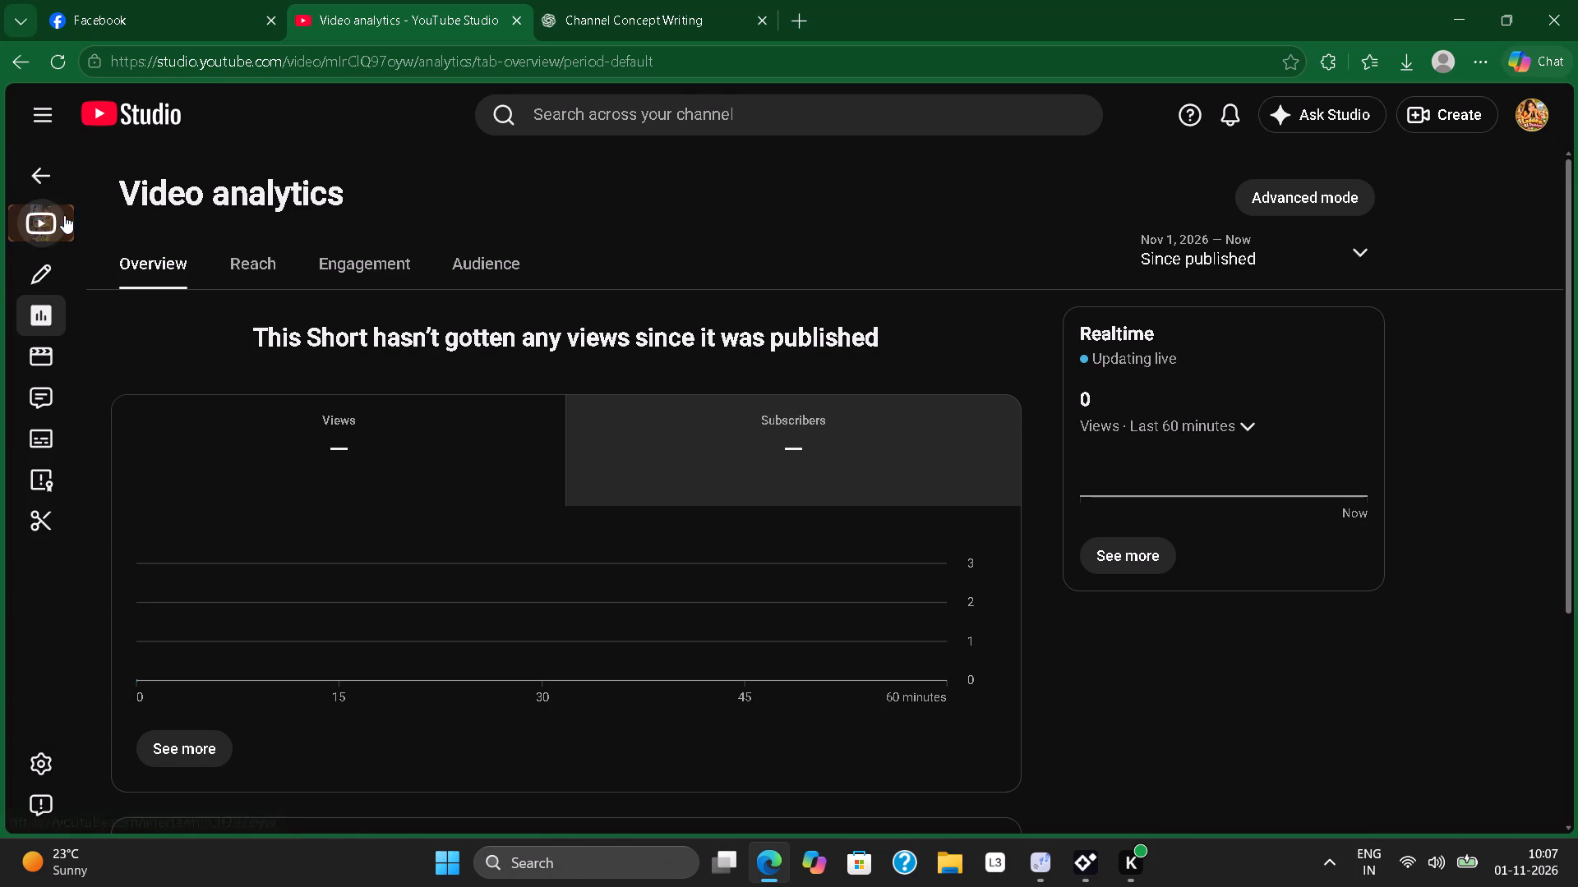
pyautogui.click(66, 170)
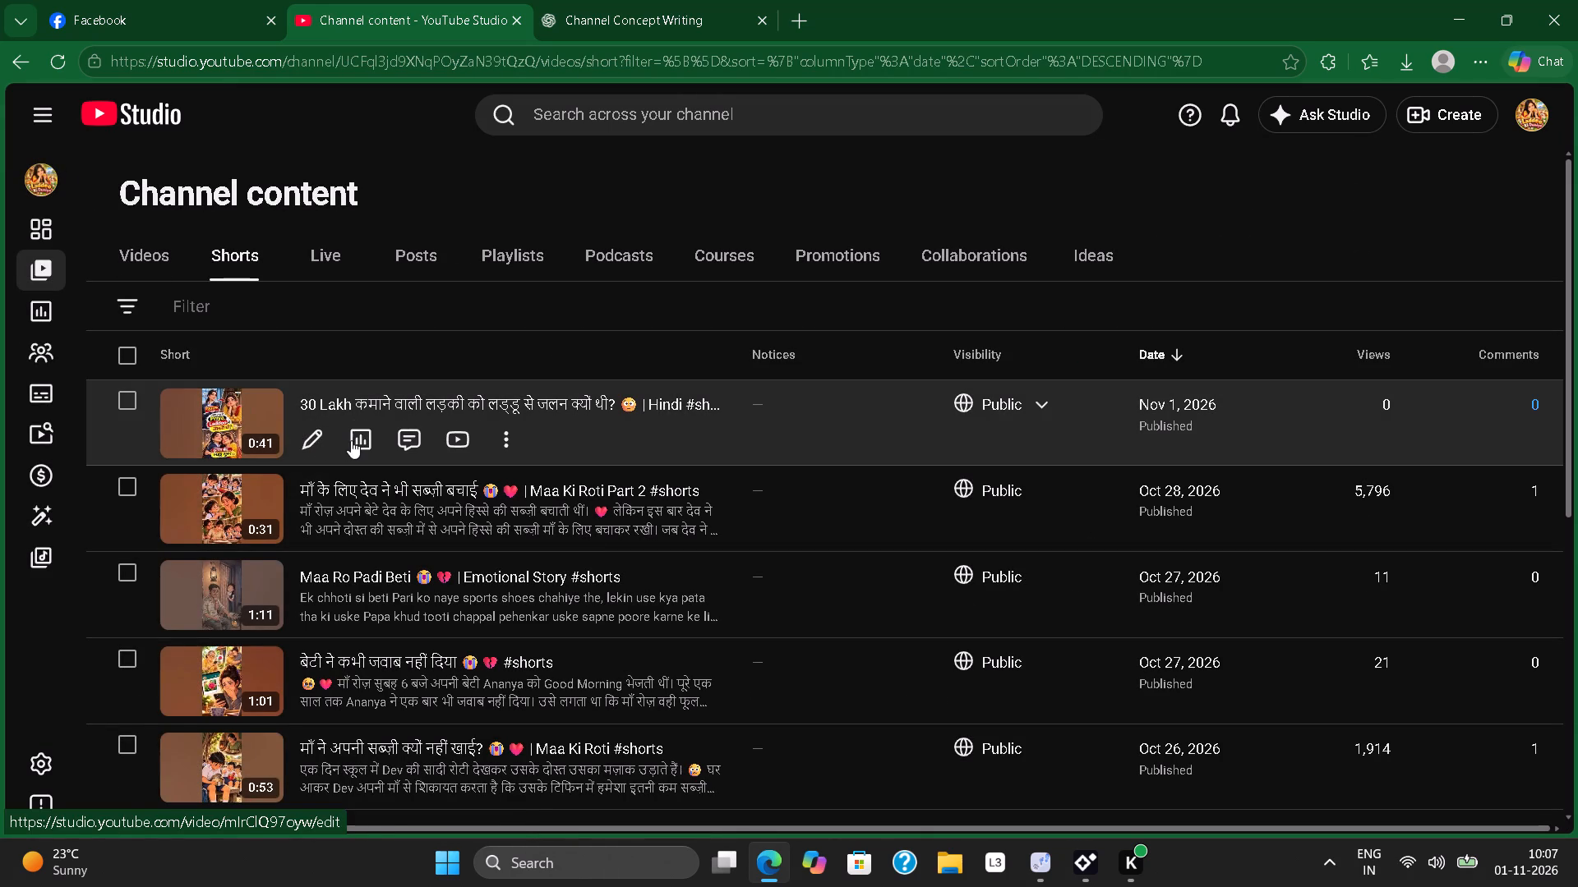
pyautogui.click(362, 440)
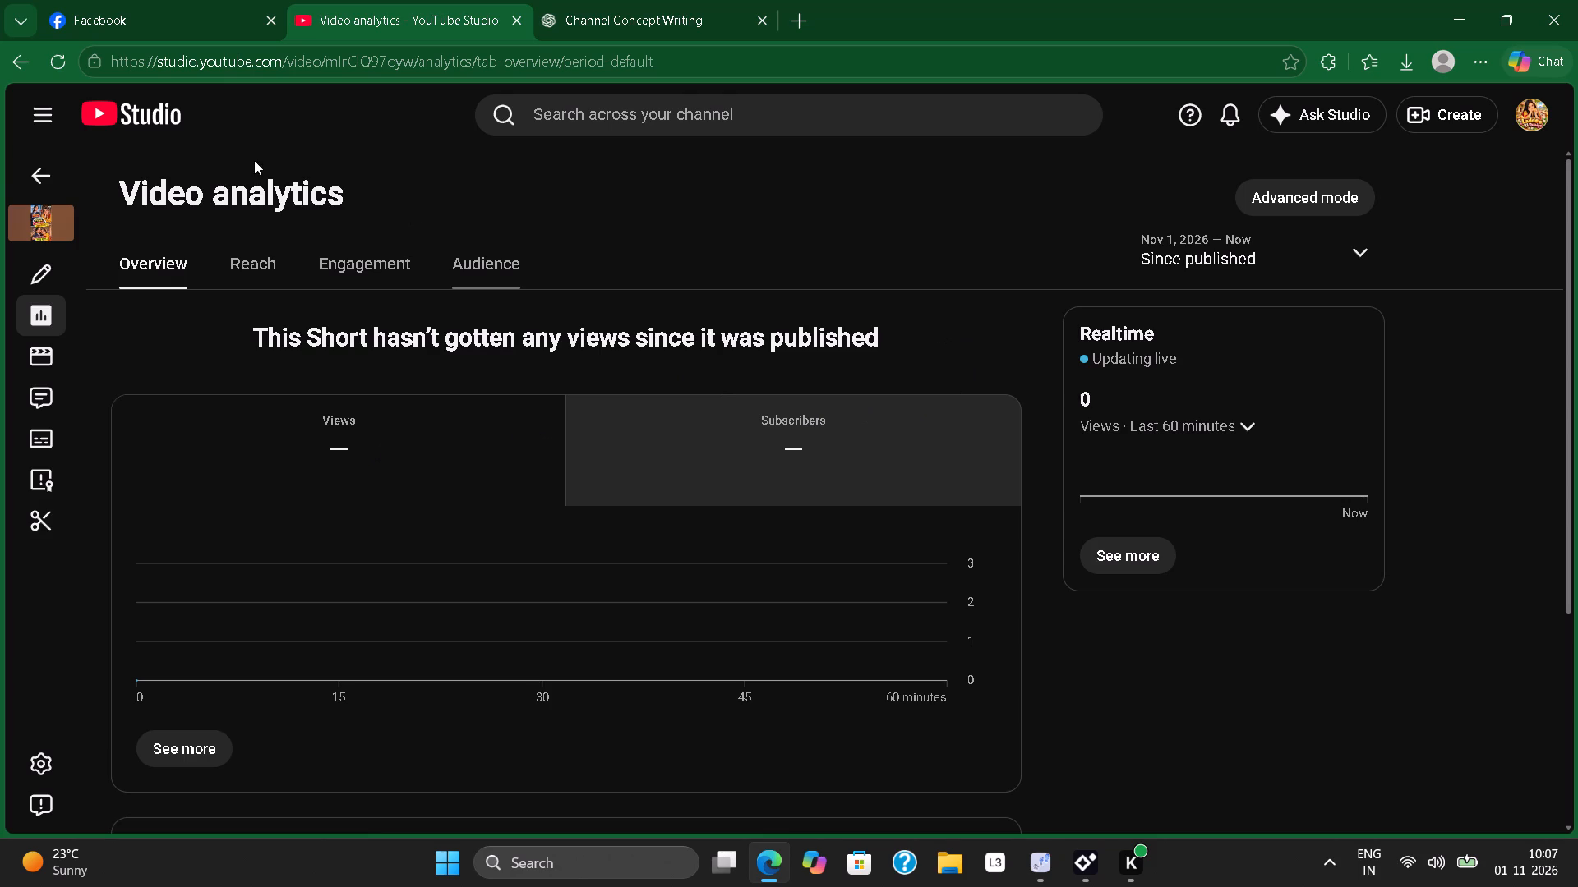
pyautogui.click(26, 159)
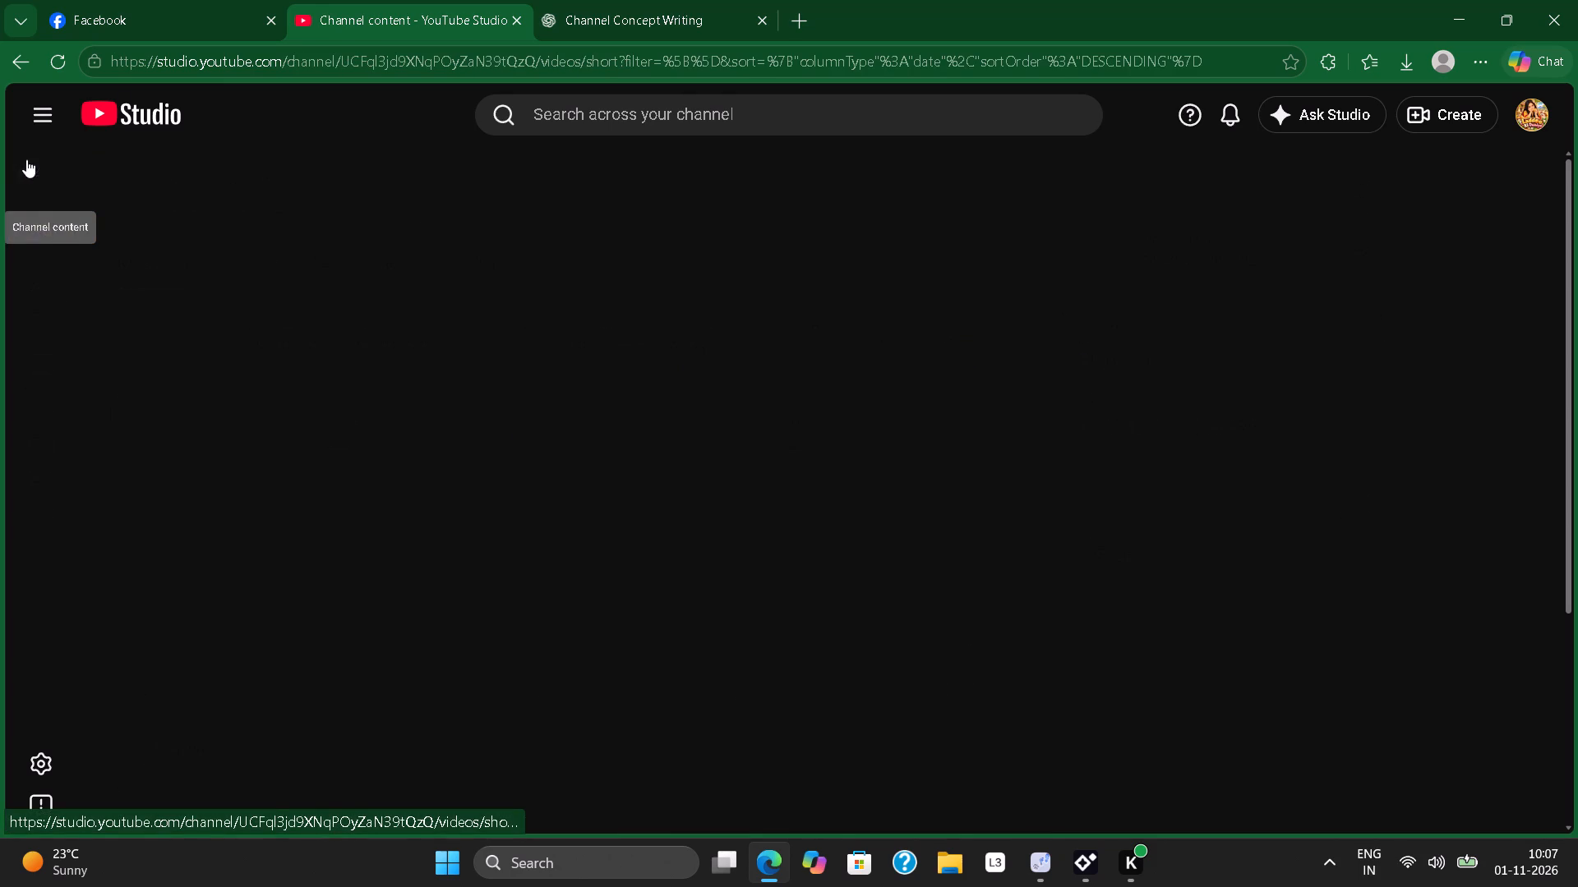
# Switch to the Laddoo Ki Duniya Facebook Business Dashboard and reload it.
pyautogui.click(91, 0)
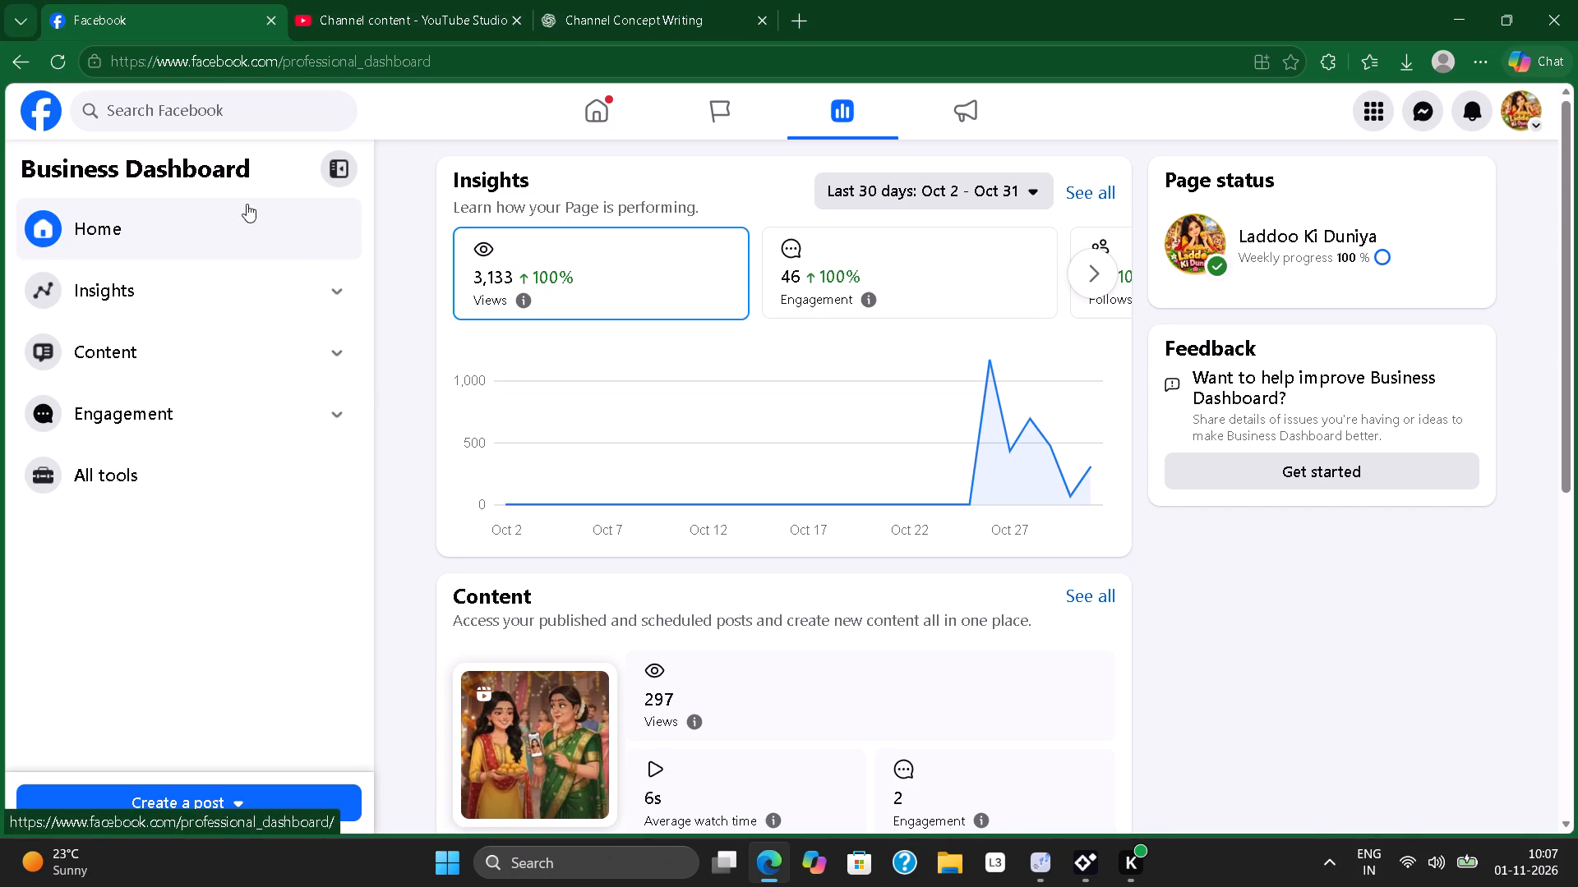
pyautogui.click(55, 62)
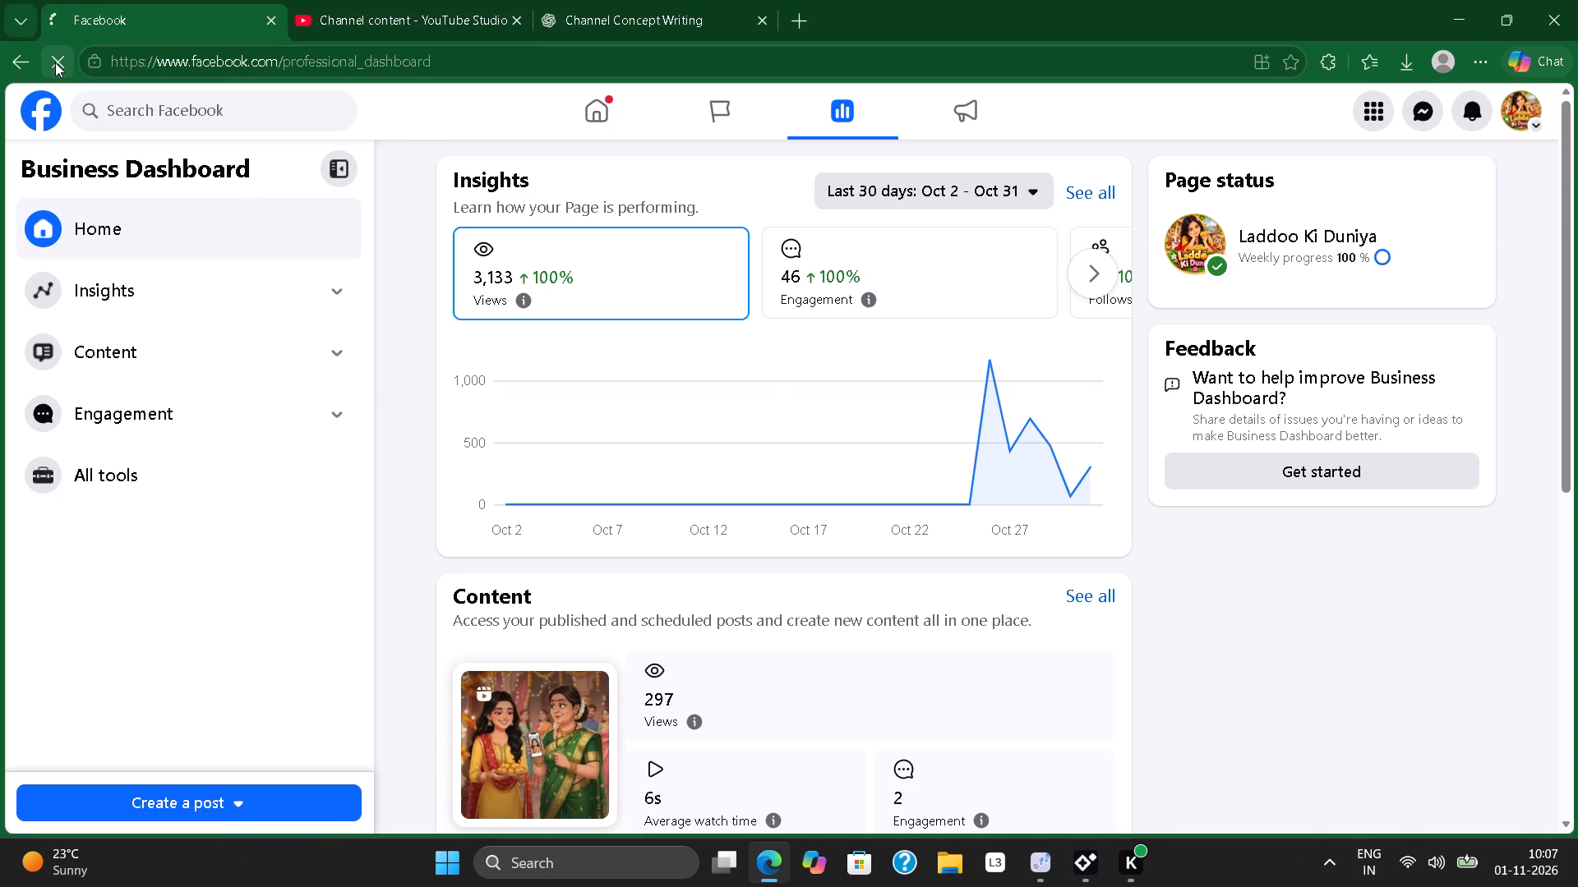
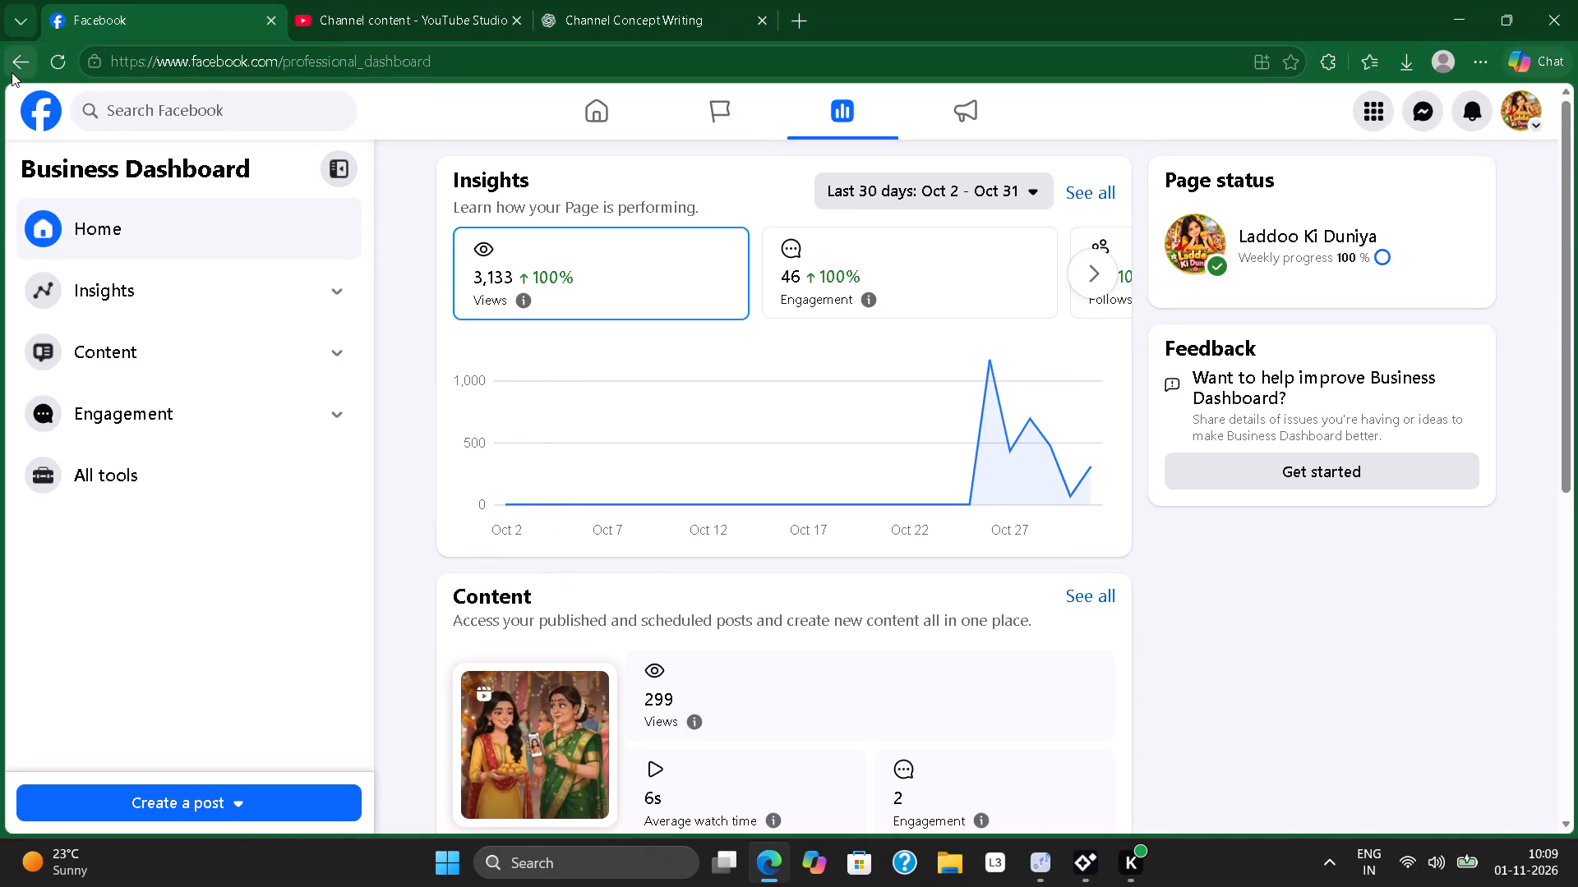
# Open the Facebook home feed and look through other creators' posts, including the AI-made village and family story images.
pyautogui.click(55, 67)
pyautogui.click(581, 110)
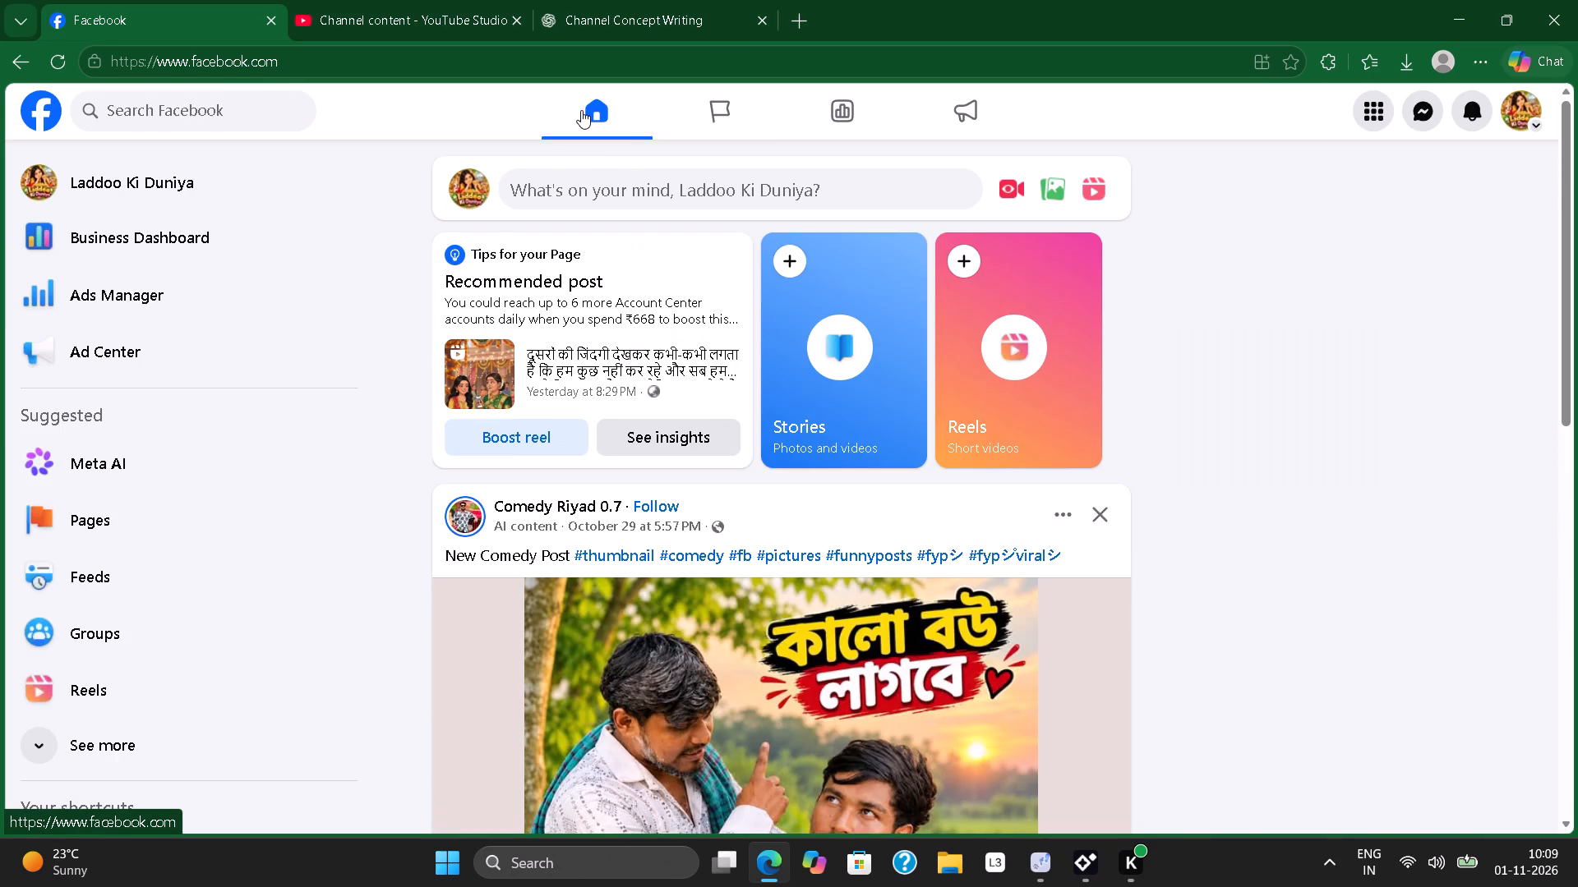
pyautogui.scroll(-4, 648, 508)
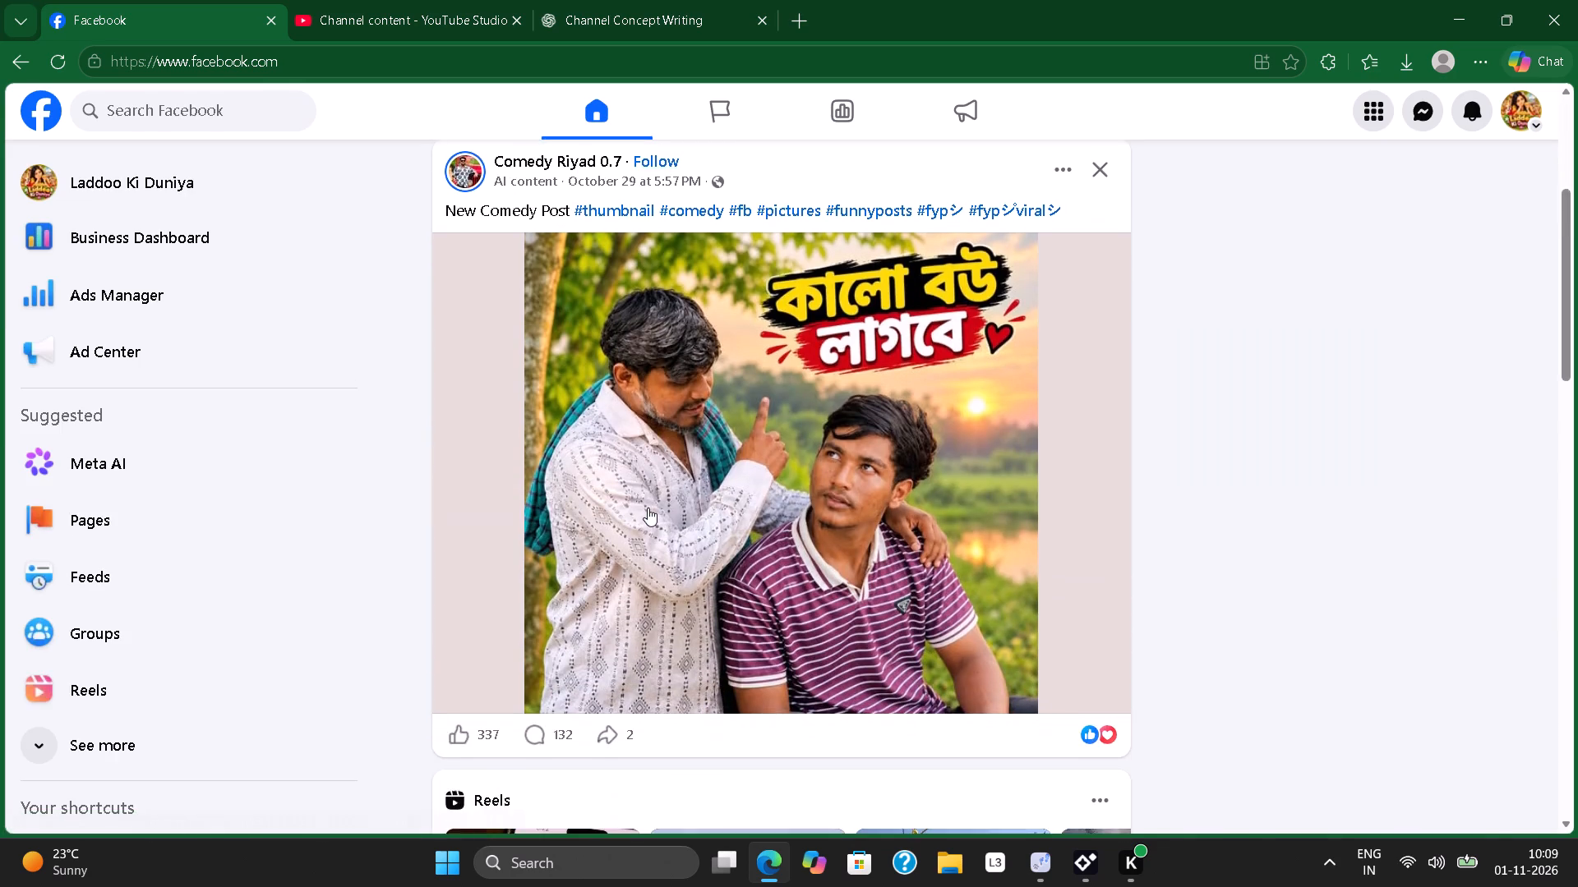
pyautogui.scroll(-3, 648, 508)
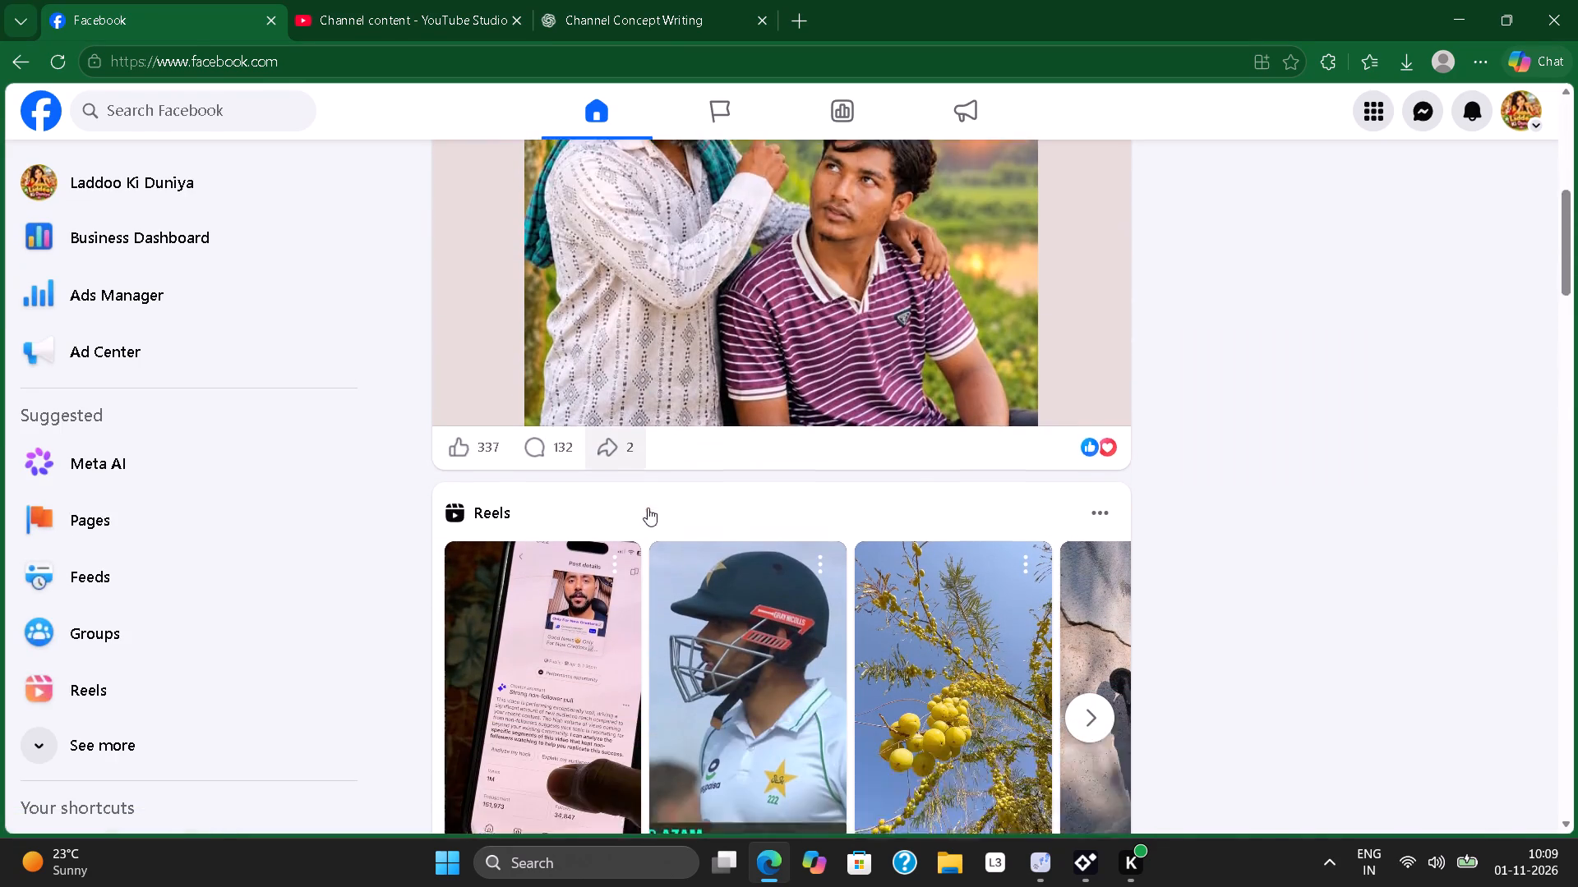
pyautogui.scroll(-5, 648, 508)
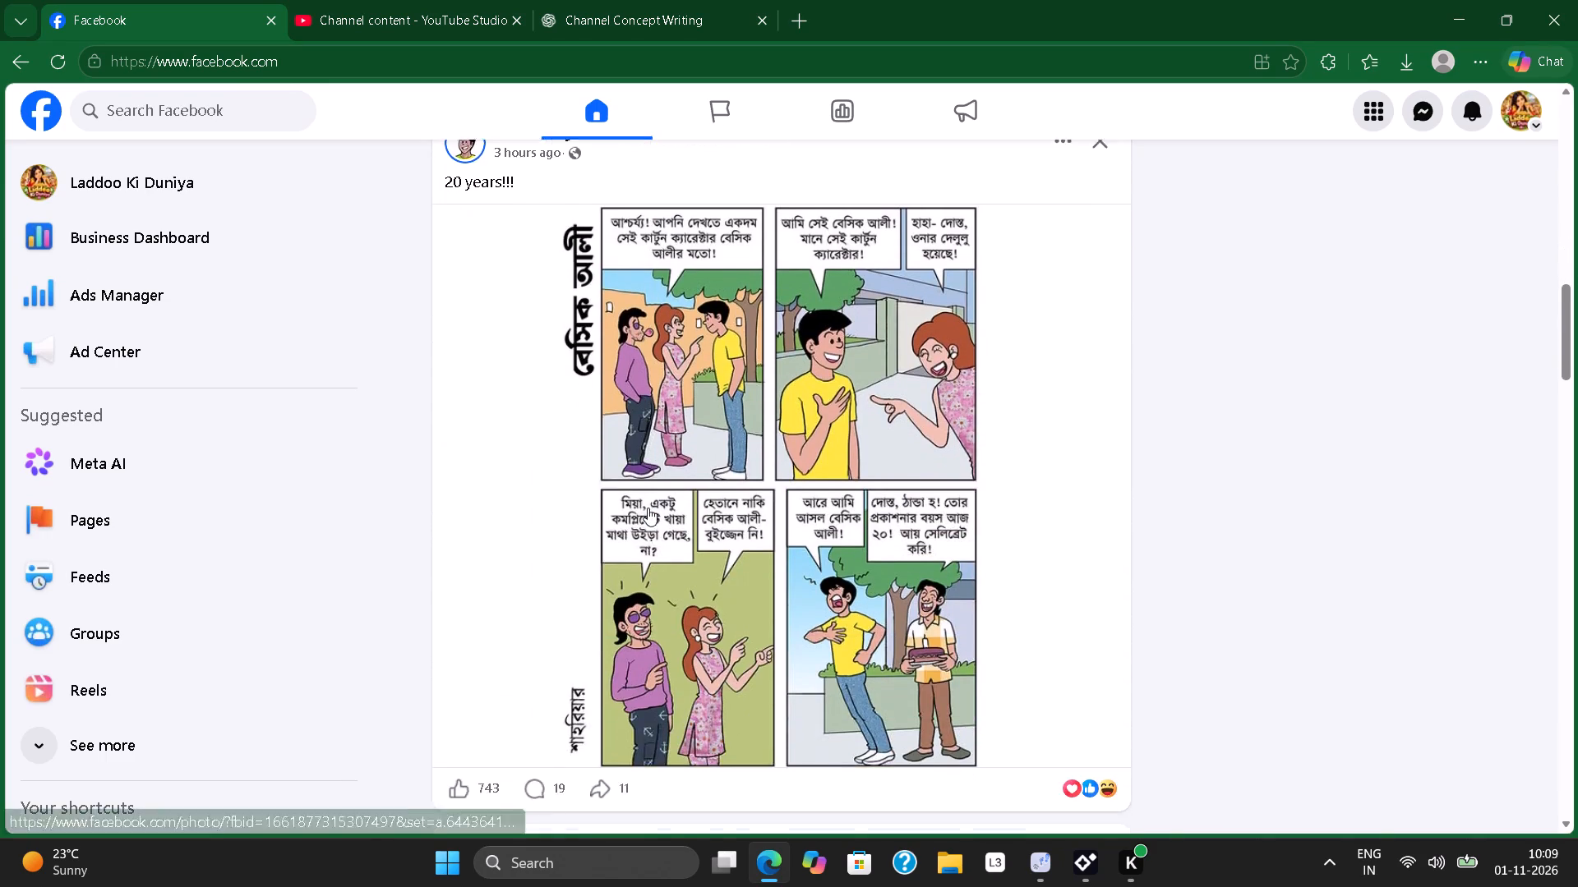
pyautogui.scroll(-3, 648, 508)
pyautogui.scroll(4, 648, 508)
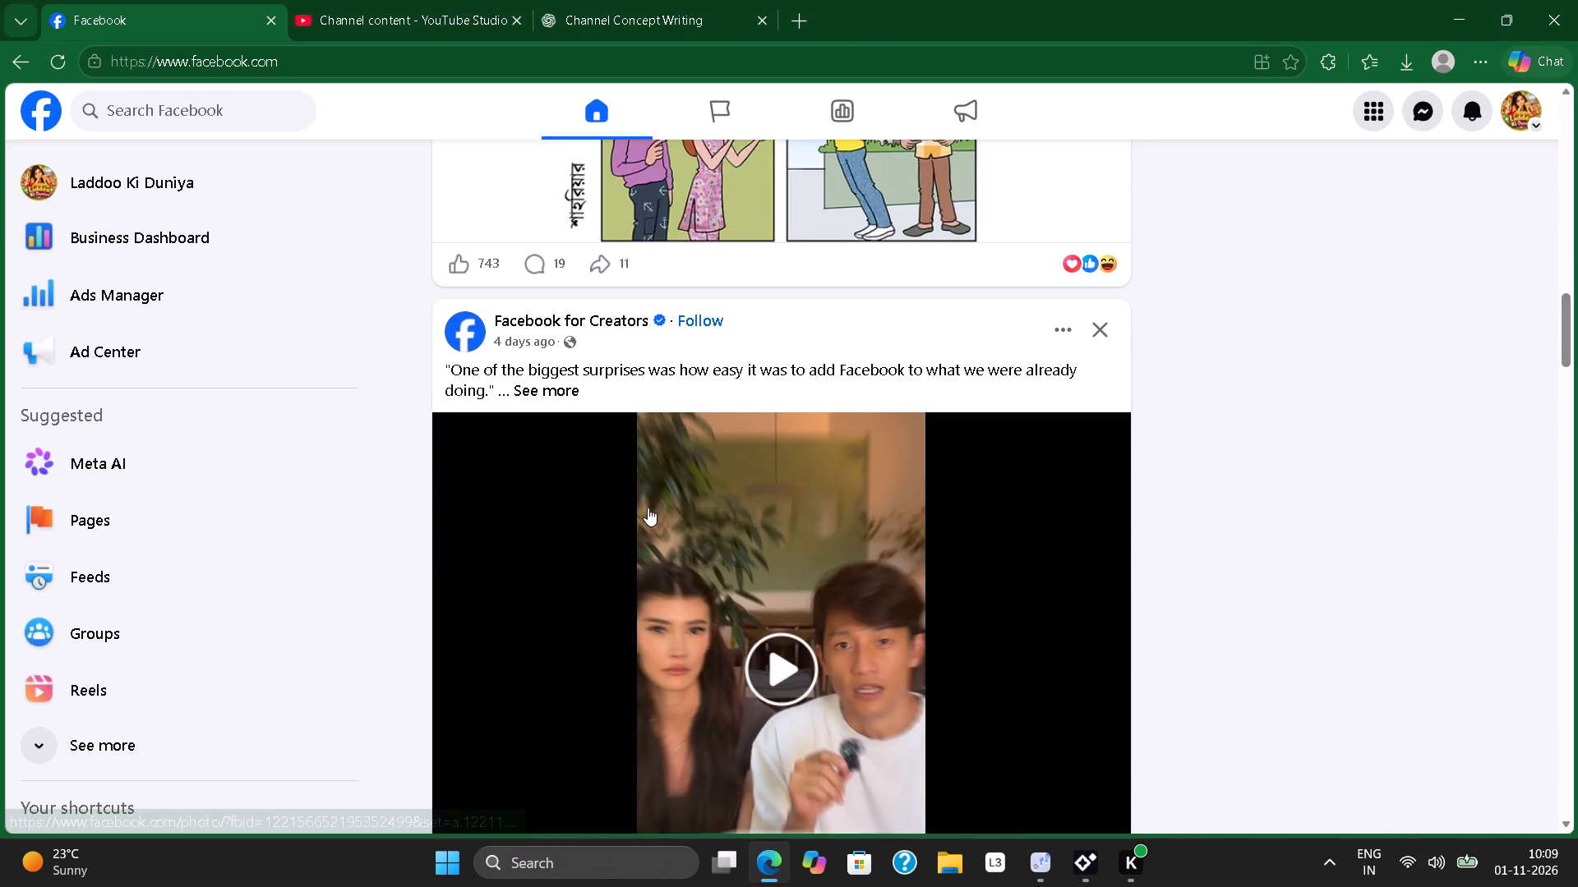
pyautogui.scroll(-7, 648, 508)
pyautogui.scroll(1, 648, 508)
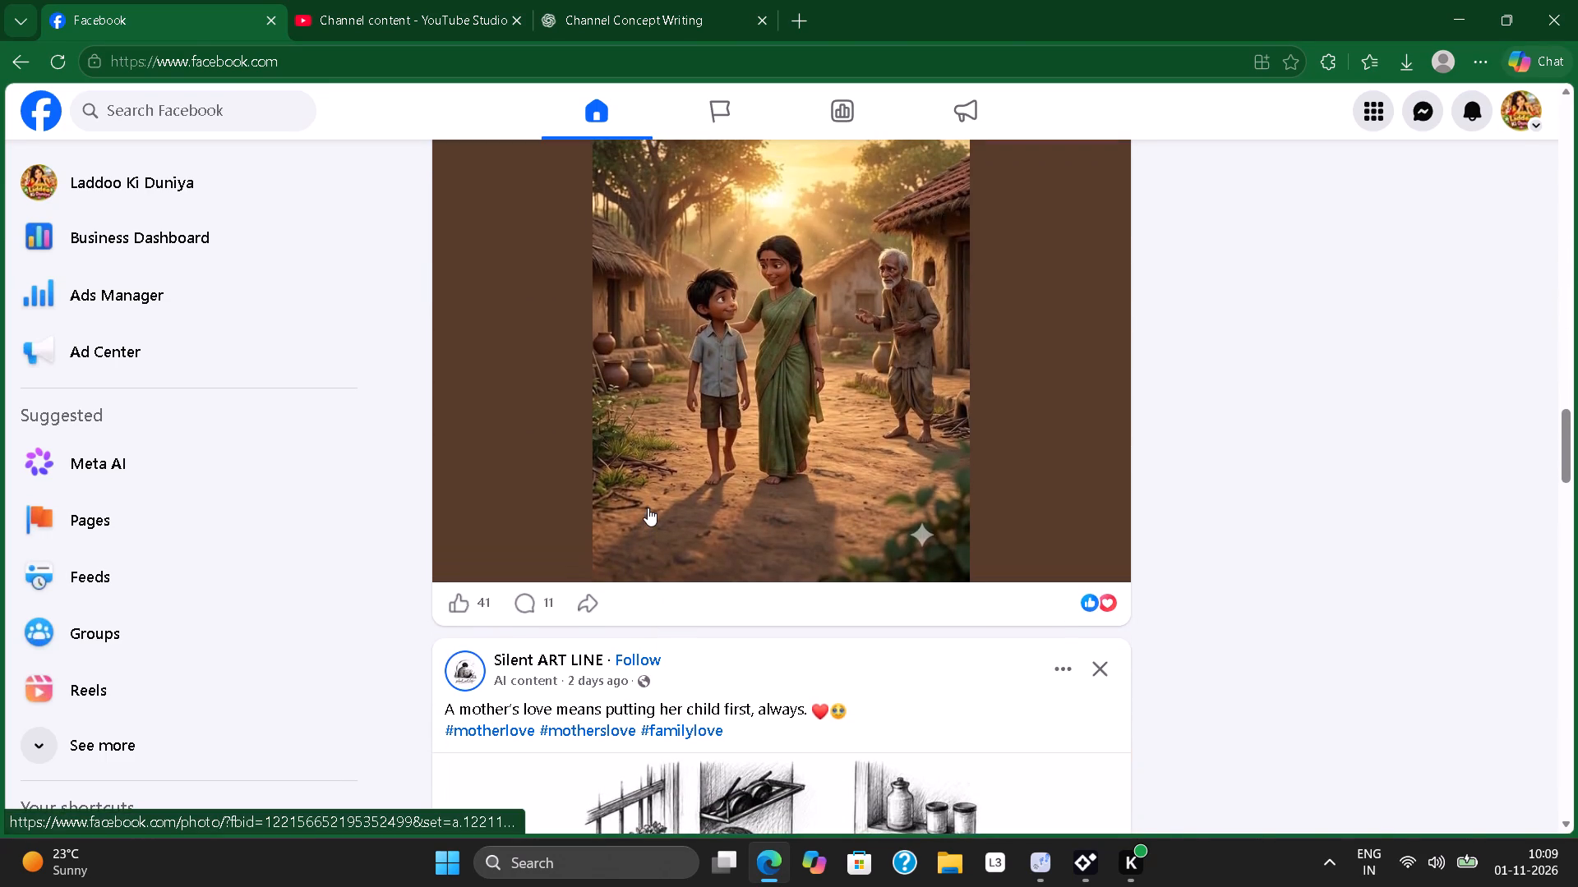
pyautogui.scroll(-9, 648, 508)
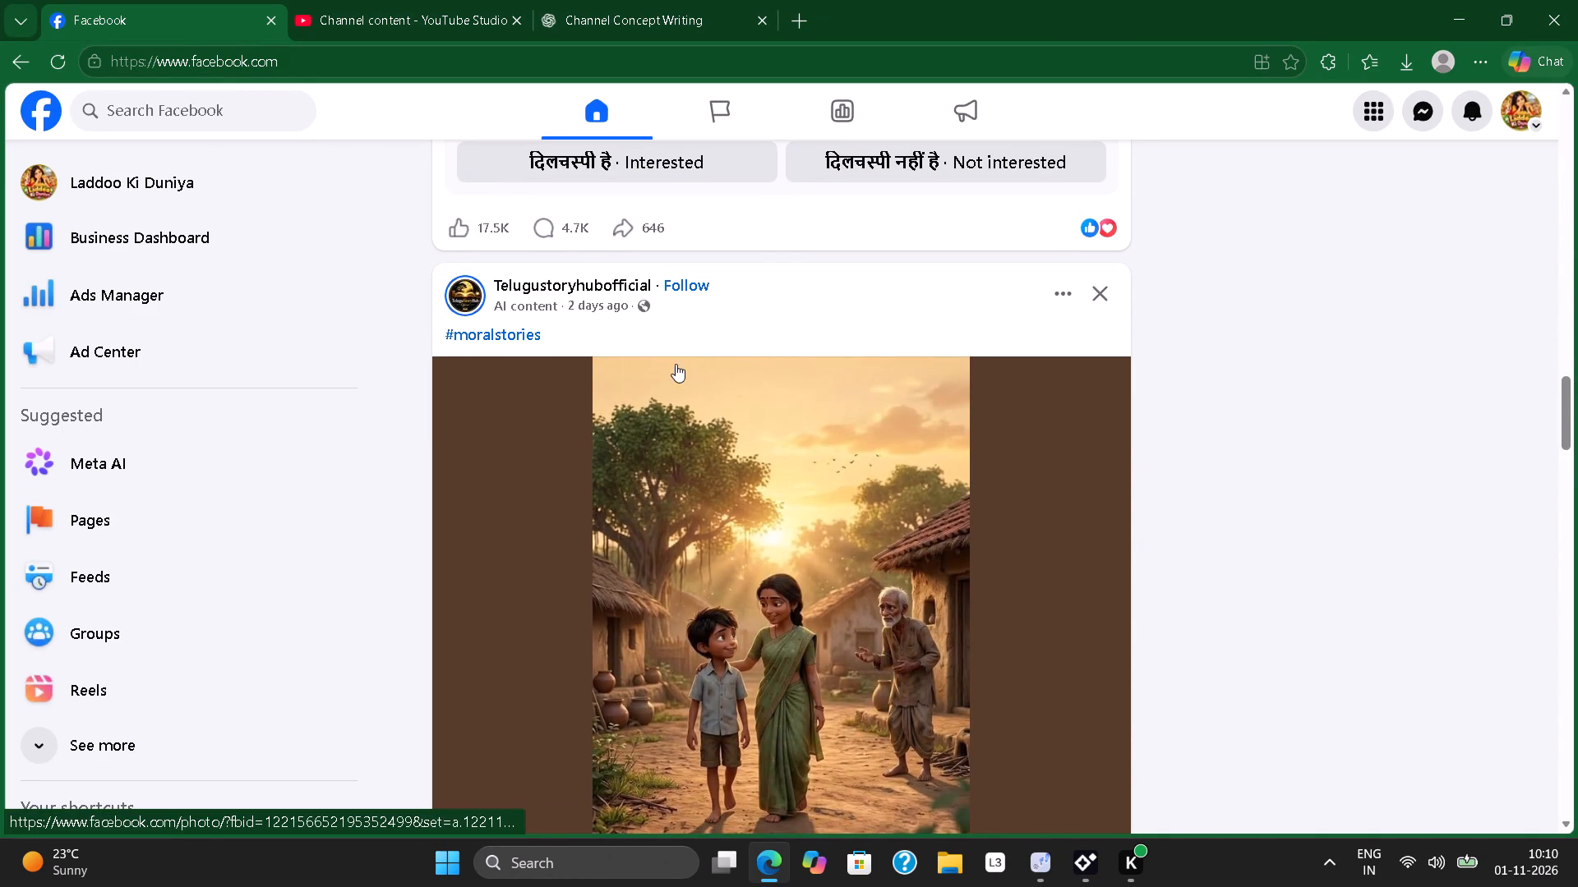
pyautogui.scroll(-5, 670, 527)
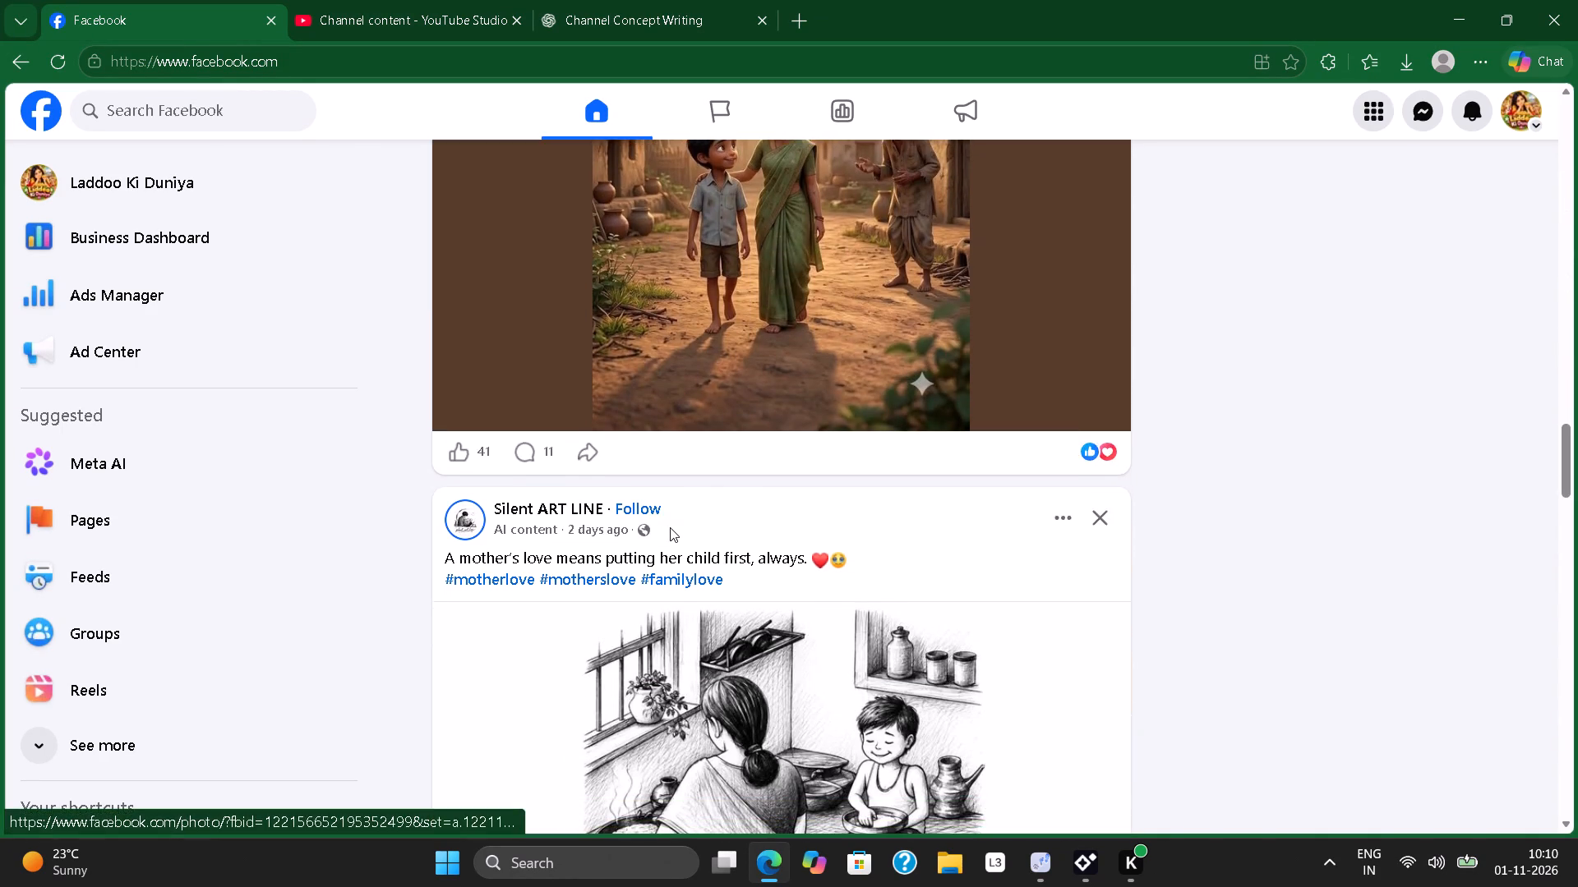
pyautogui.scroll(-4, 670, 527)
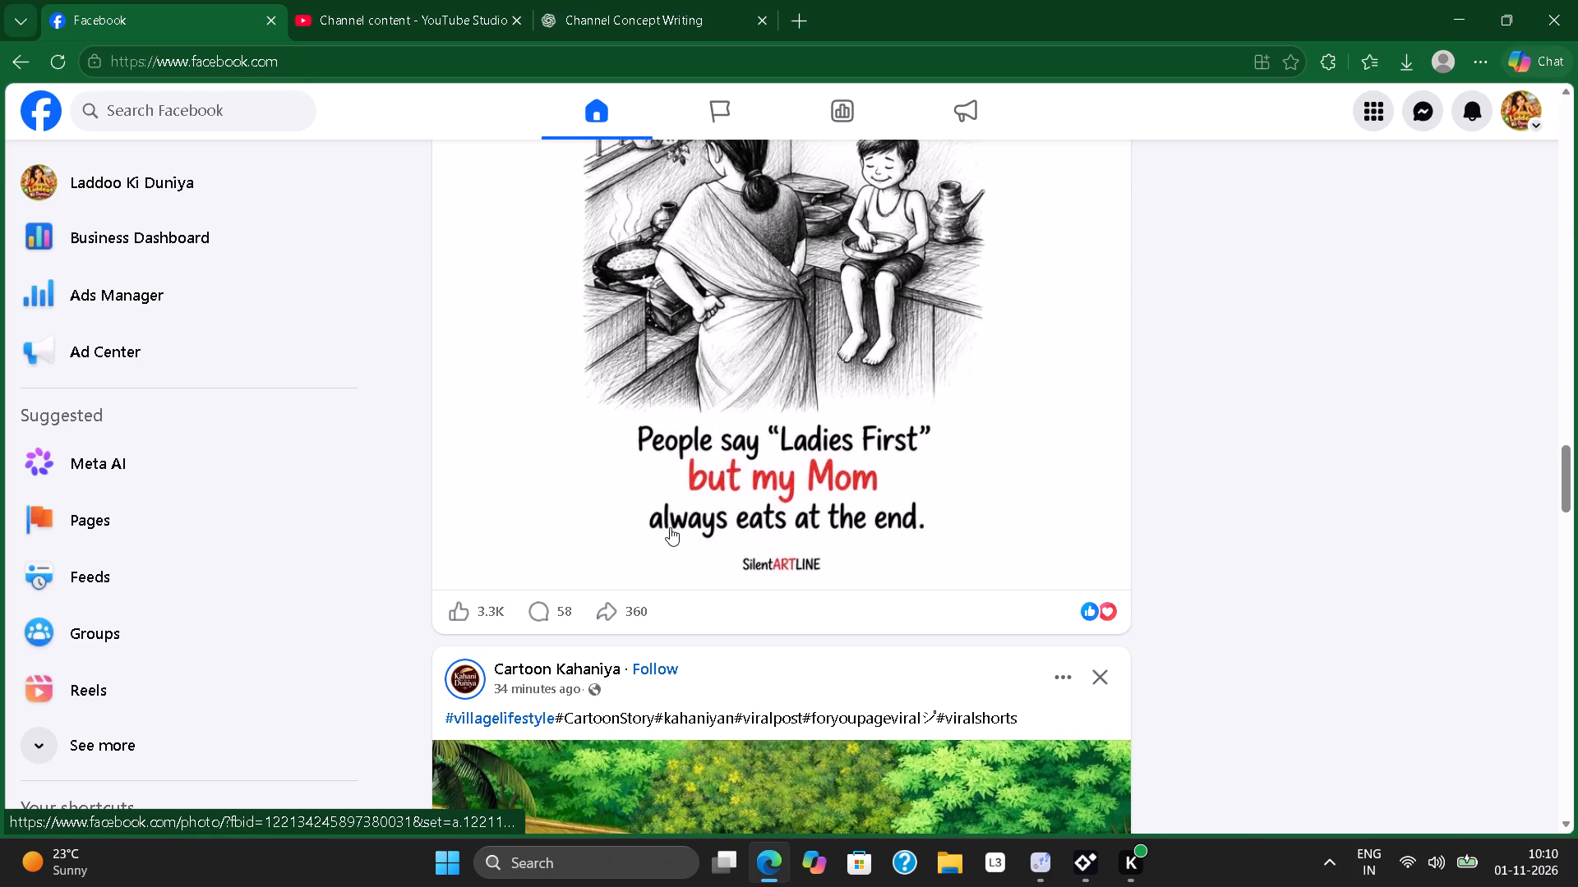
pyautogui.scroll(1, 670, 527)
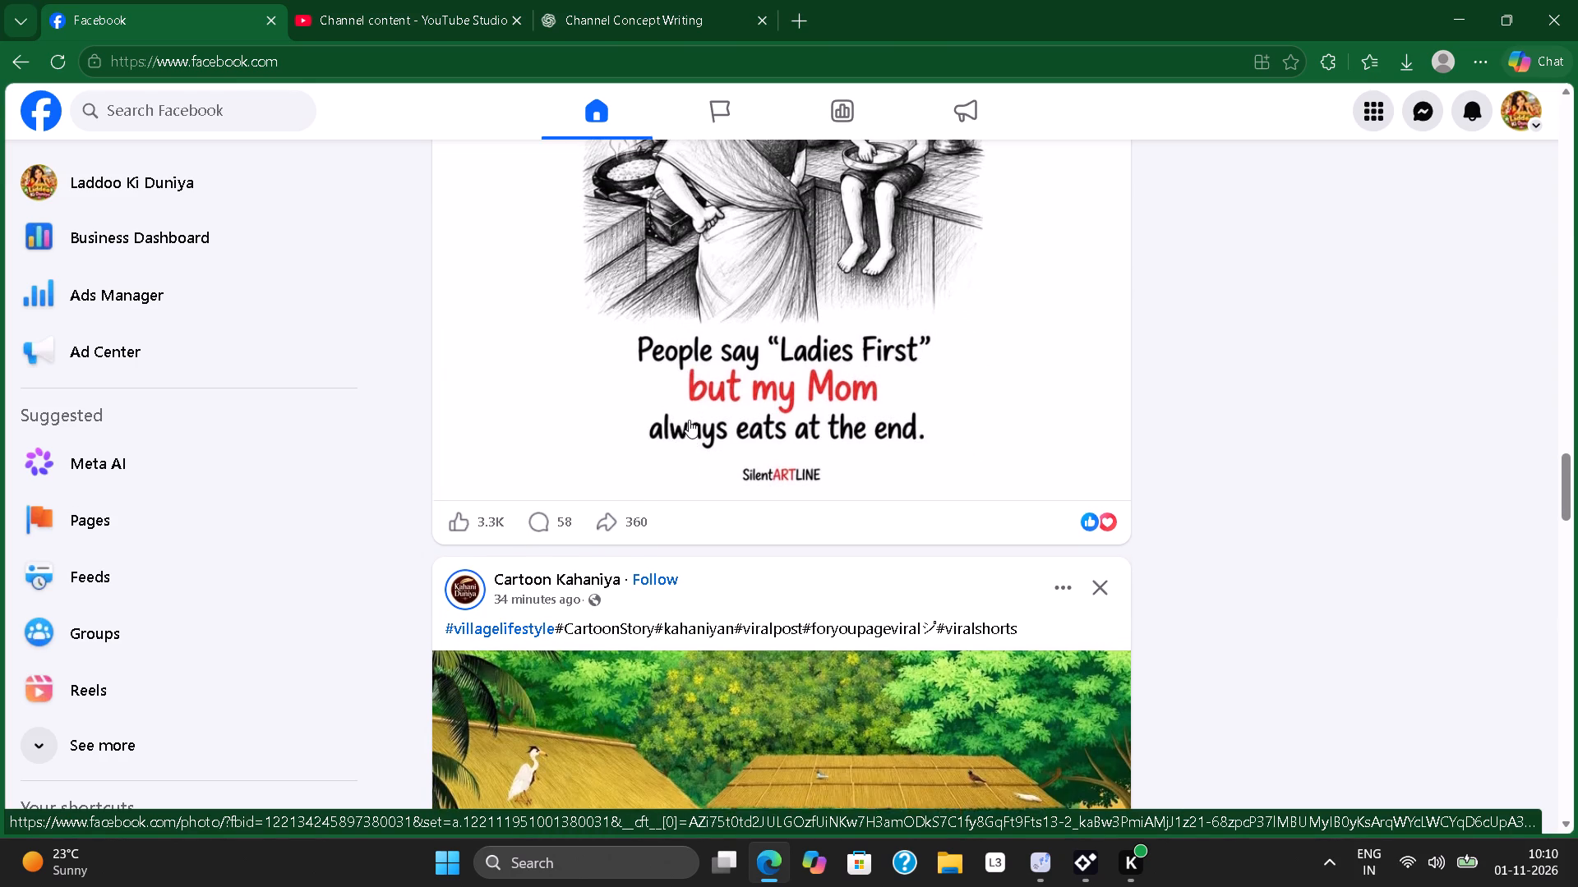
pyautogui.scroll(1, 689, 420)
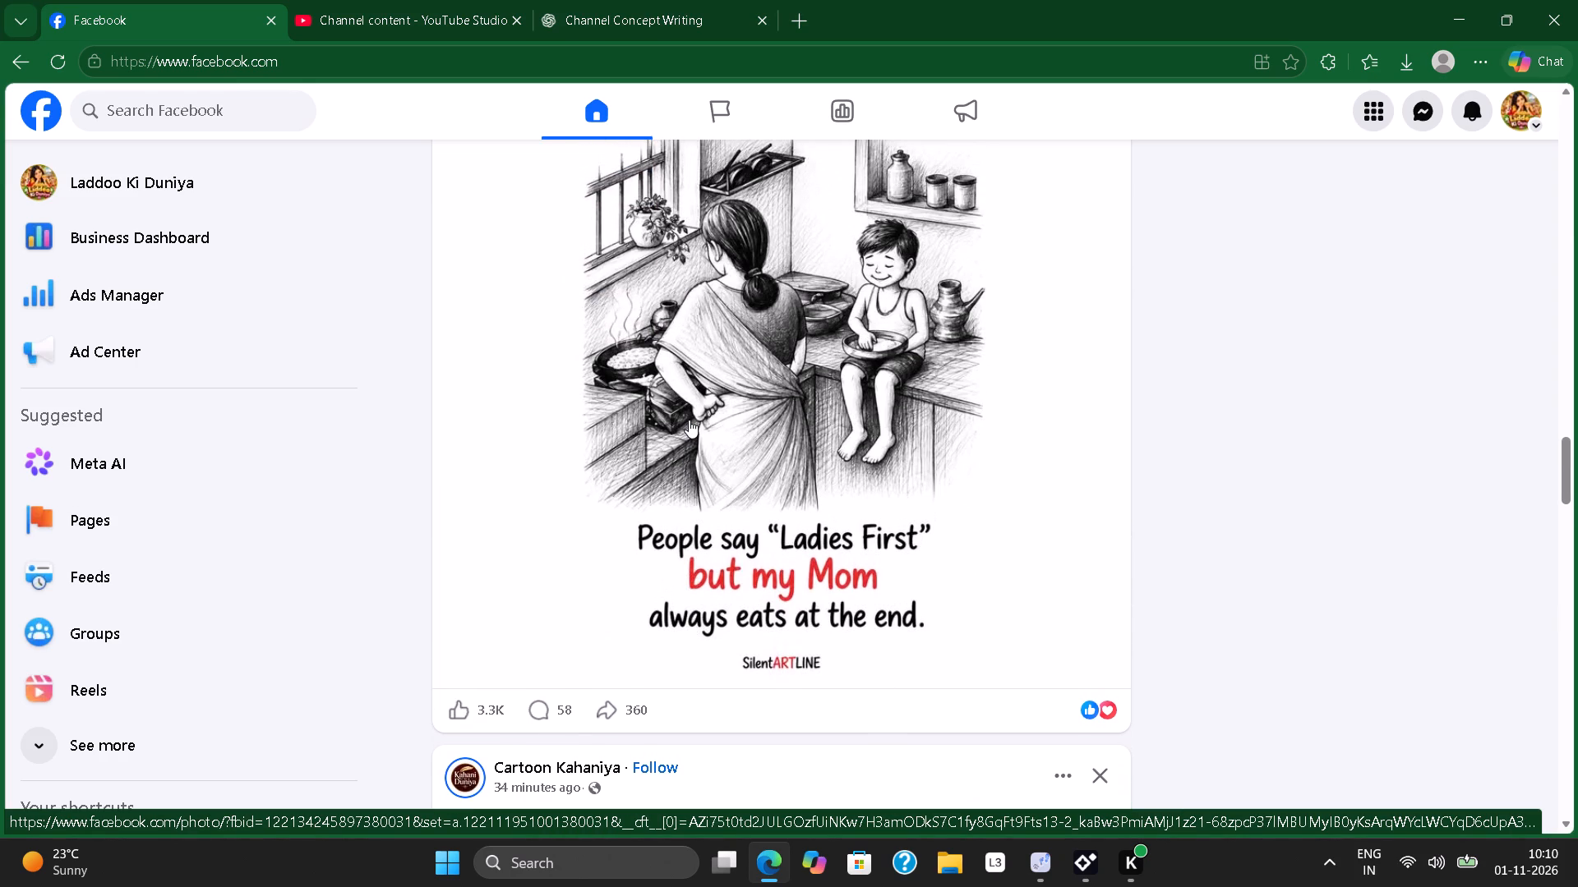
pyautogui.scroll(6, 689, 420)
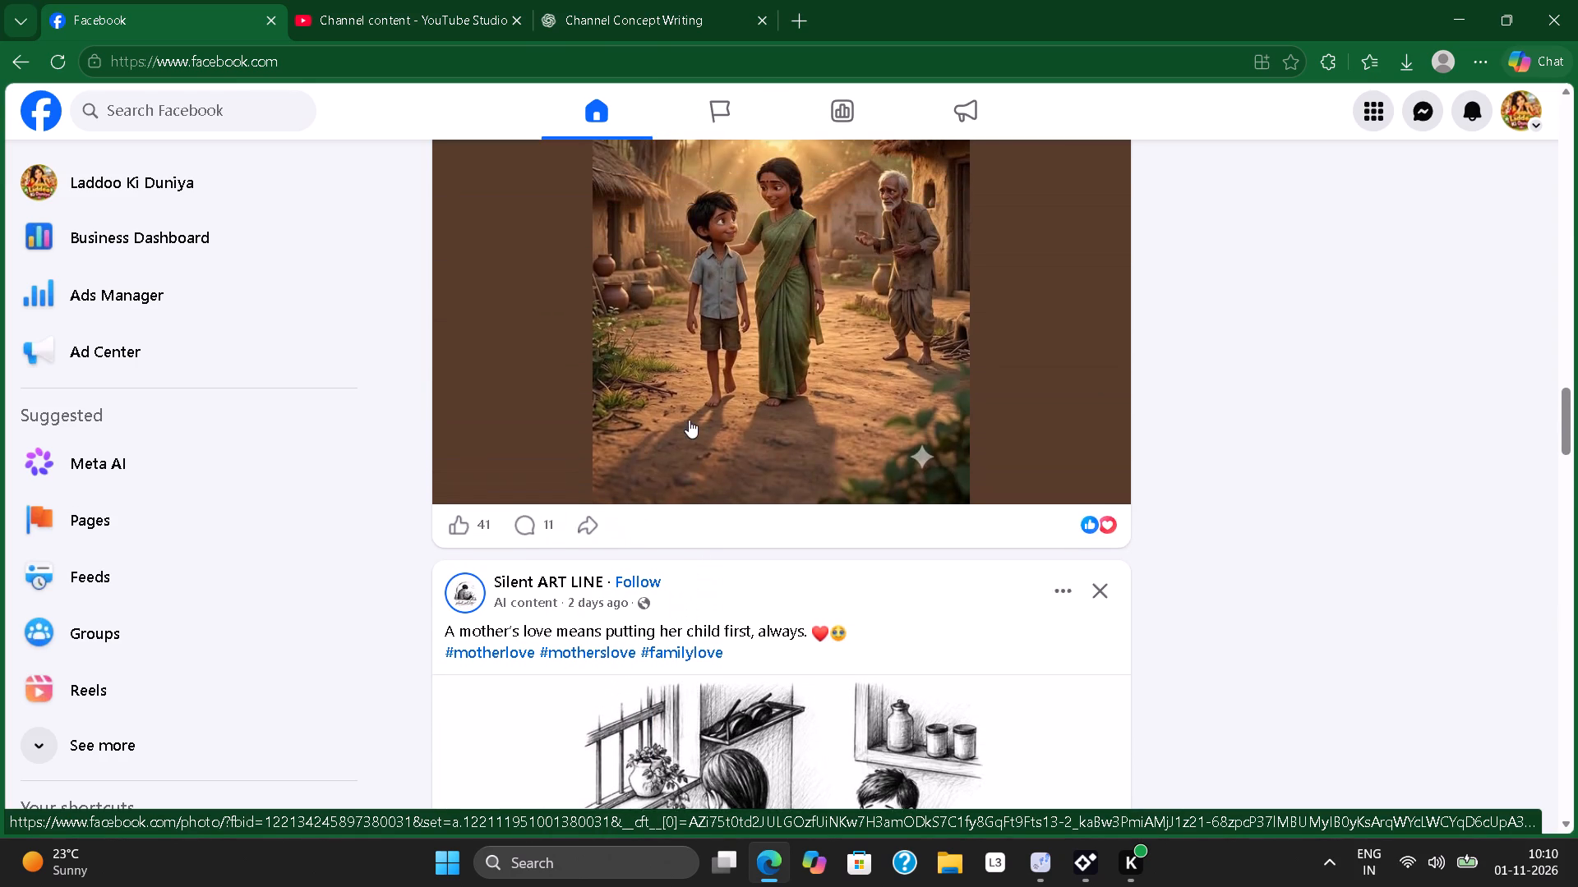
pyautogui.scroll(-6, 745, 326)
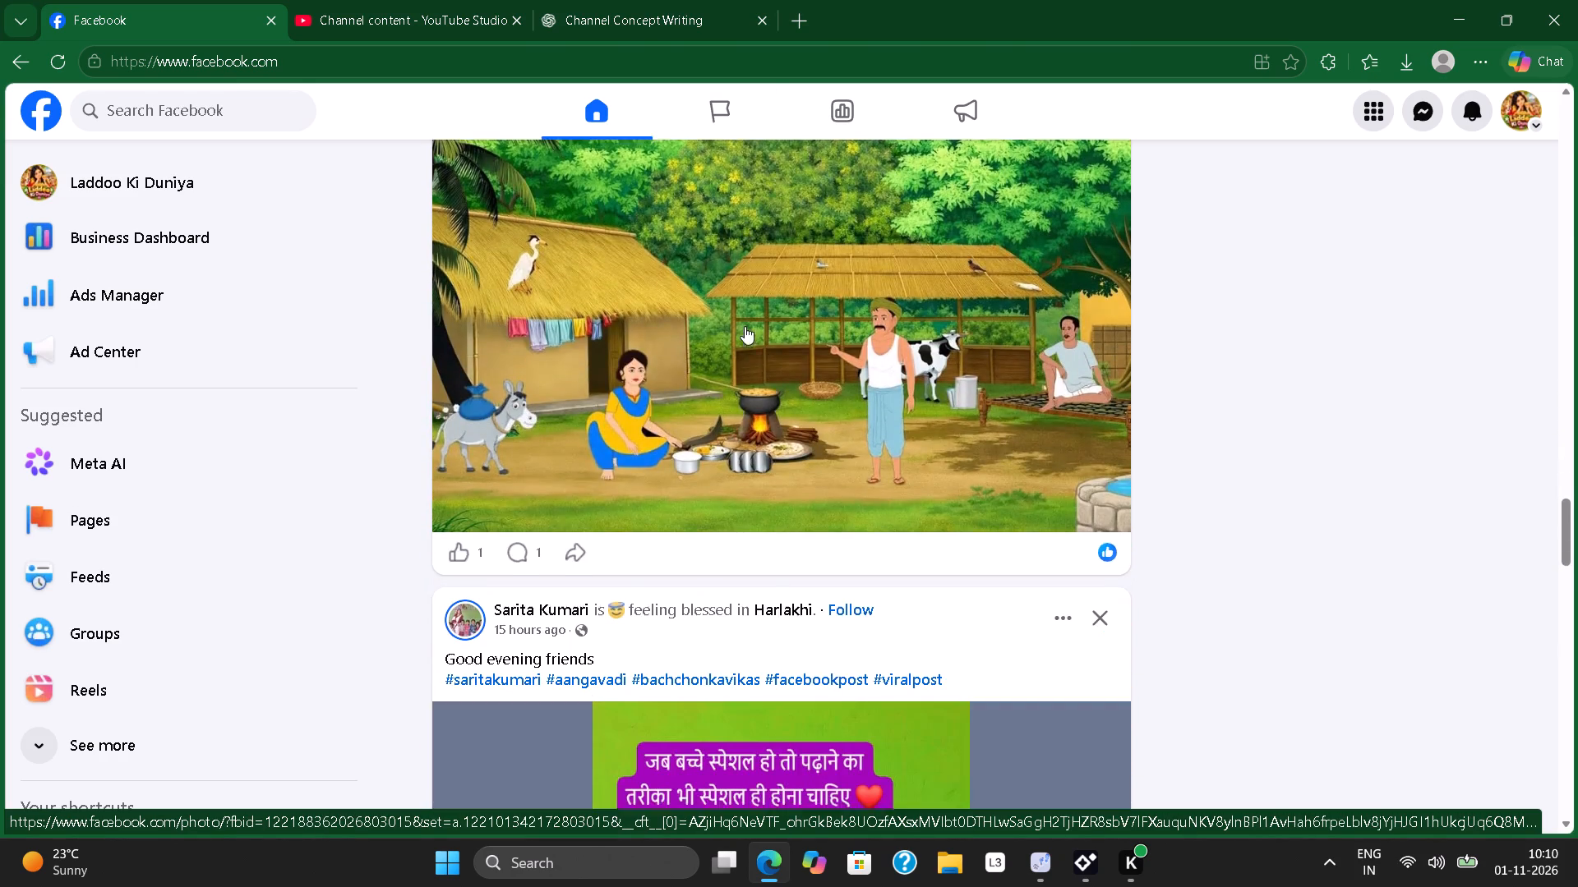
pyautogui.scroll(-5, 745, 326)
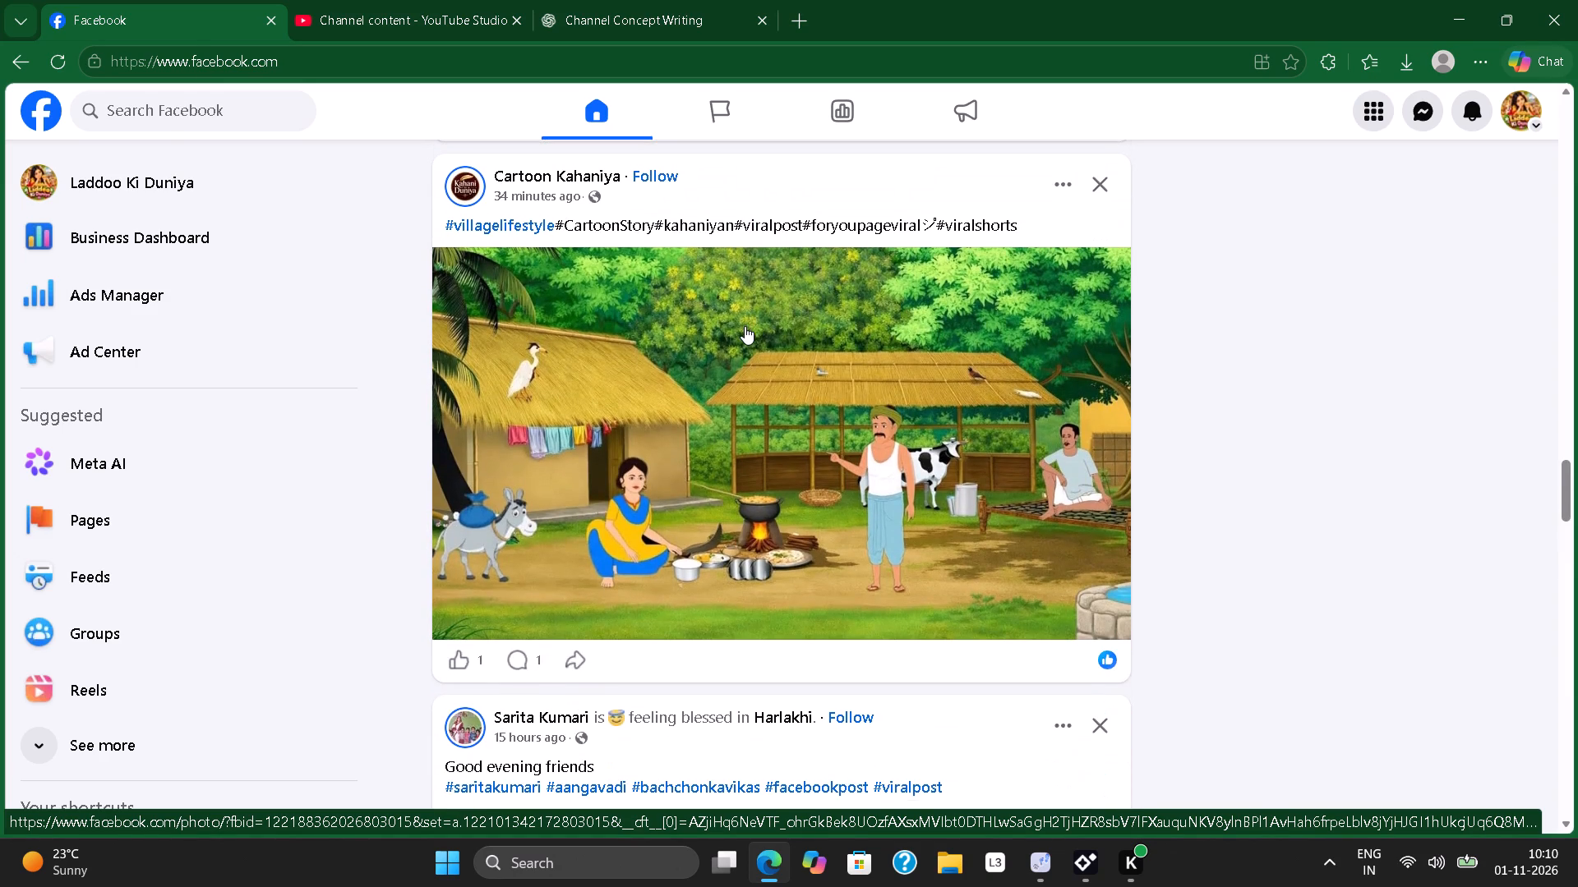
pyautogui.scroll(-1, 745, 326)
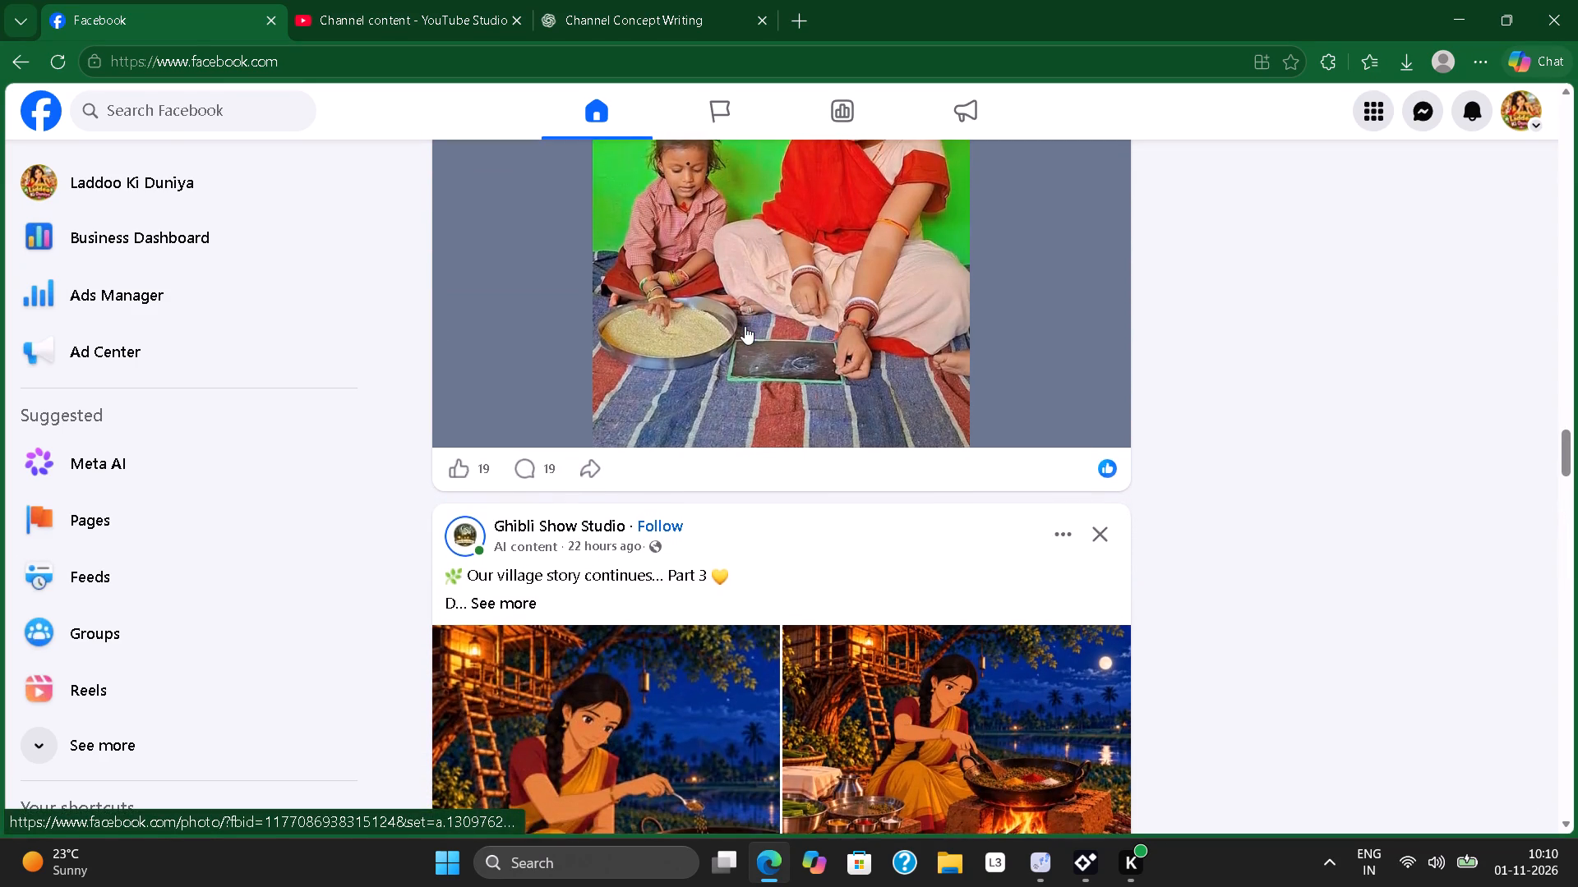
pyautogui.scroll(-4, 742, 318)
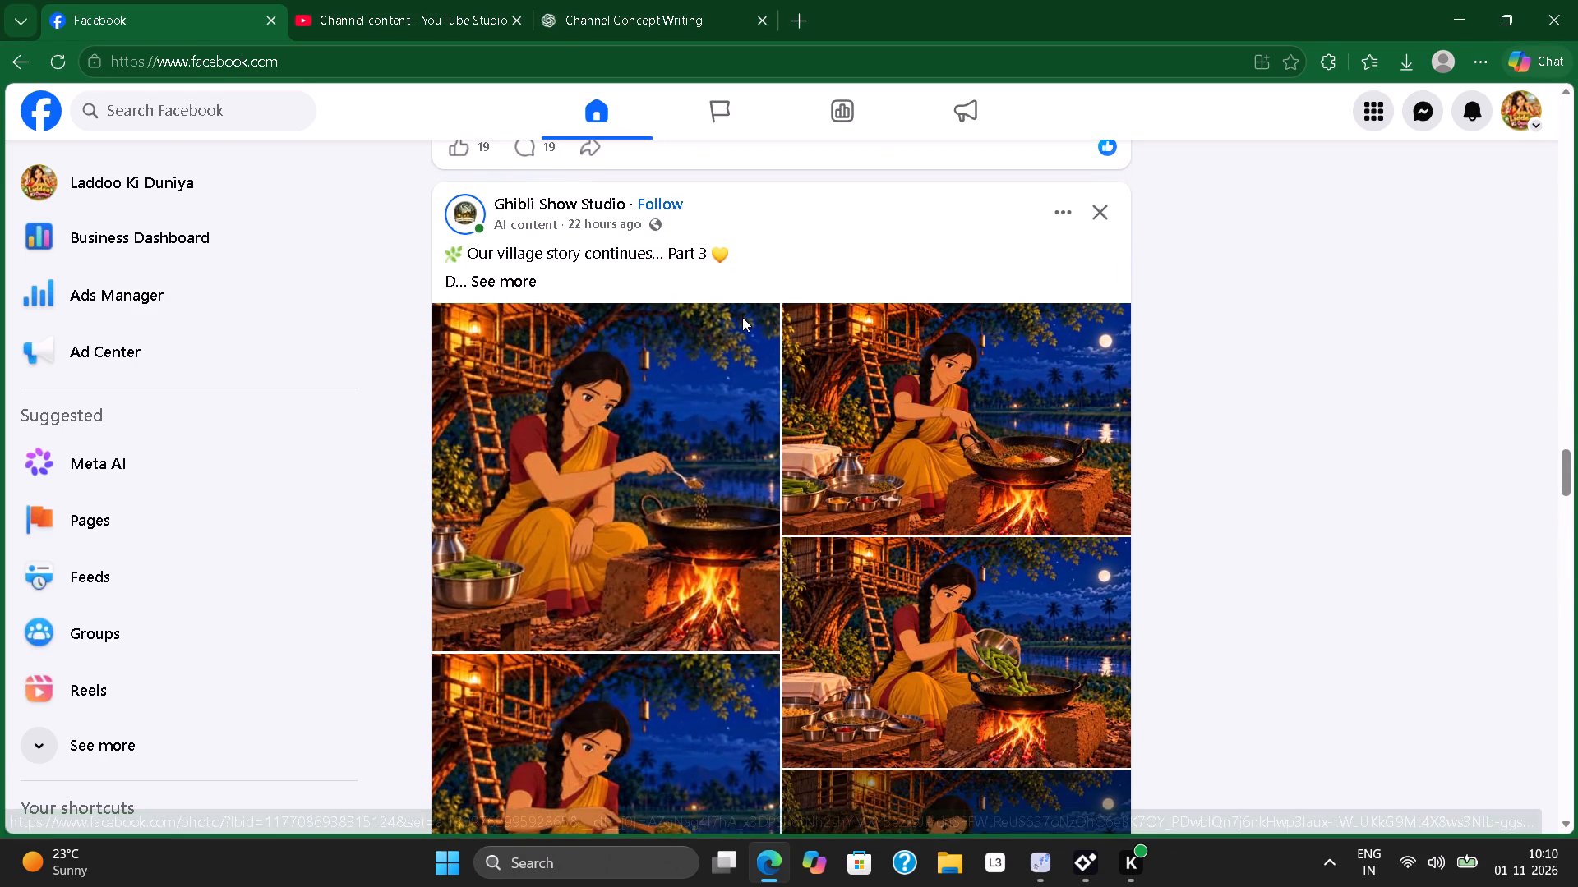
pyautogui.scroll(-2, 742, 317)
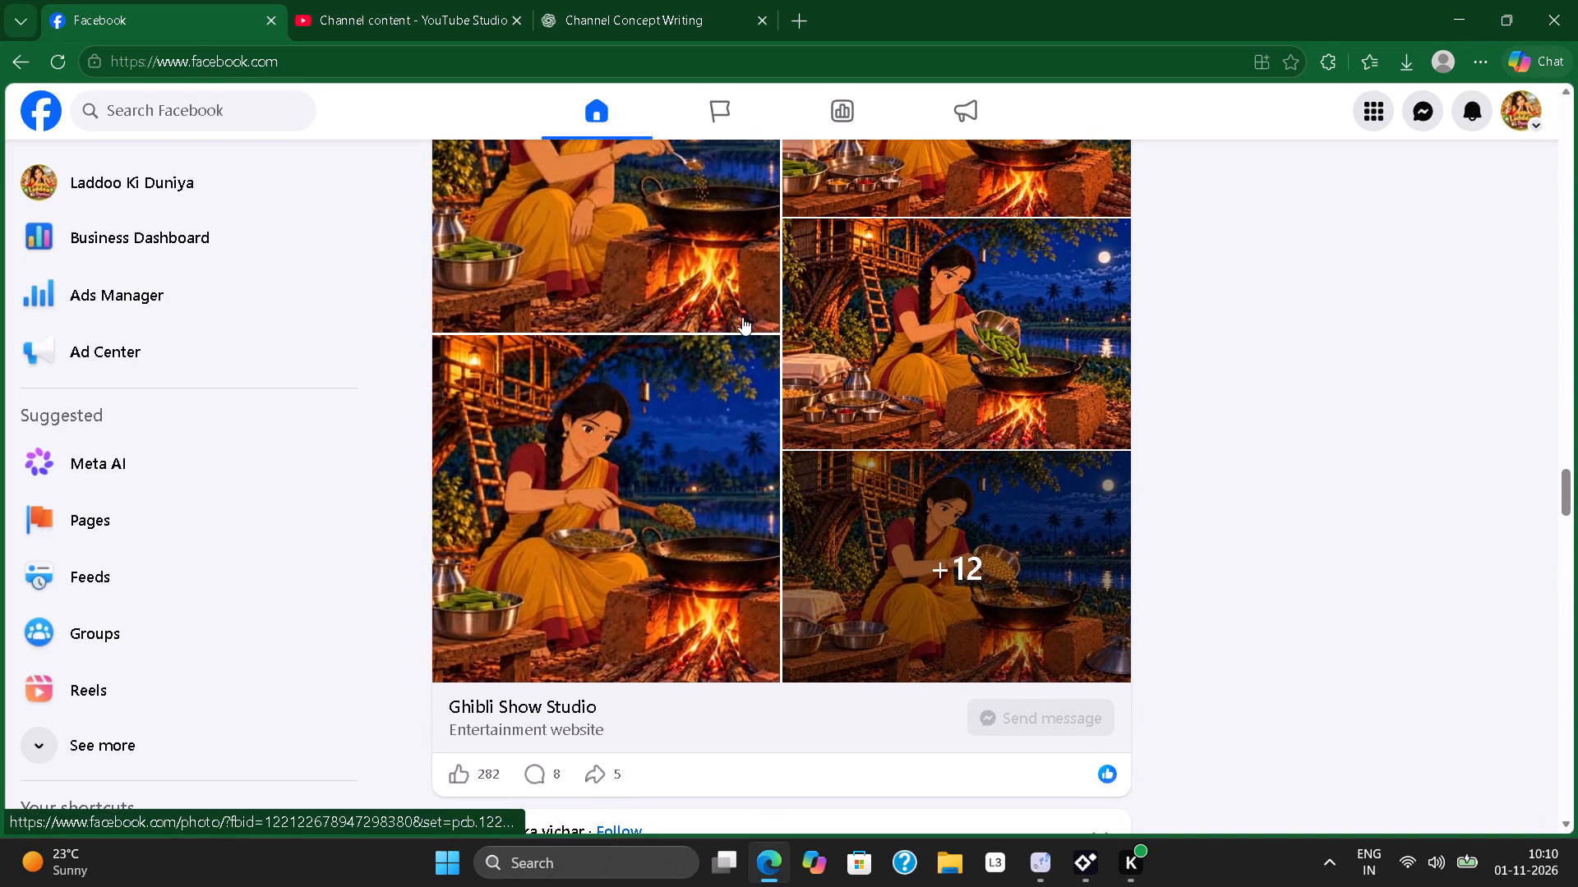
pyautogui.scroll(-5, 742, 317)
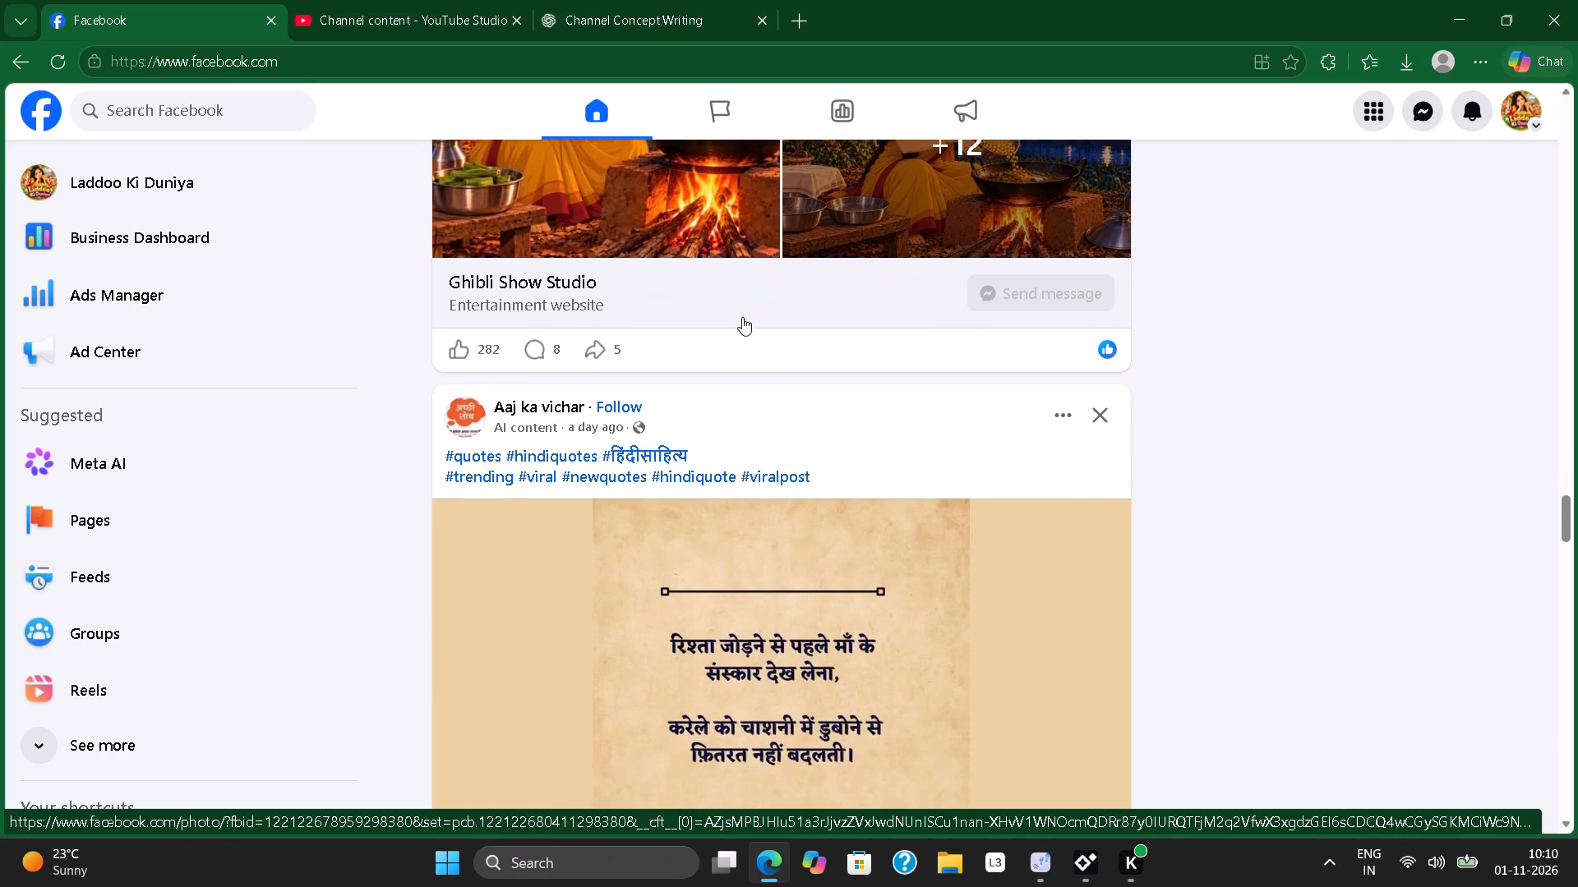
pyautogui.scroll(-8, 742, 317)
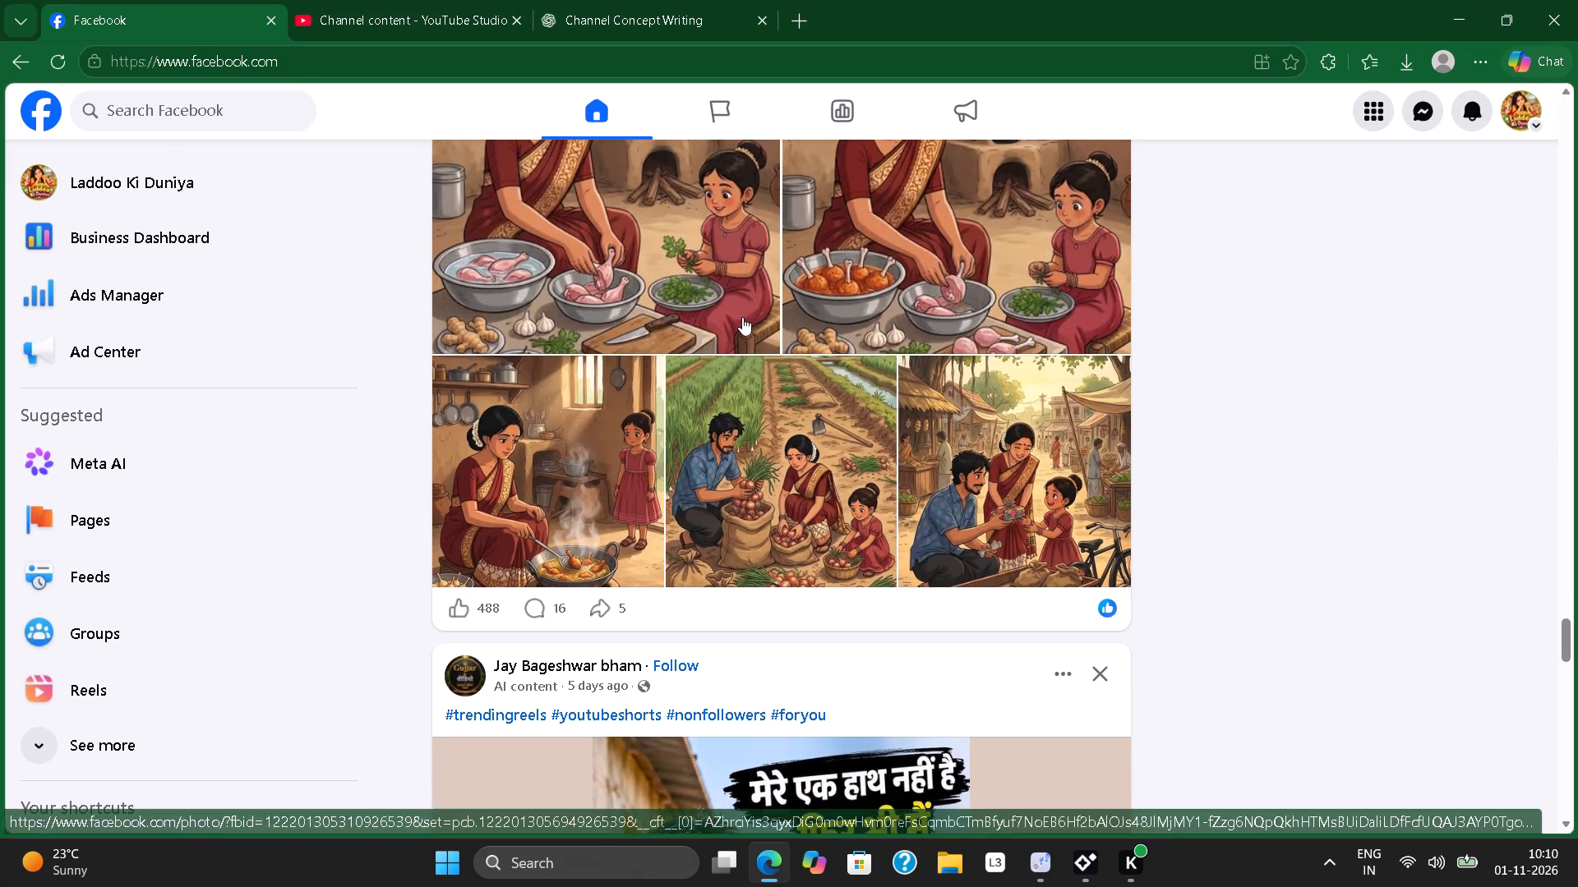
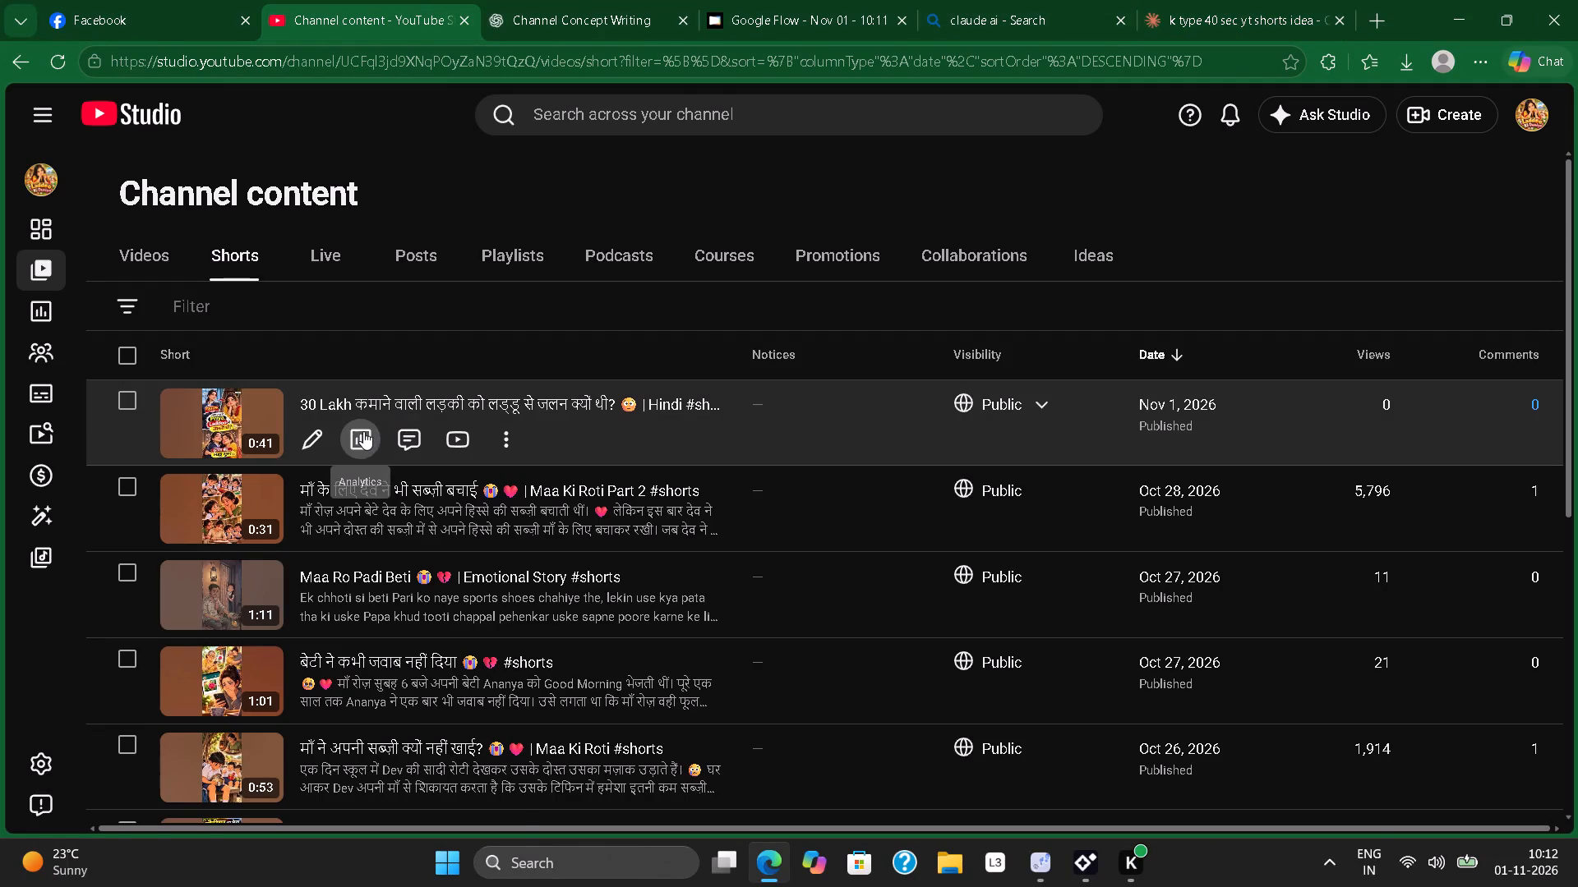
pyautogui.click(362, 433)
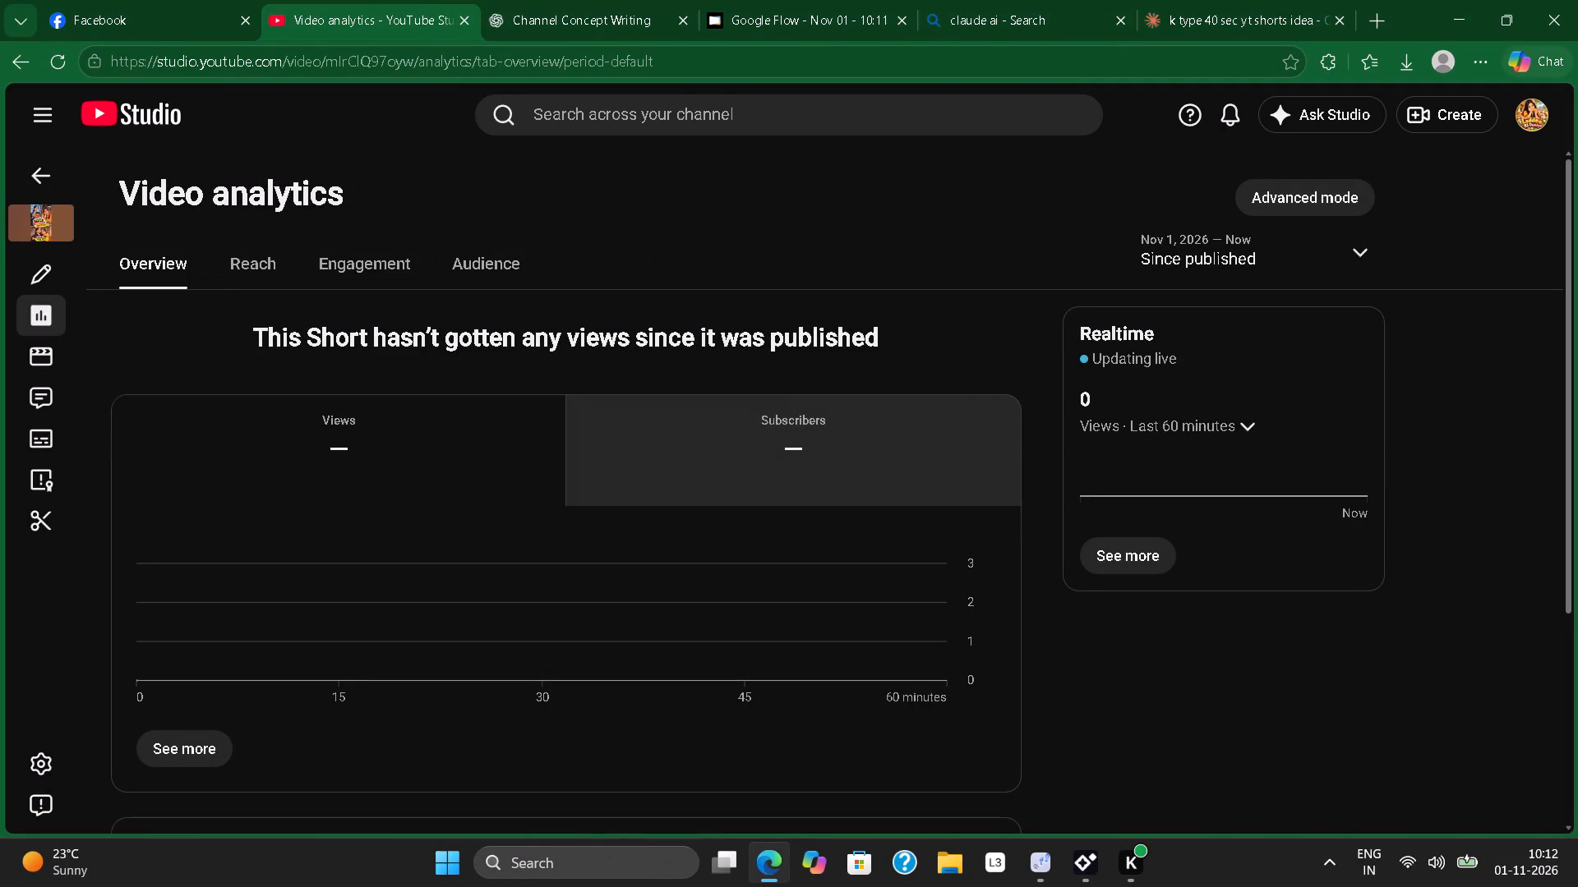
pyautogui.click(42, 175)
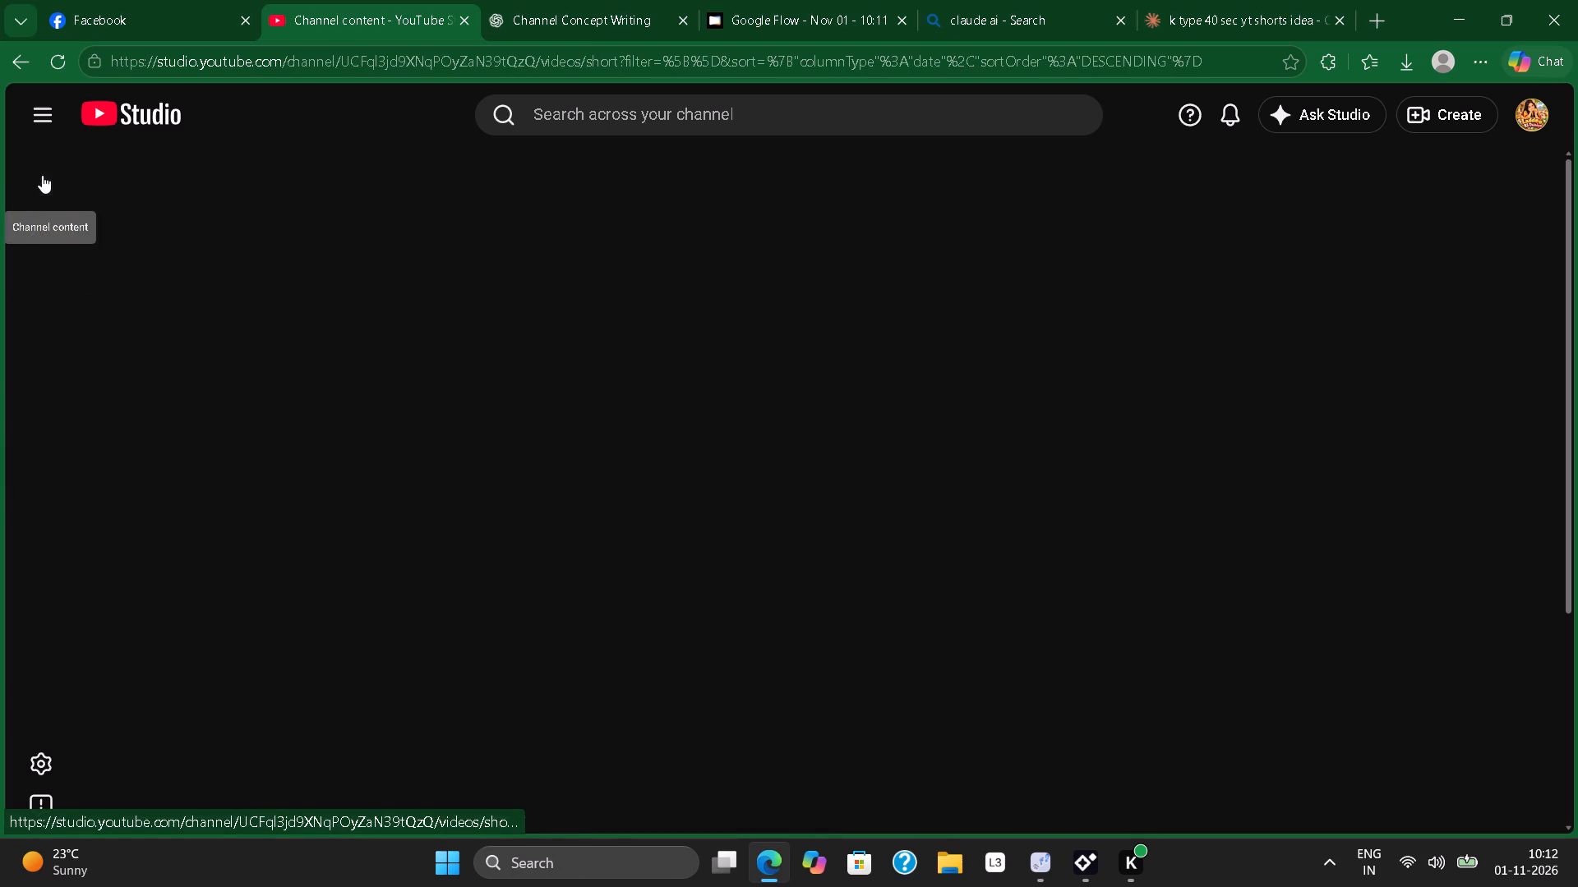
pyautogui.click(39, 209)
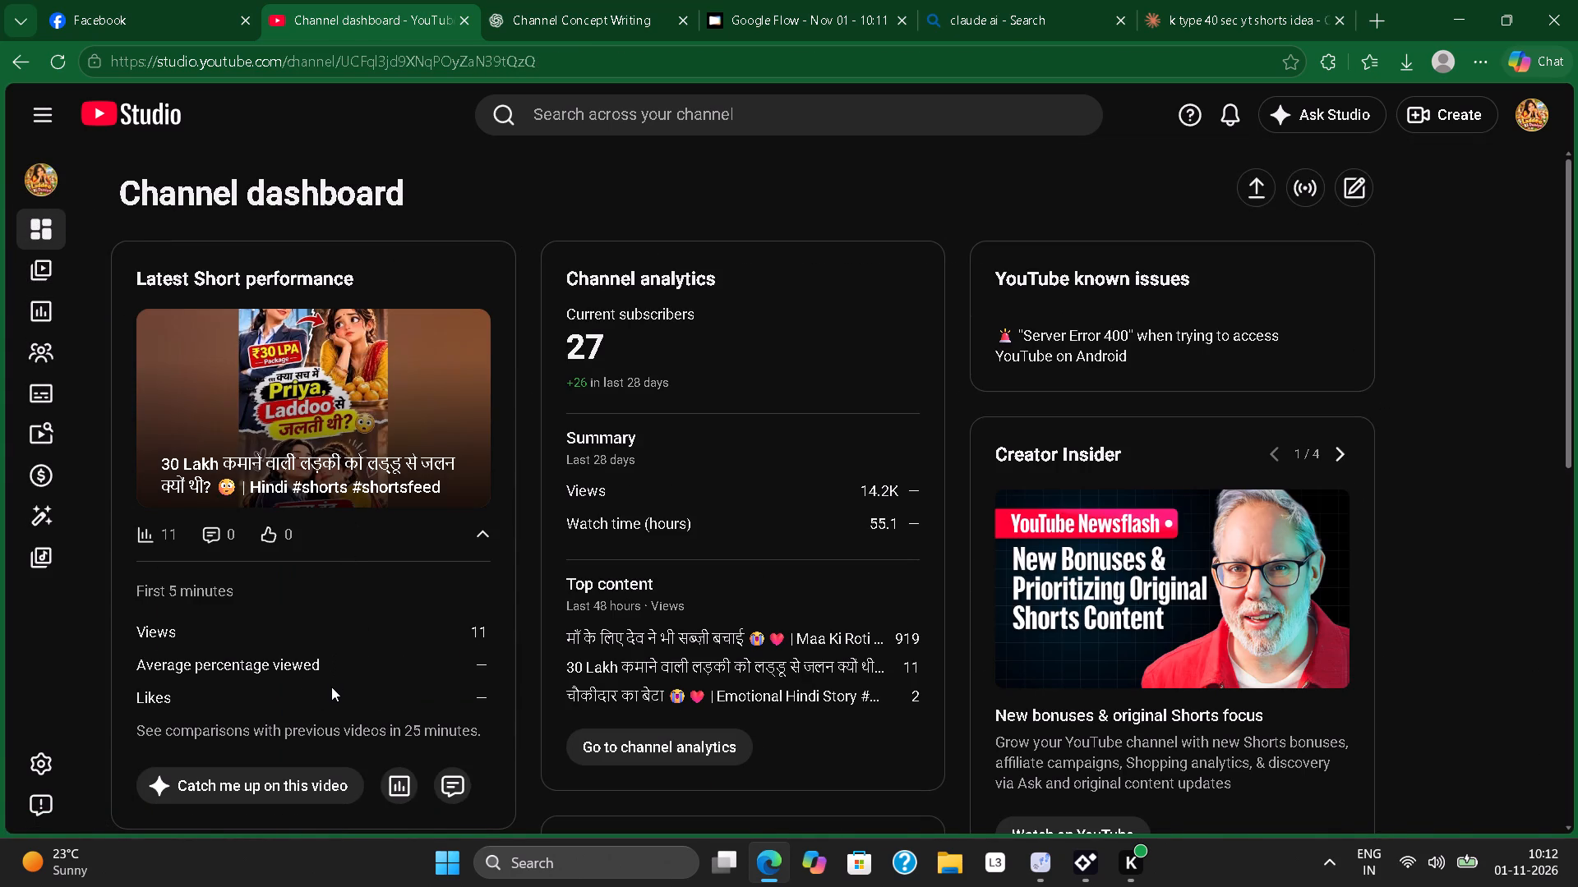
pyautogui.click(401, 796)
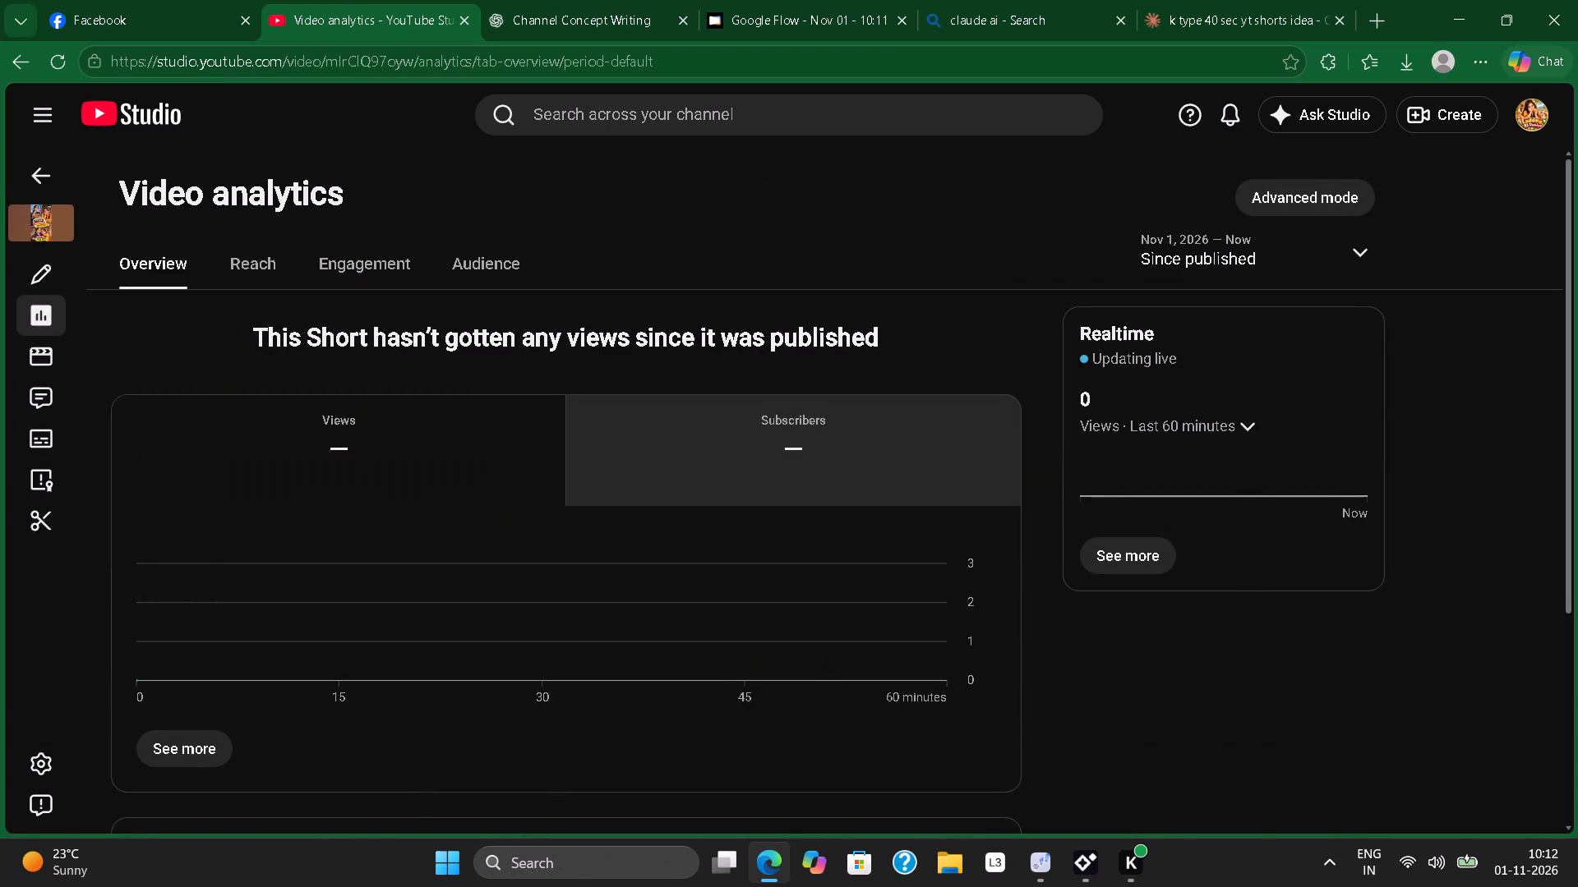
pyautogui.click(53, 61)
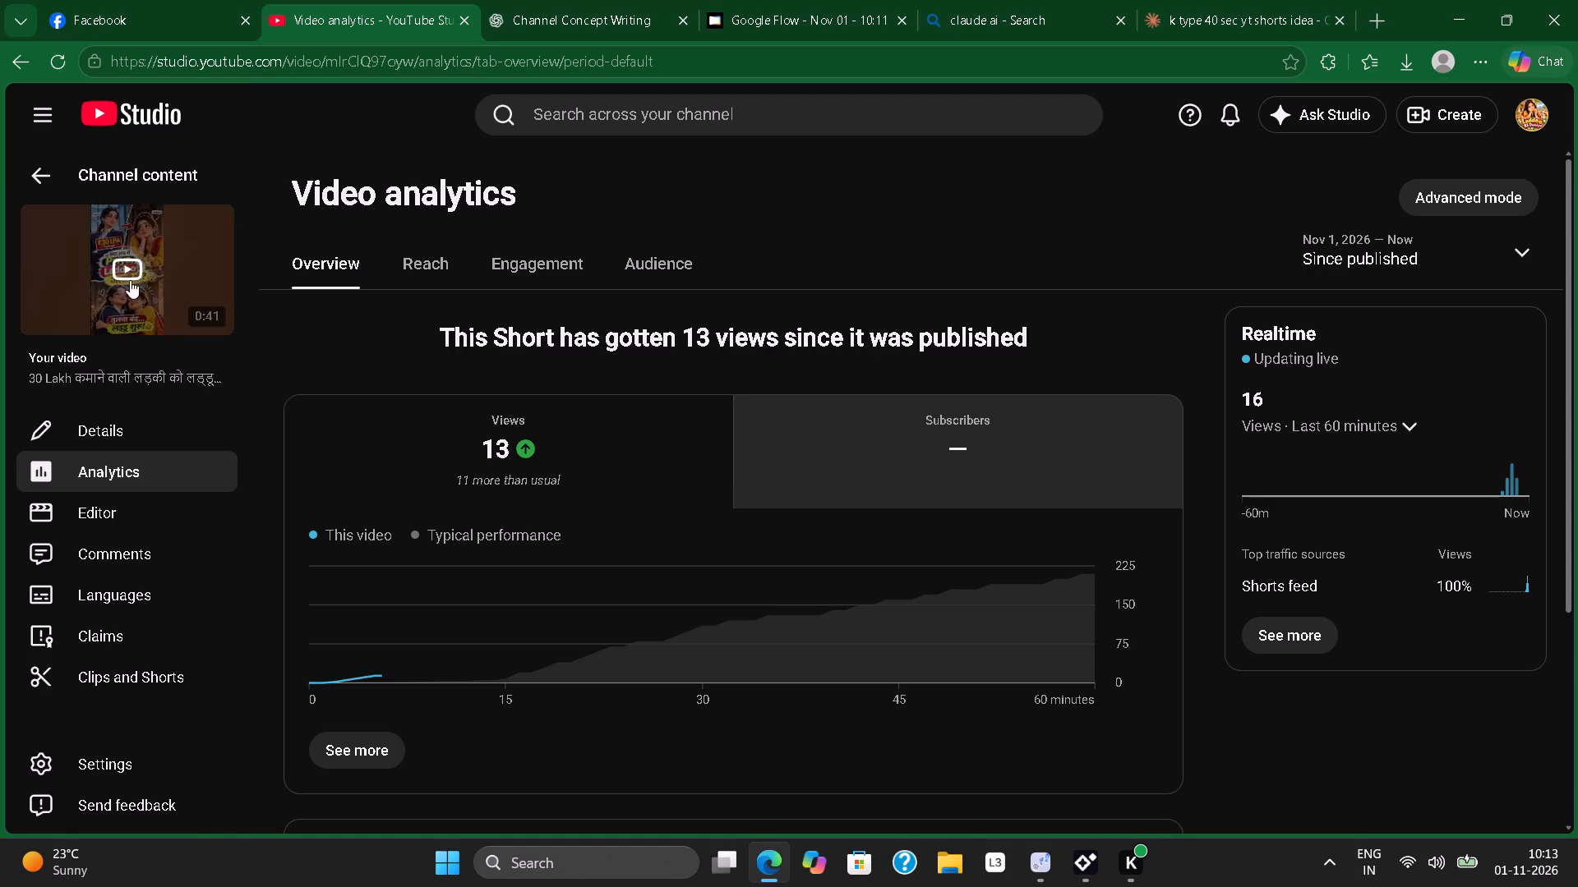
pyautogui.click(150, 182)
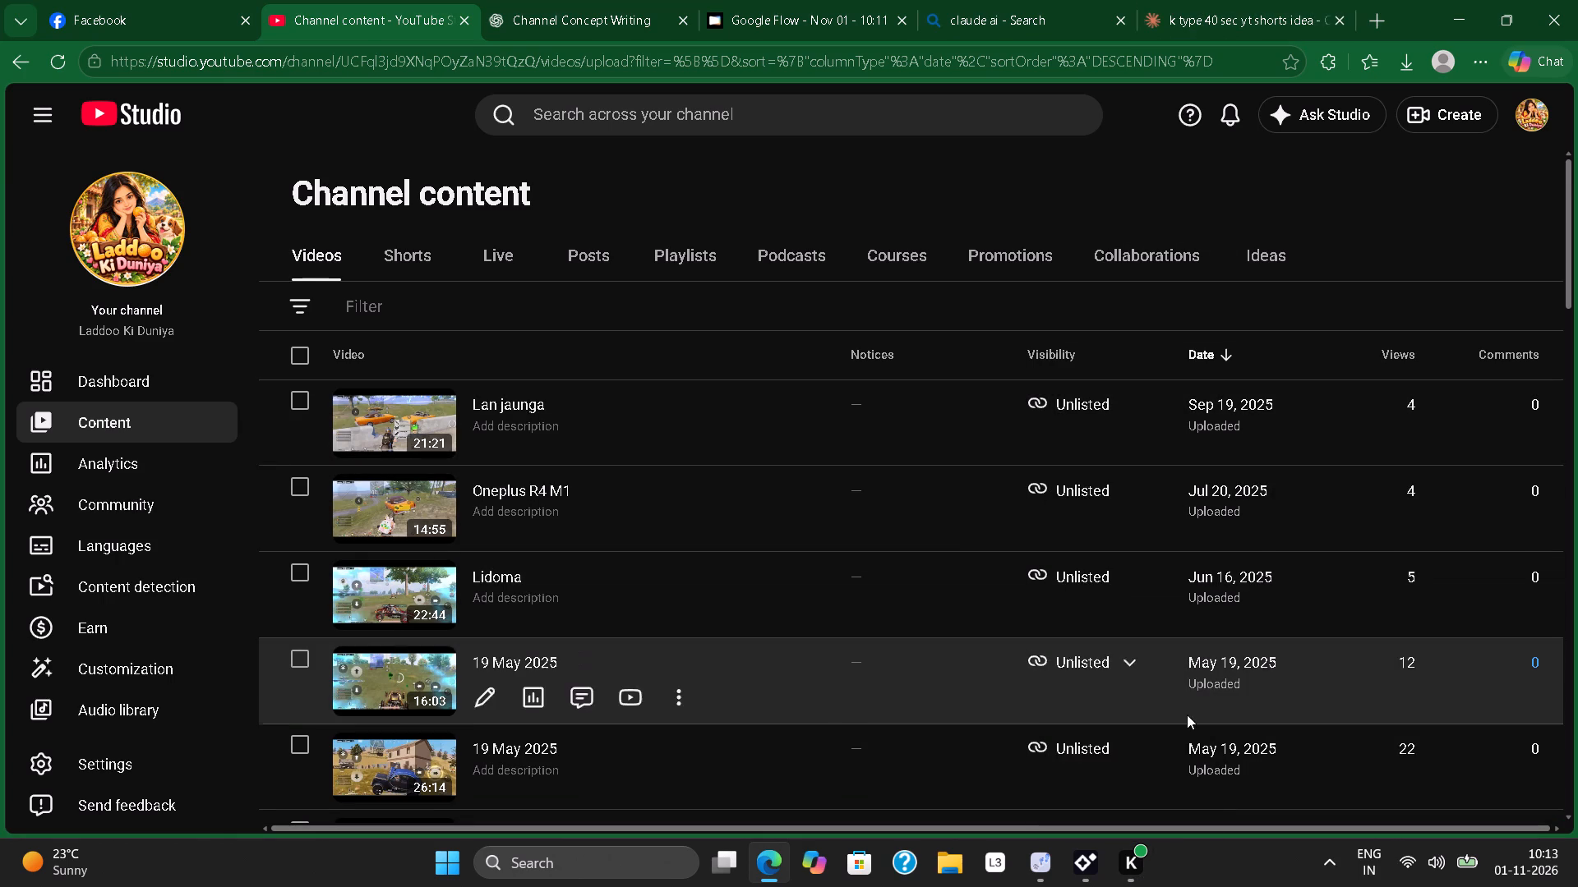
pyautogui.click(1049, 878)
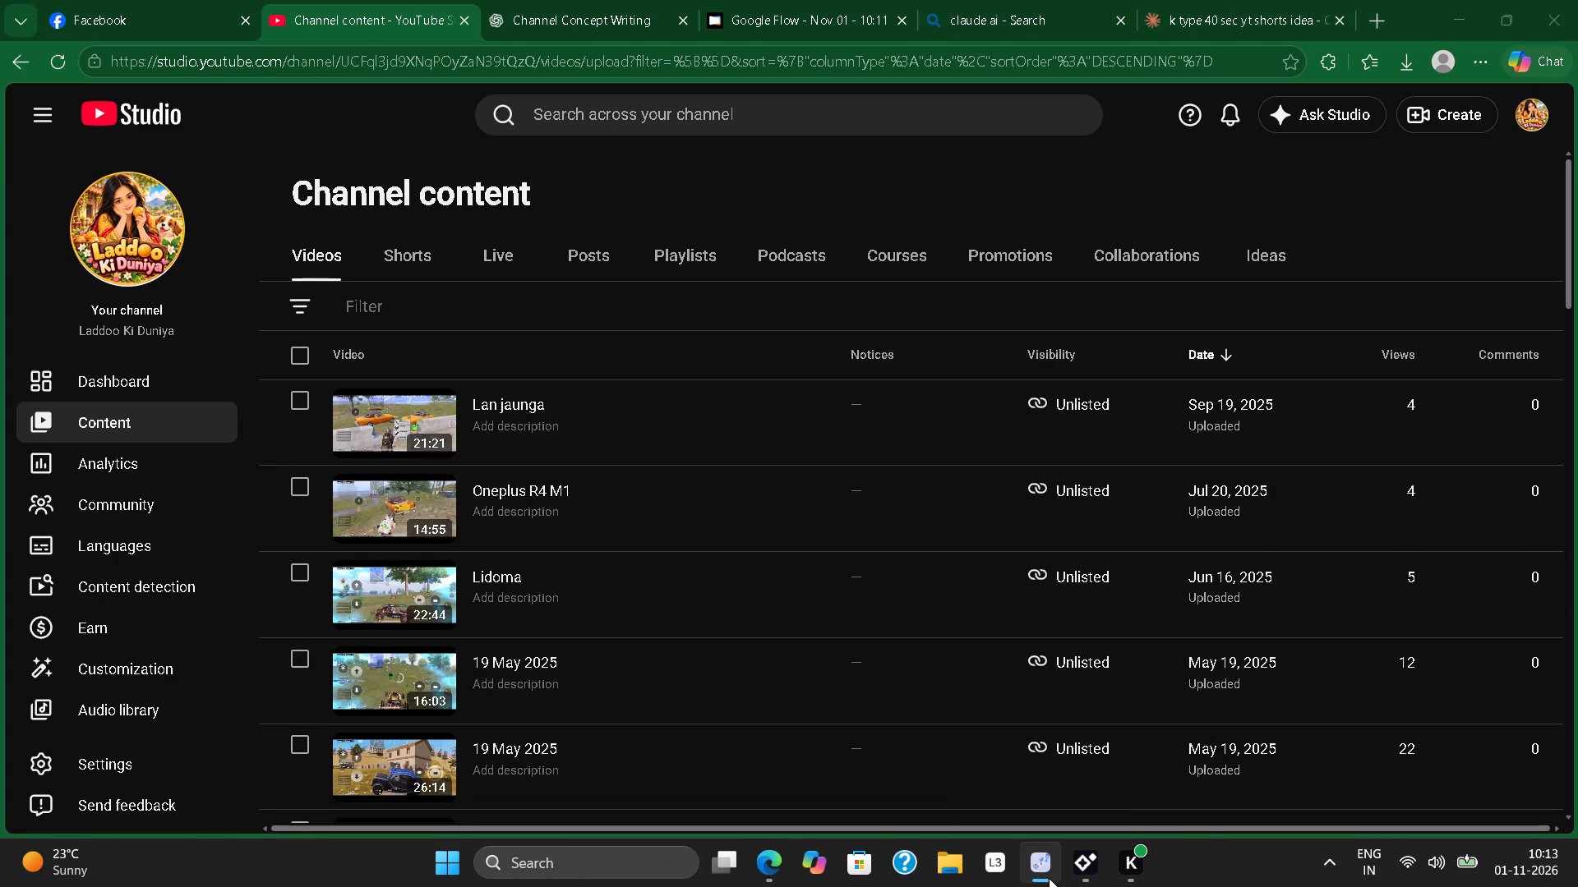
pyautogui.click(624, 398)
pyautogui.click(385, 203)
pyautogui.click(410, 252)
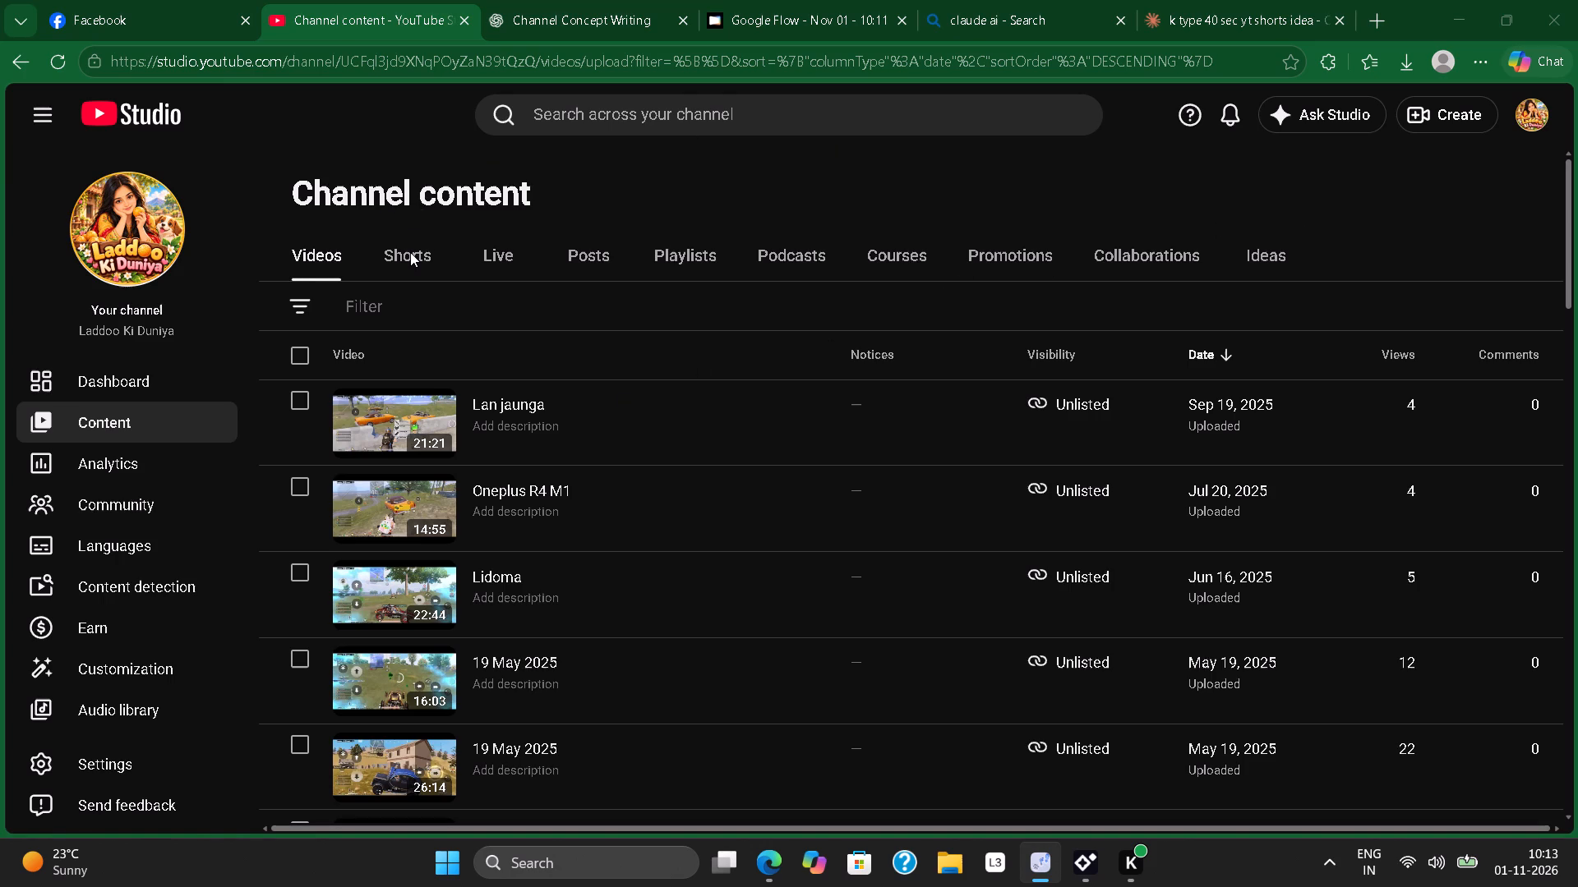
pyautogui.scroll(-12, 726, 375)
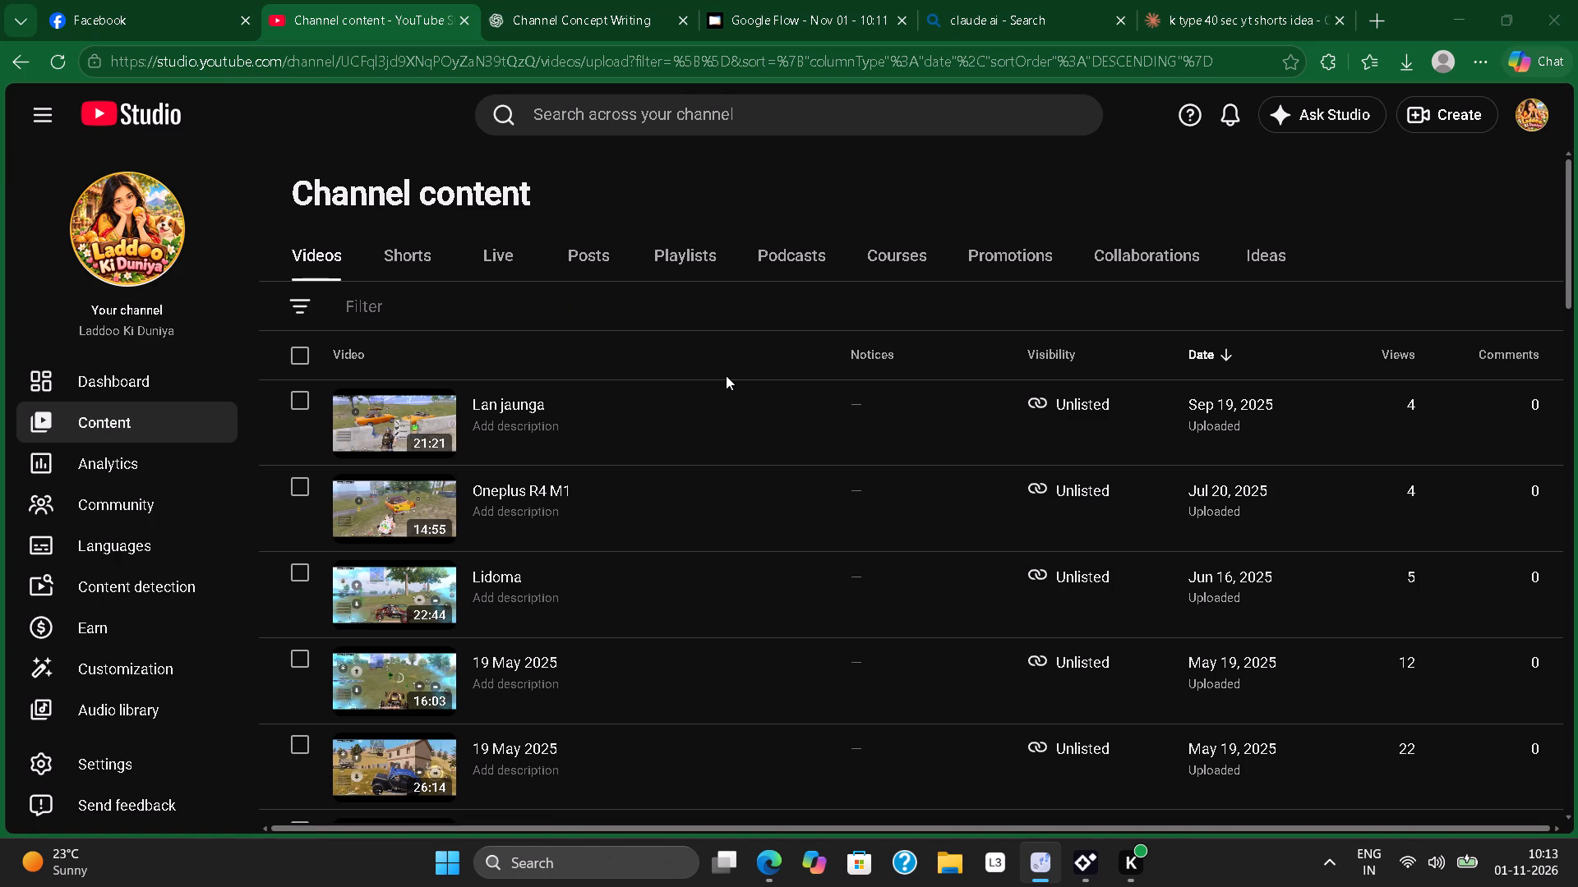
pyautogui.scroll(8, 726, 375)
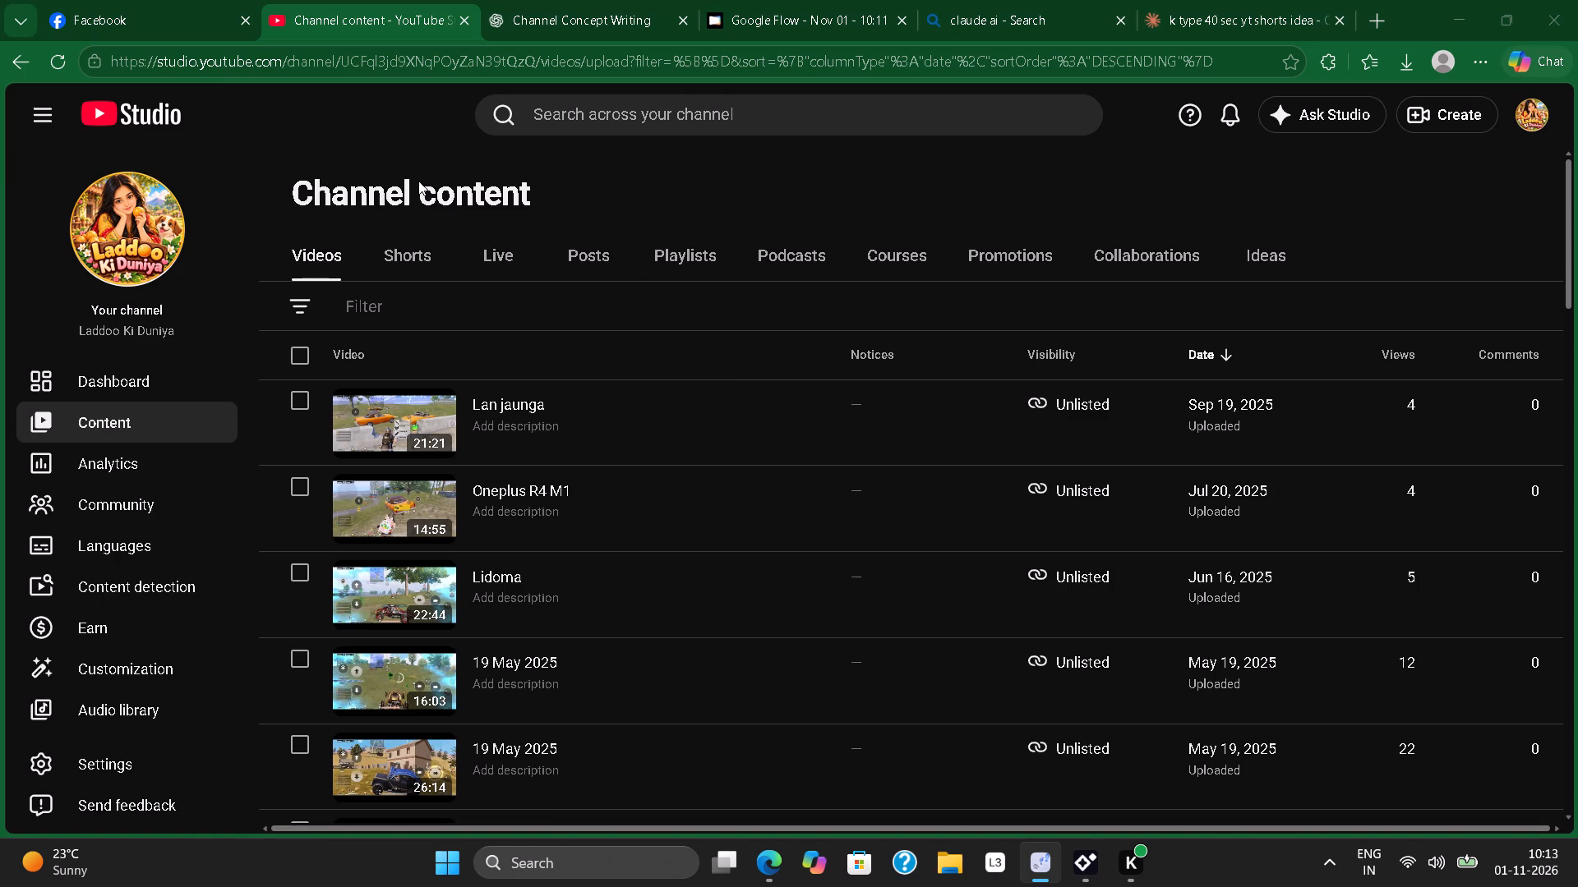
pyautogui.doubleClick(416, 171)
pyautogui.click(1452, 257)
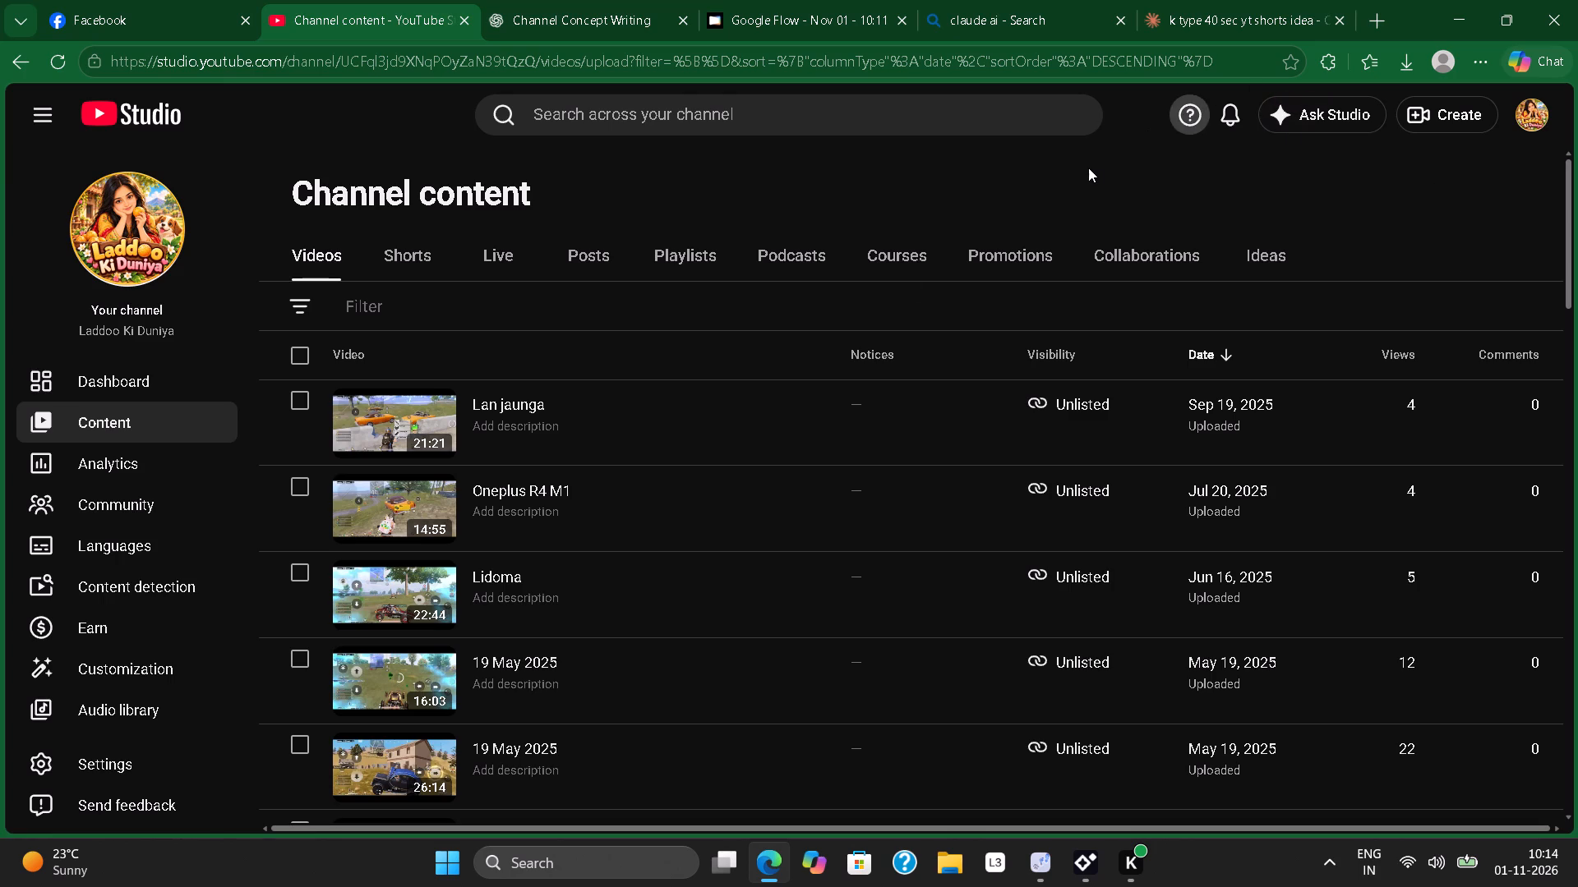
# Check the latest Short's performance on the channel dashboard and open its video analytics.
pyautogui.click(147, 378)
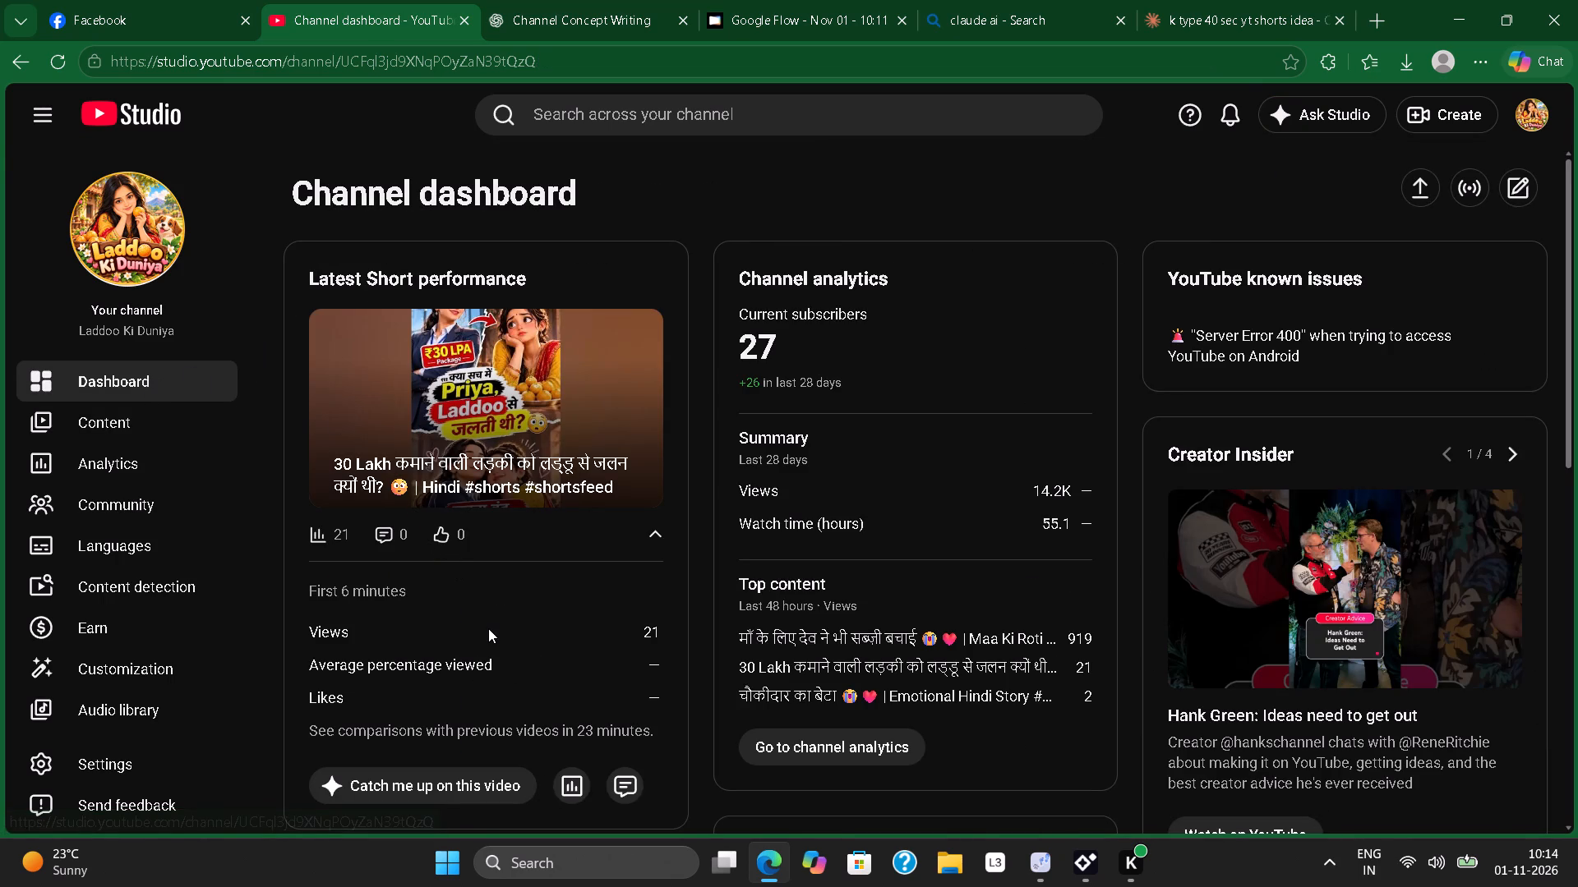
pyautogui.click(561, 781)
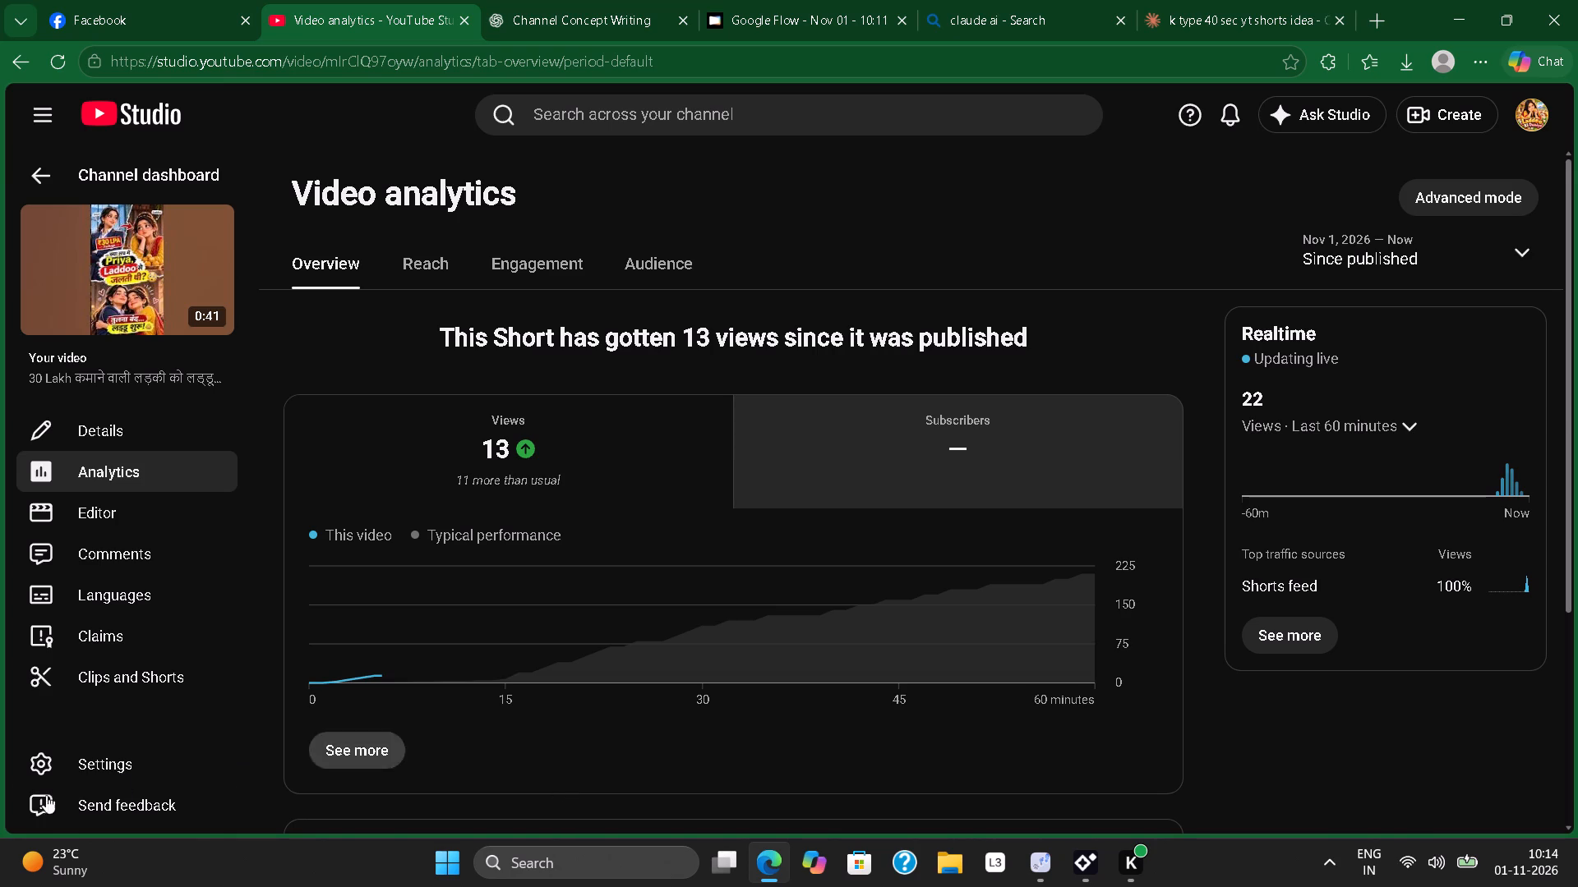
# Publish the English (United States) and Bangla draft audio dubs in the Short's language settings.
pyautogui.click(169, 575)
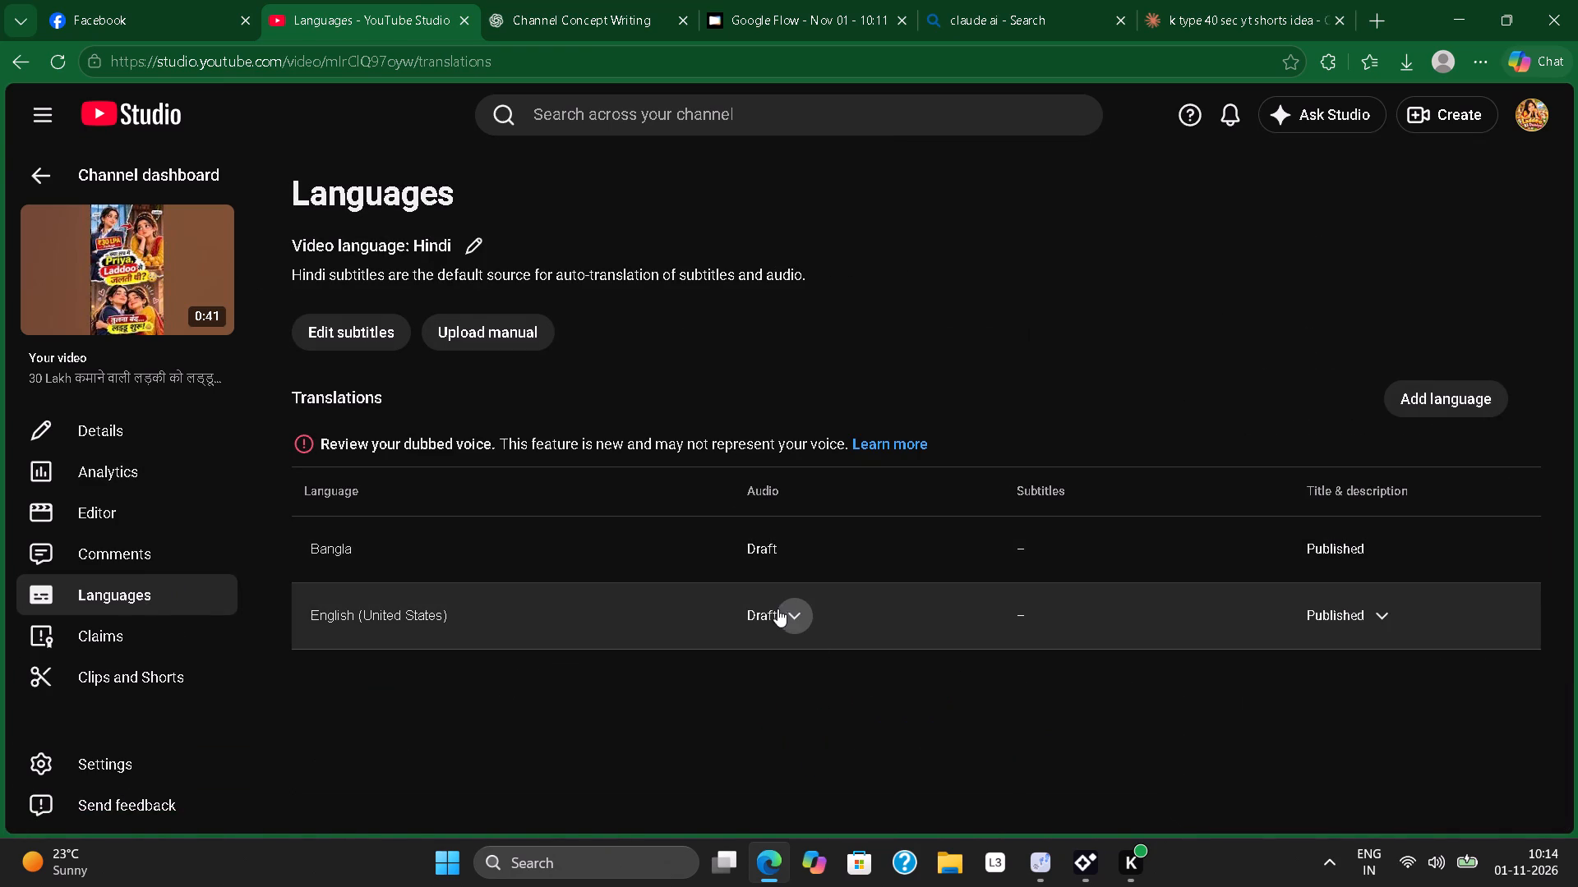
pyautogui.click(782, 613)
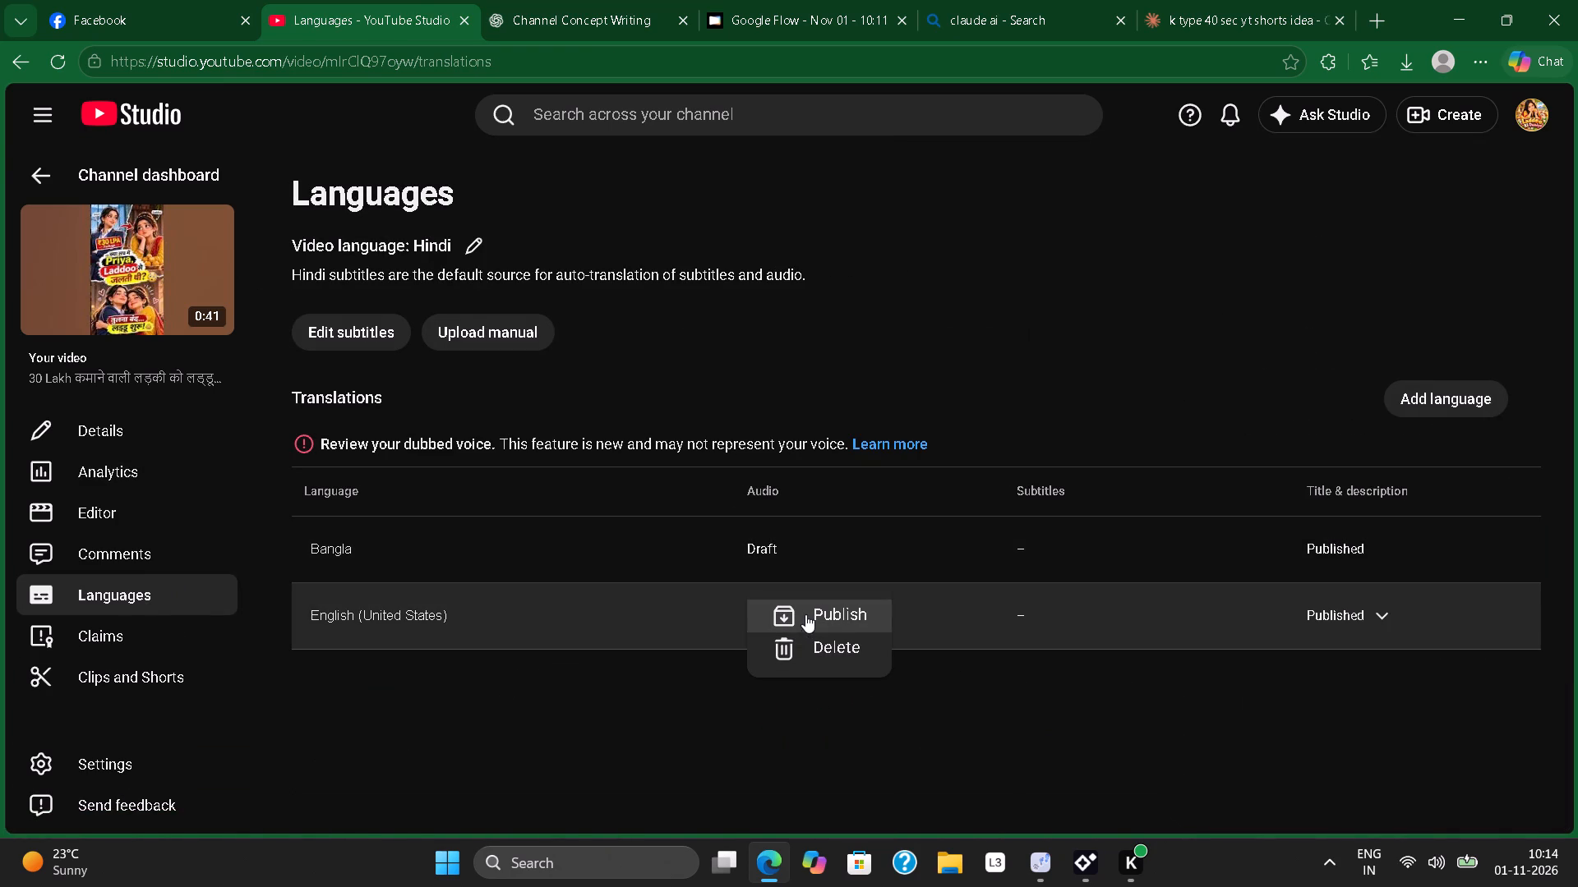
pyautogui.click(805, 614)
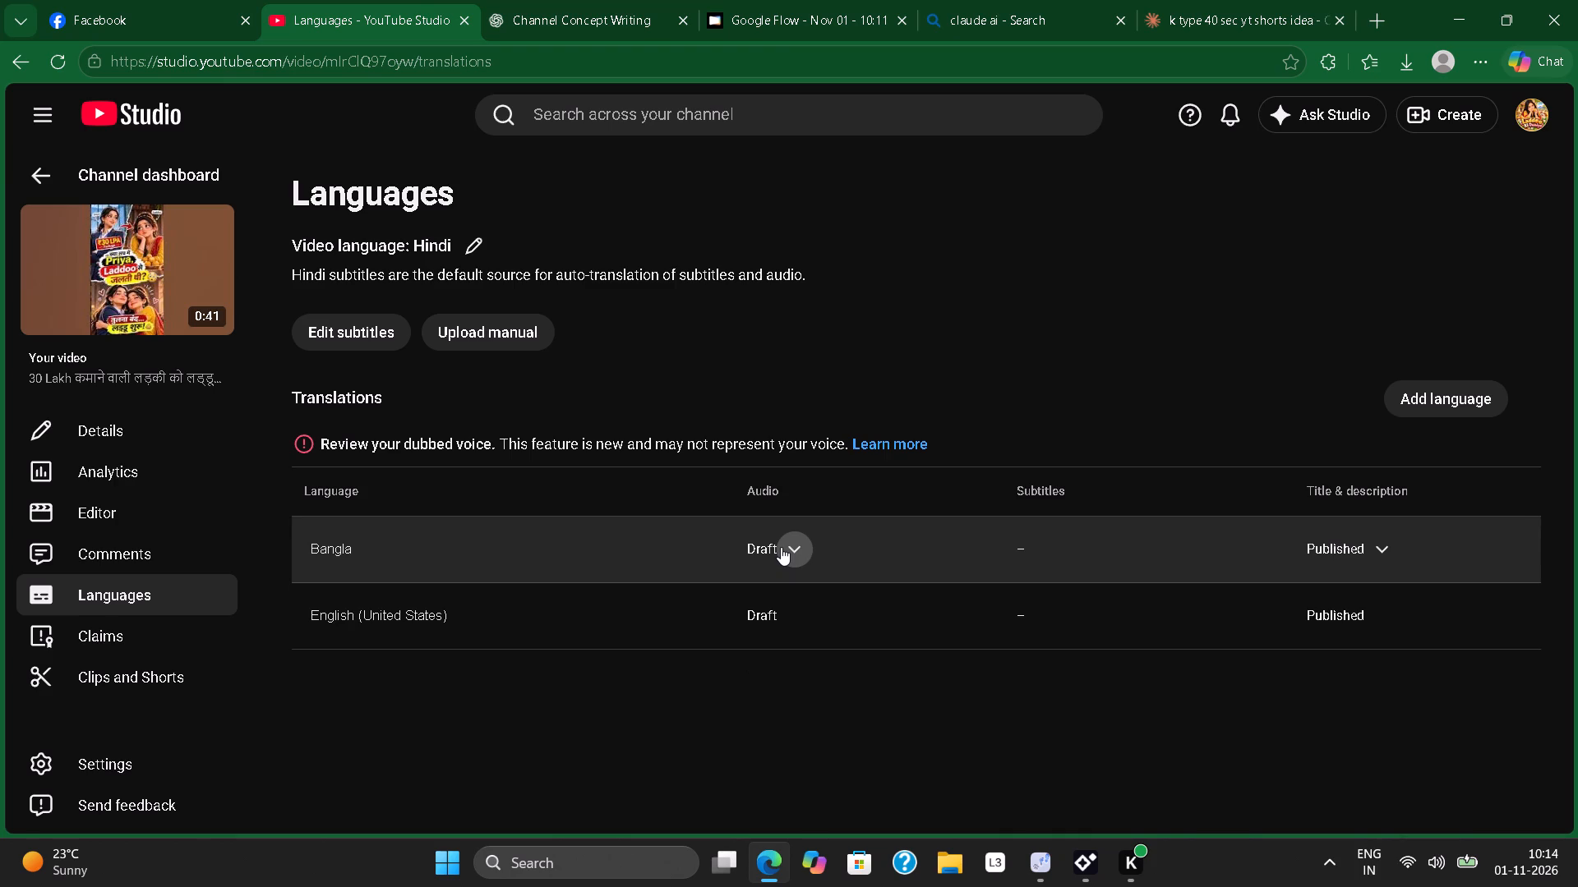
pyautogui.click(781, 547)
pyautogui.click(782, 552)
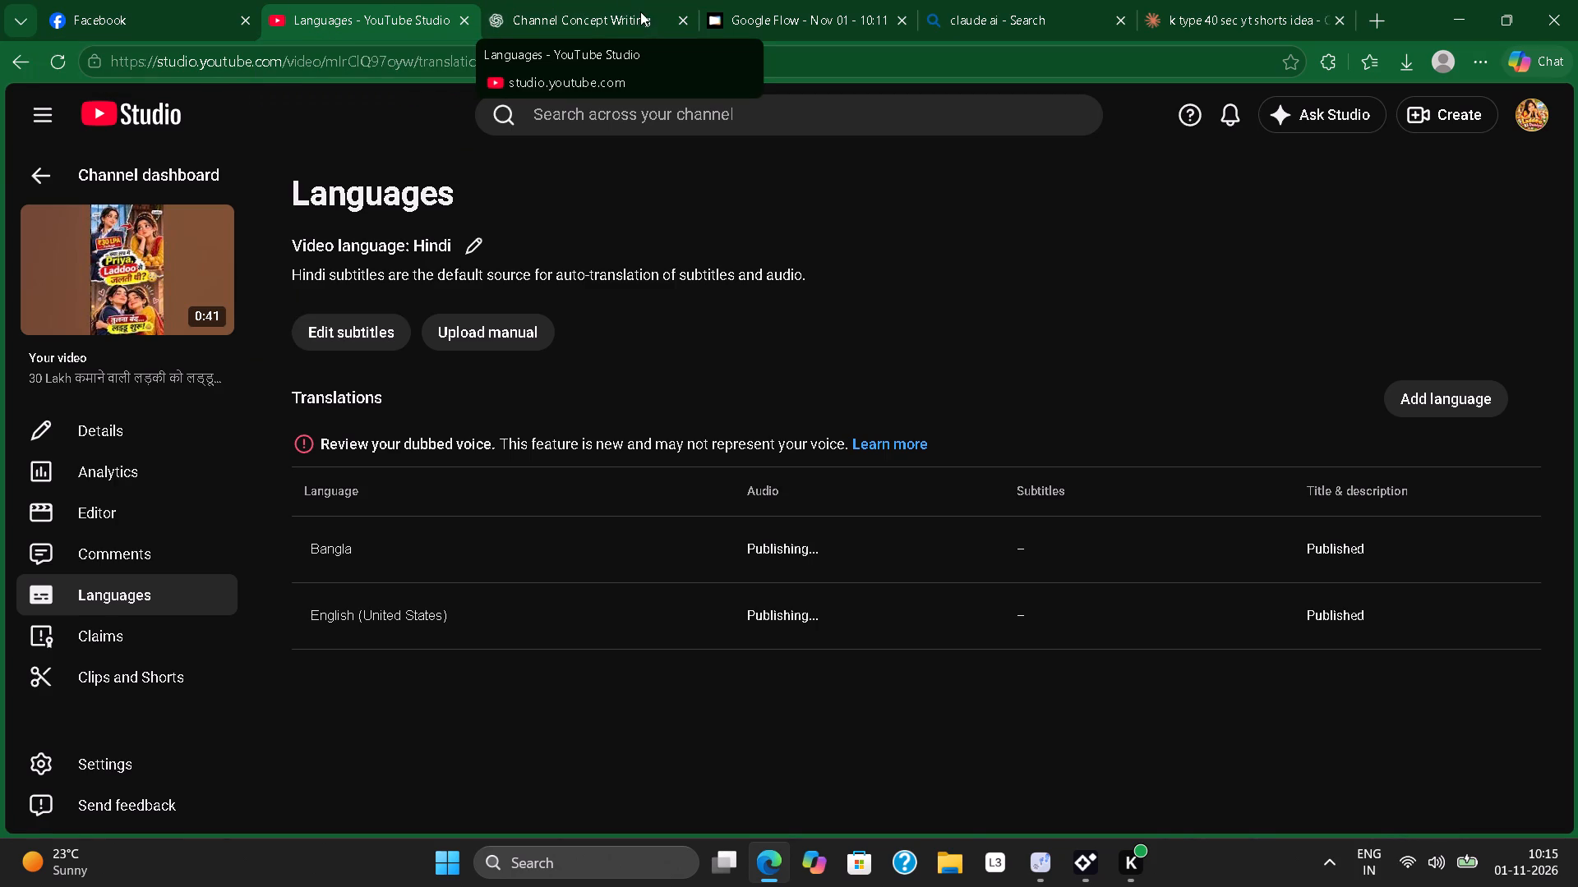